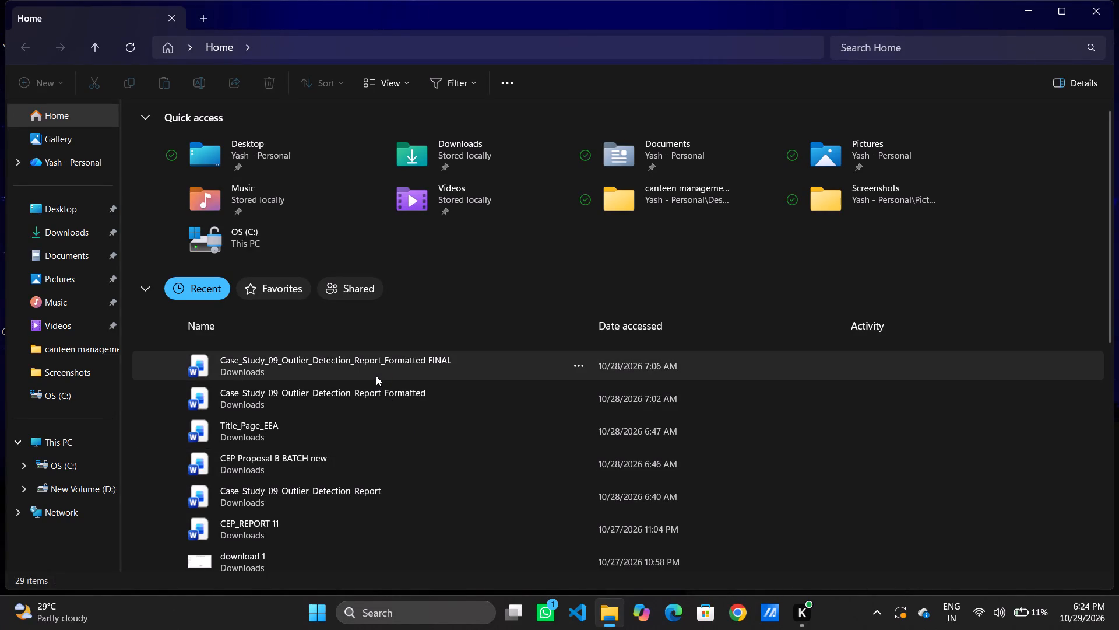
Open the CEP_REPORT 11 Word document from the recent files.
scroll(353, 393, down, 1)
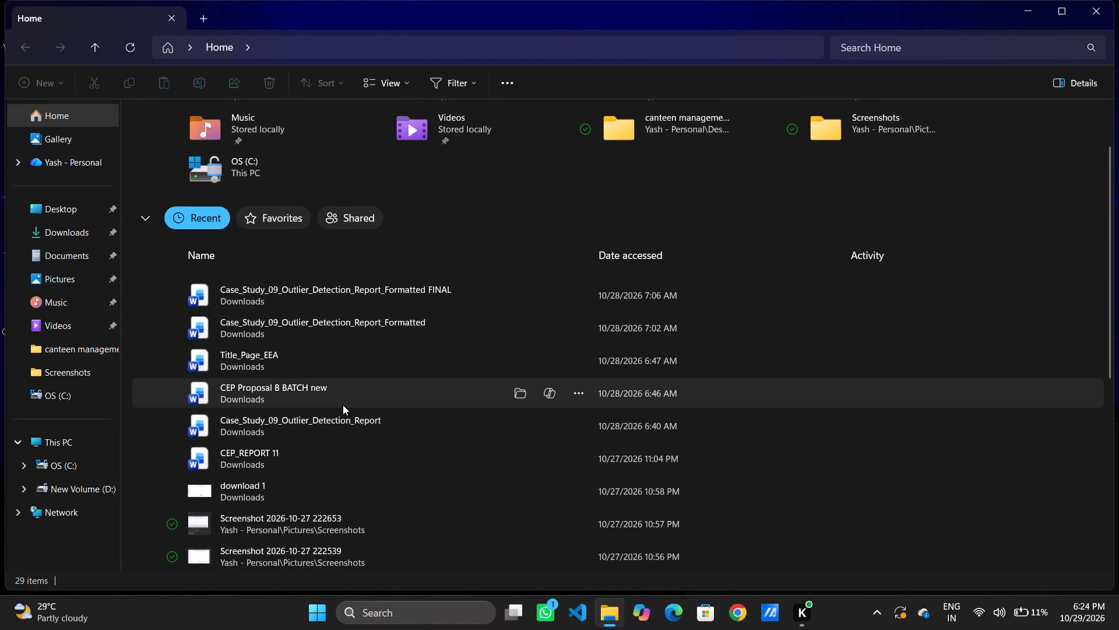
scroll(343, 405, down, 1)
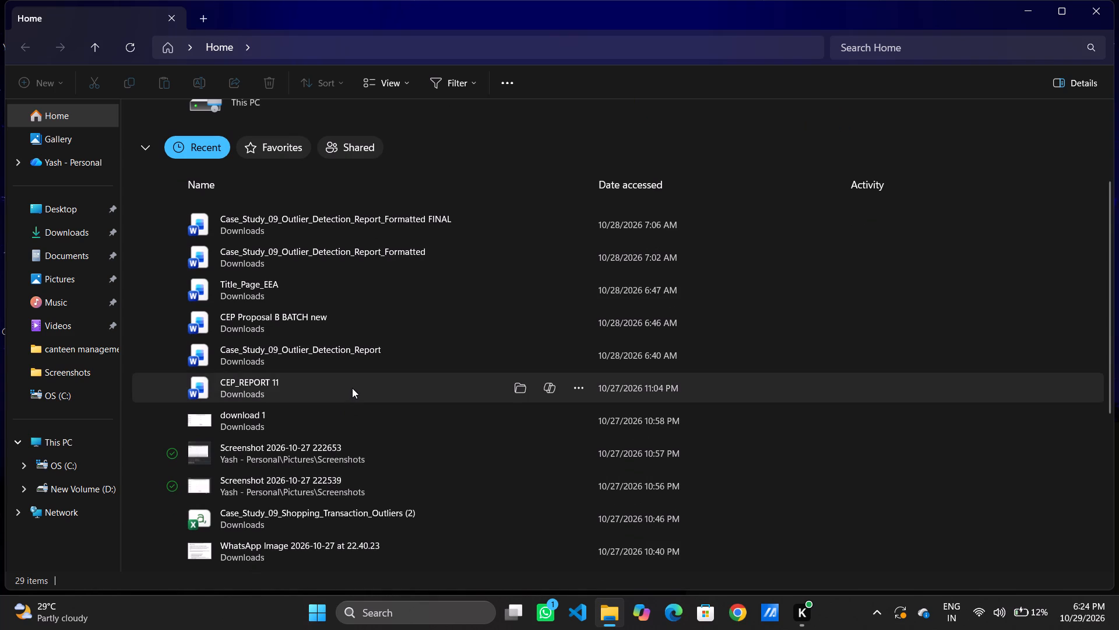
double_click(353, 388)
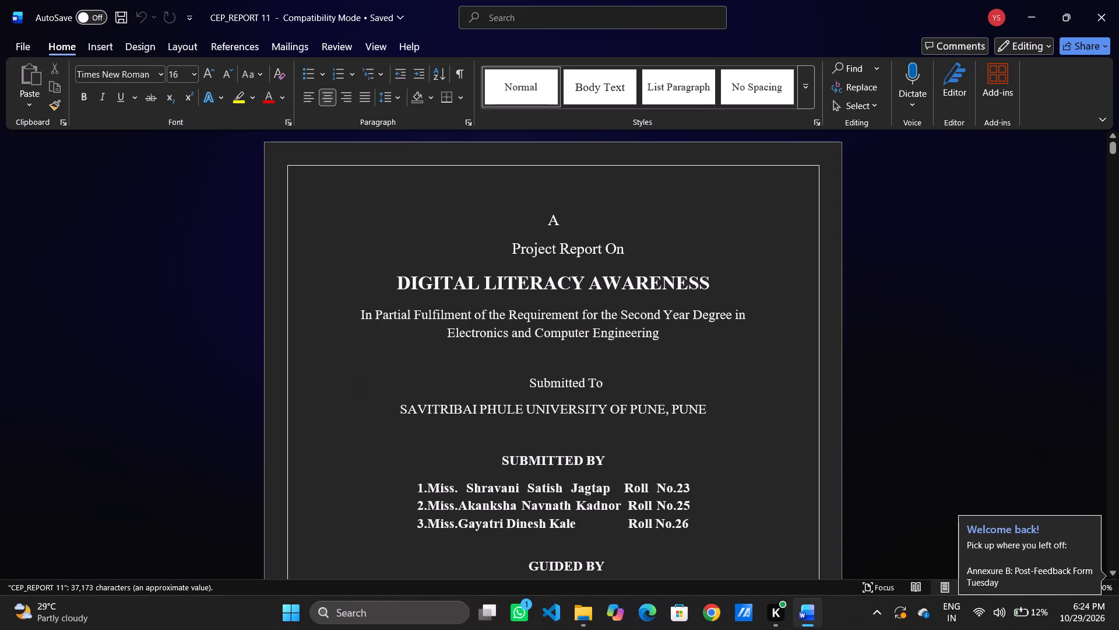
Review the report's front matter, from the title page through the objectives and outcomes to the abstract and contents.
scroll(364, 339, down, 4)
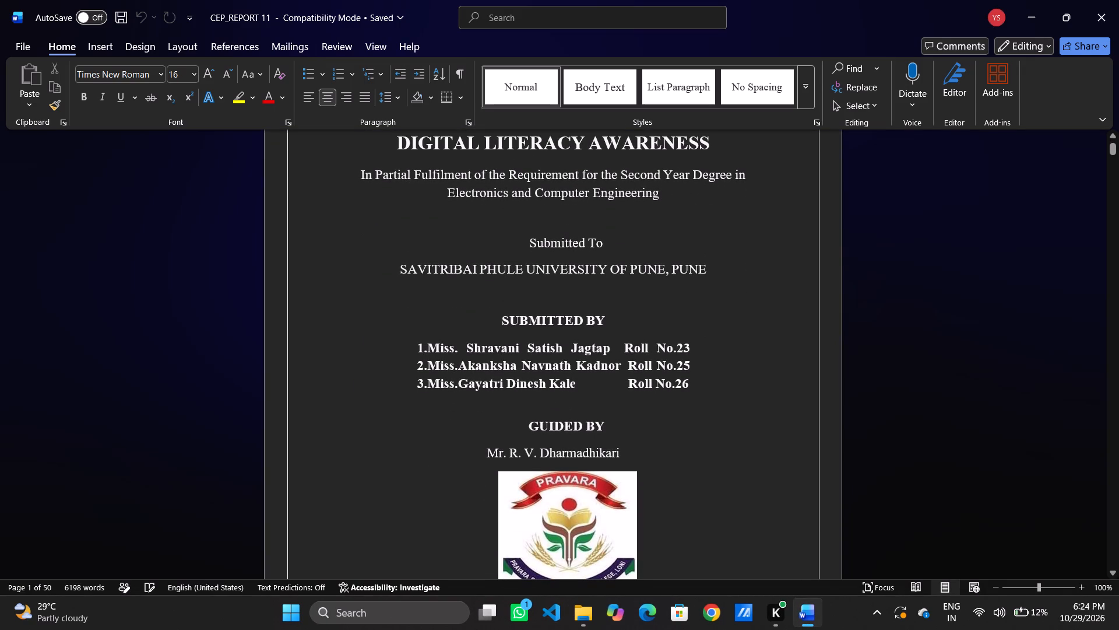
scroll(364, 339, down, 14)
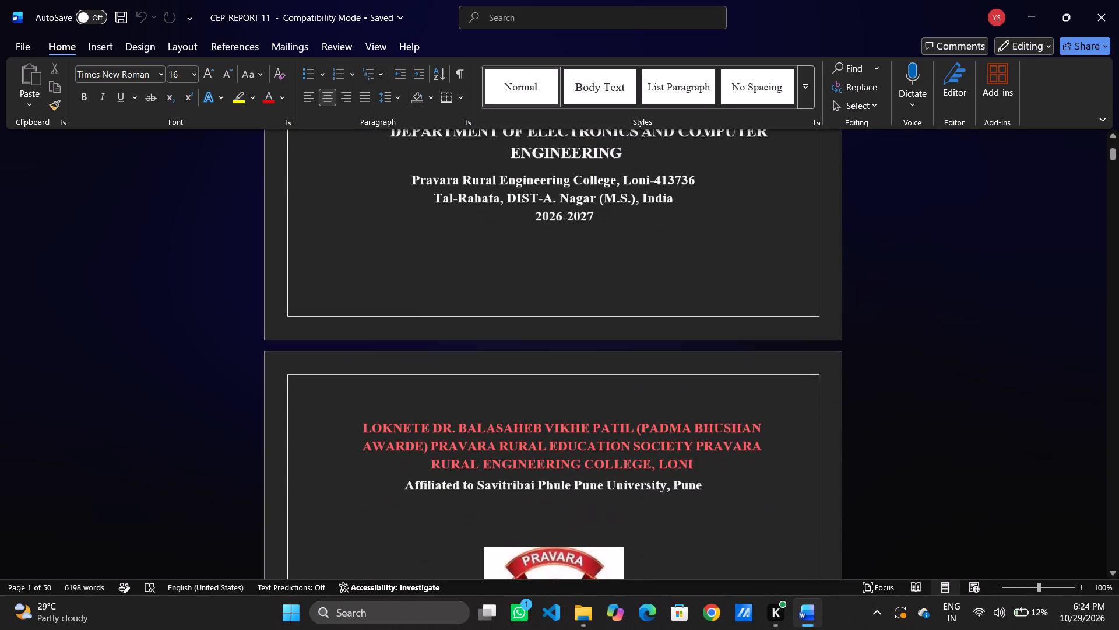
scroll(365, 338, down, 16)
scroll(365, 338, down, 8)
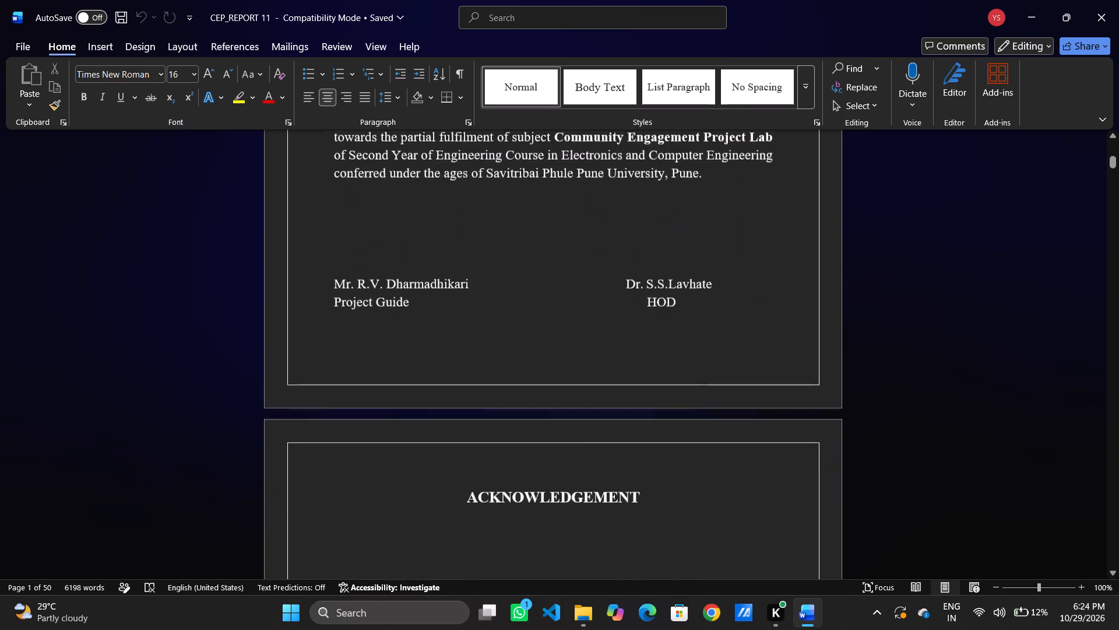
scroll(365, 338, down, 2)
scroll(365, 338, down, 20)
scroll(365, 338, down, 5)
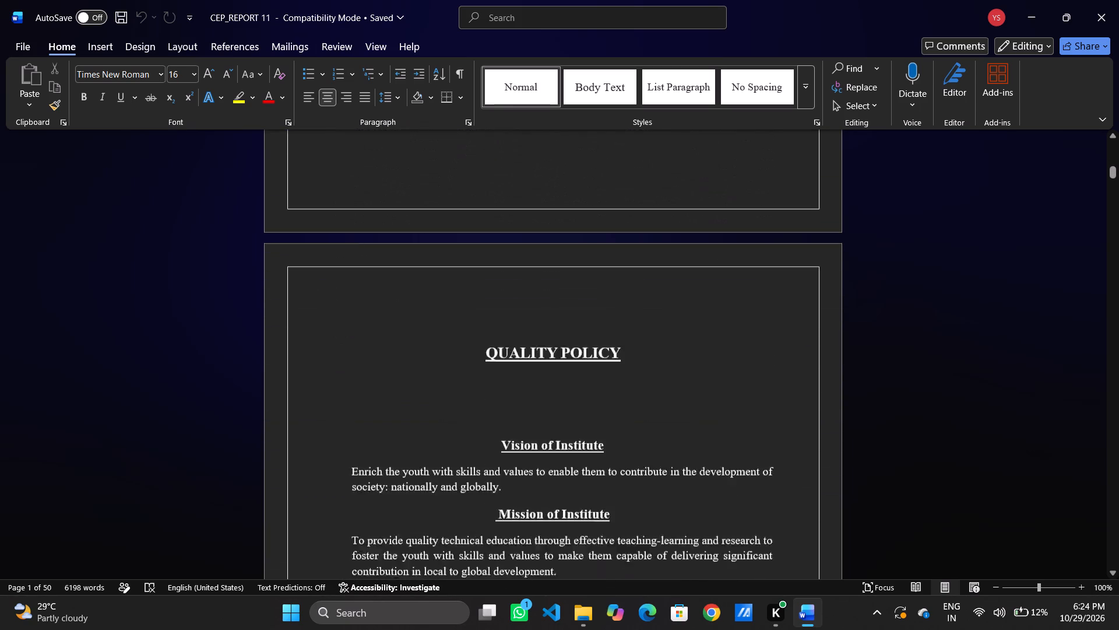
scroll(365, 338, down, 18)
scroll(365, 338, down, 5)
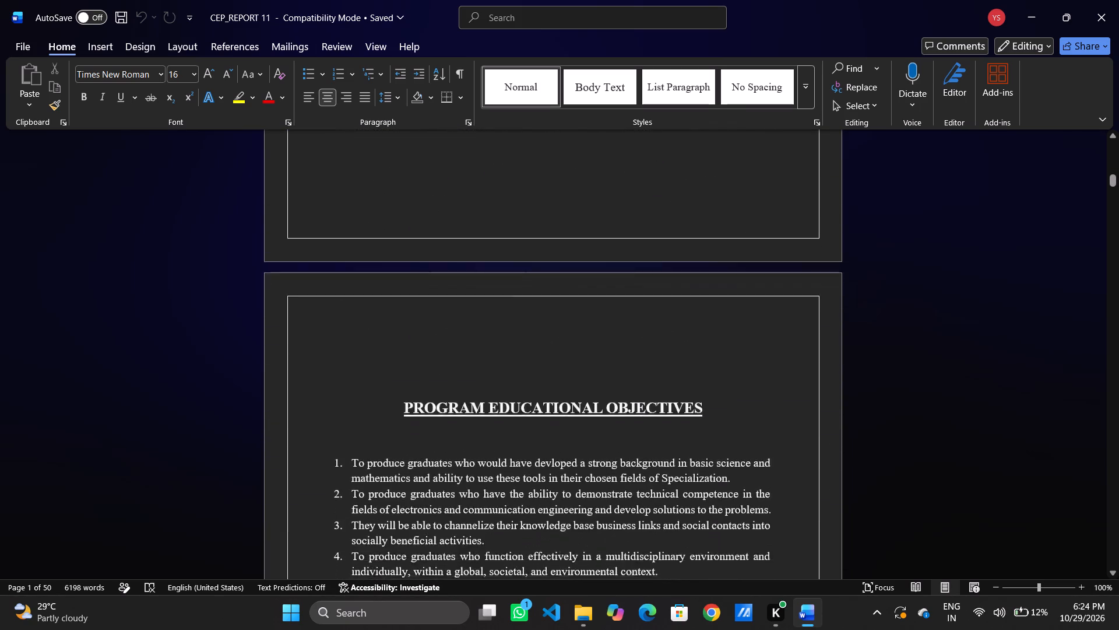
scroll(366, 337, down, 20)
scroll(367, 337, down, 8)
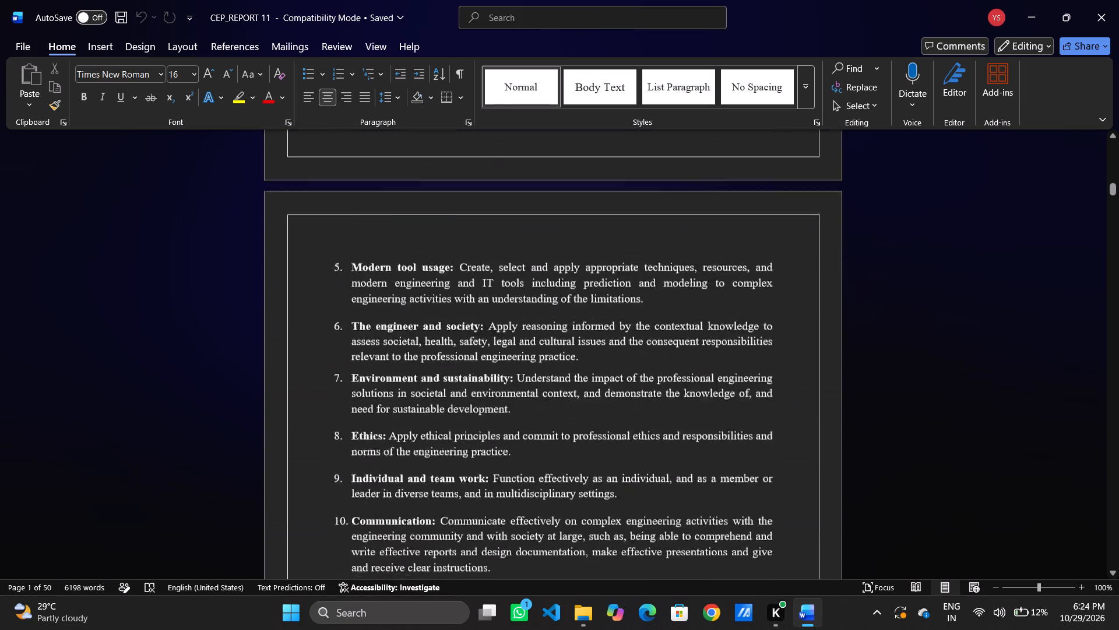
scroll(367, 337, down, 16)
scroll(367, 337, down, 11)
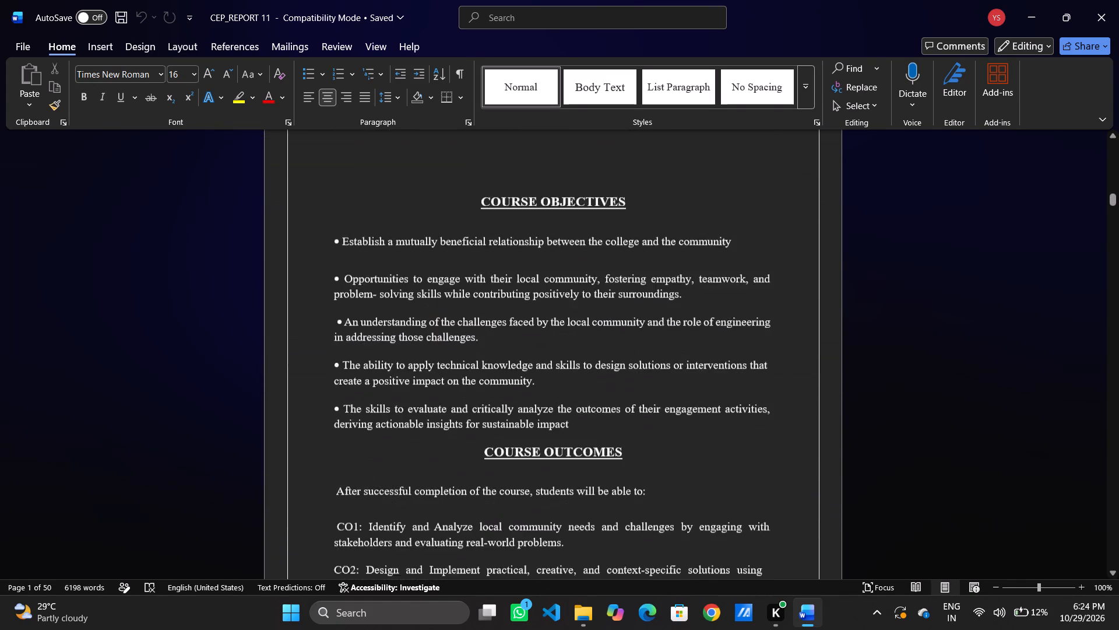
scroll(367, 337, down, 20)
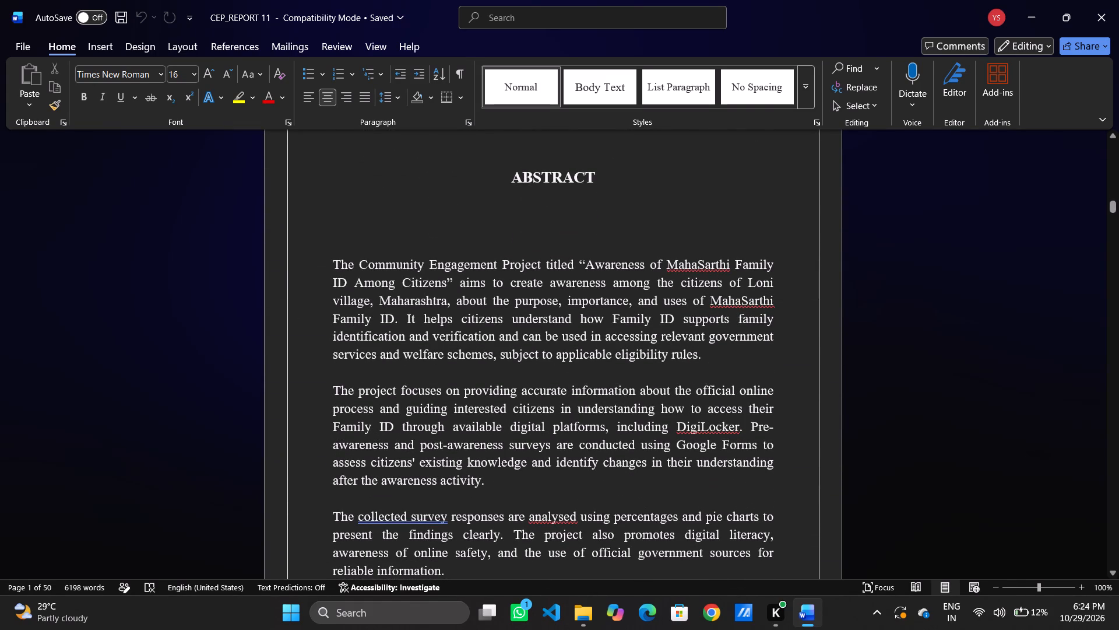
ctrl+scroll(367, 335, down, 4)
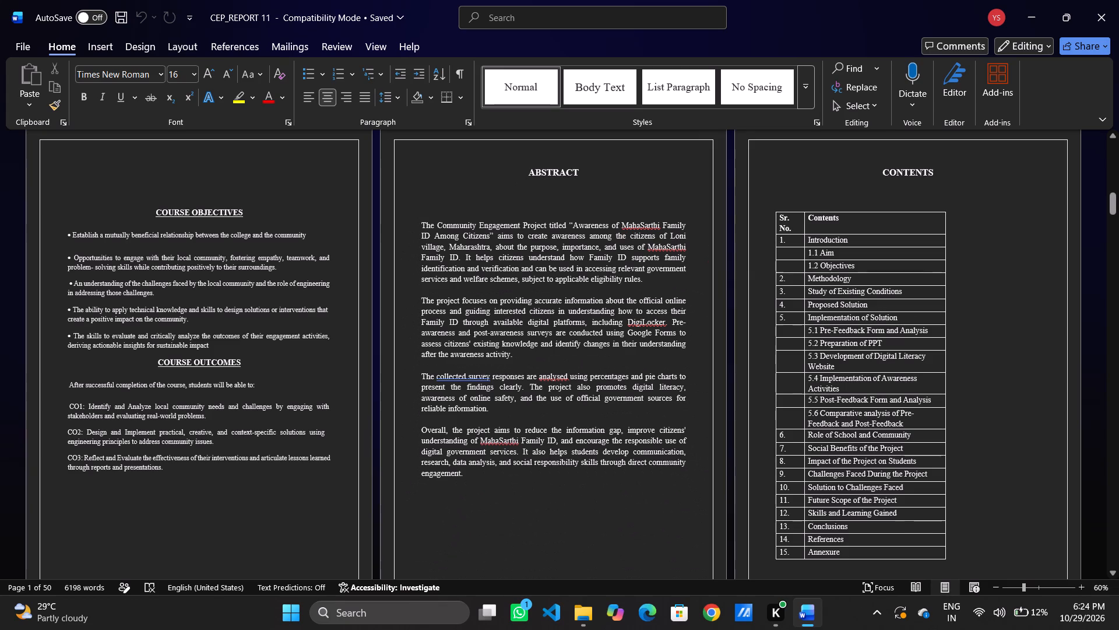
Examine the report's body from the Introduction through the survey charts to section 3.2, Preparation of Power Point Presentation.
scroll(367, 335, down, 20)
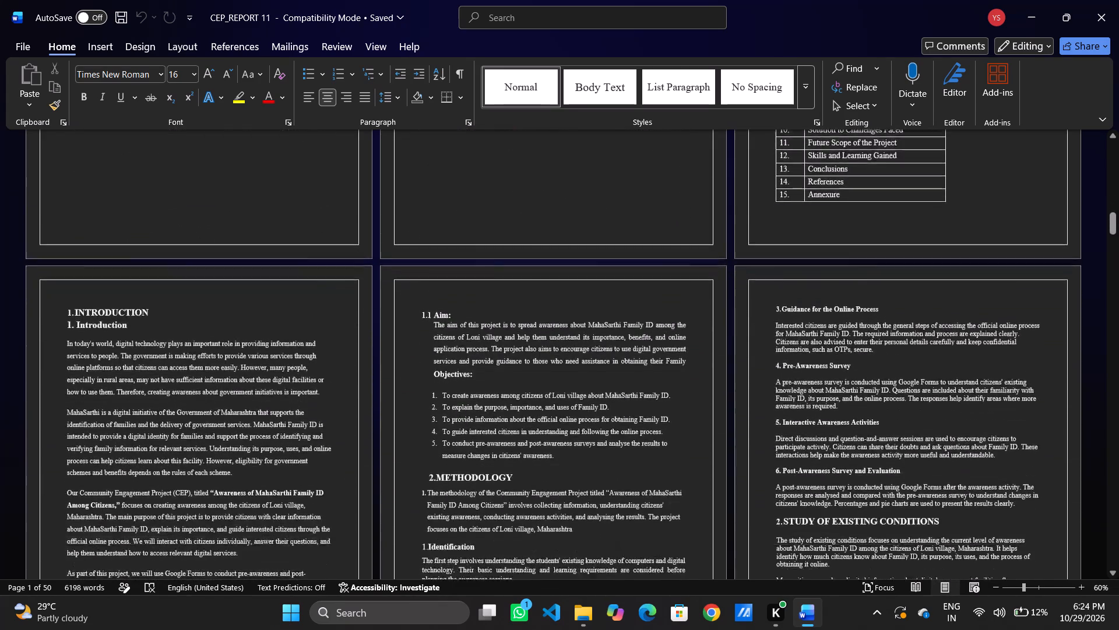
scroll(371, 330, down, 7)
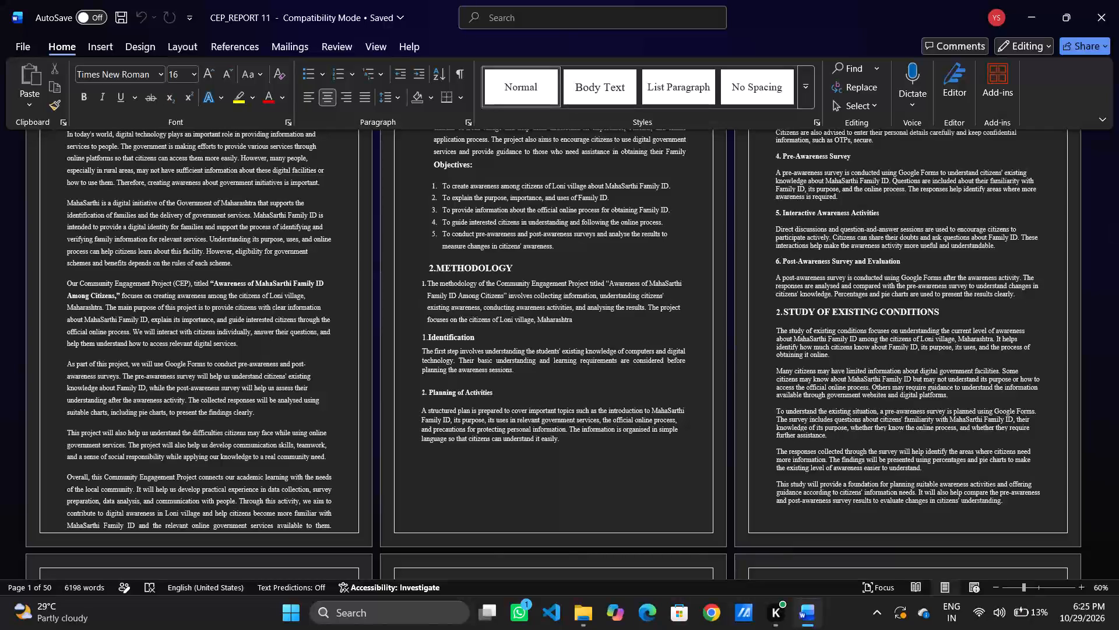
scroll(371, 330, down, 4)
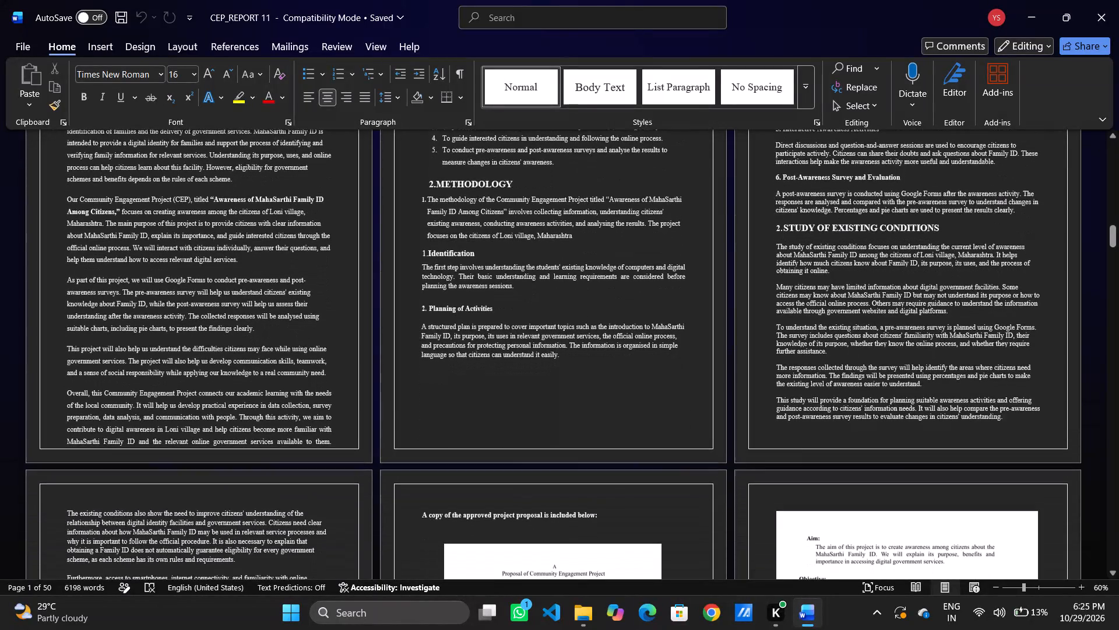
scroll(371, 330, down, 5)
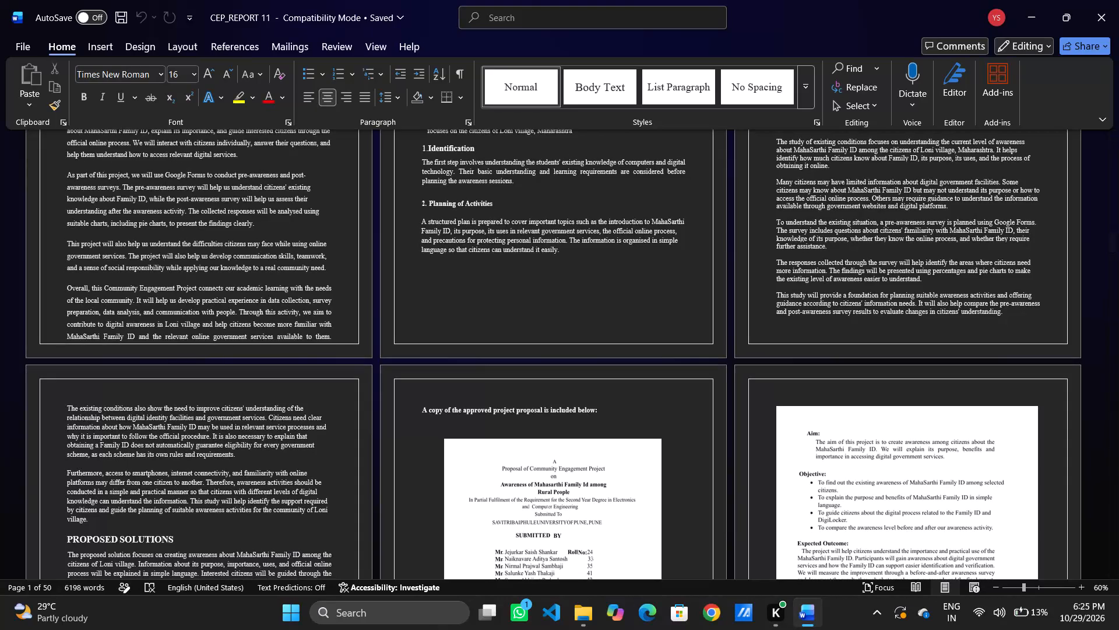
scroll(371, 330, down, 18)
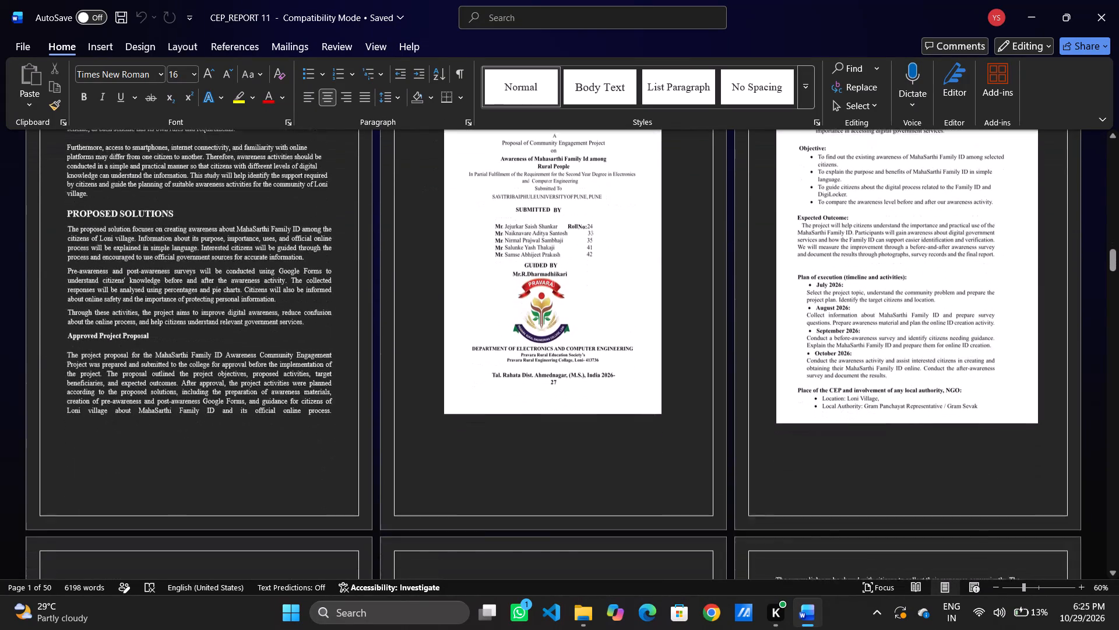
scroll(374, 324, down, 13)
scroll(374, 324, down, 15)
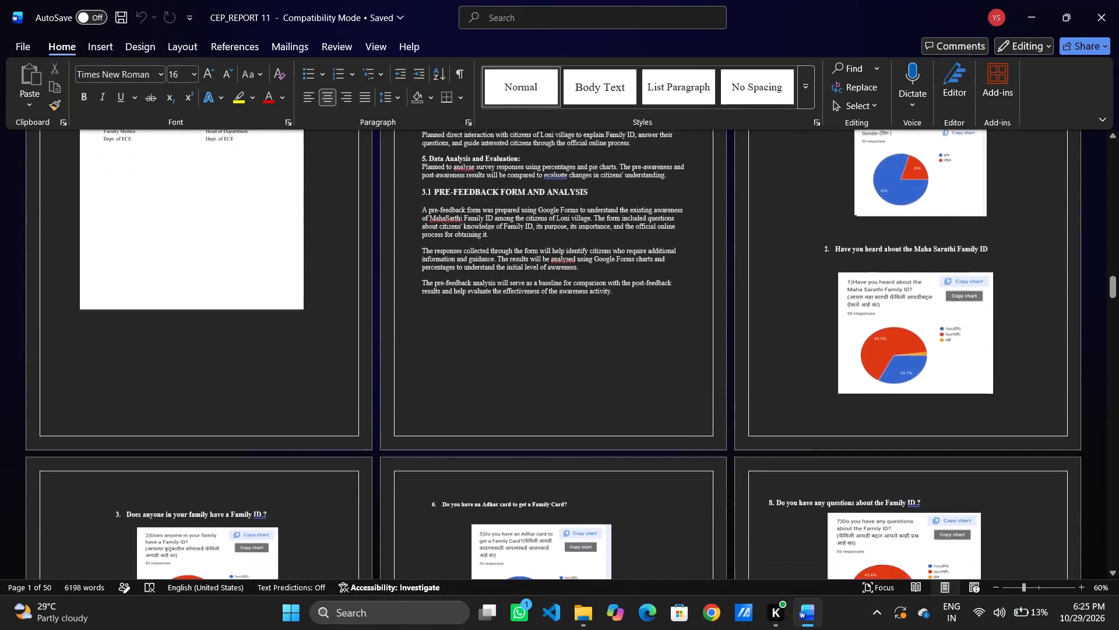
scroll(374, 324, down, 17)
scroll(374, 324, down, 4)
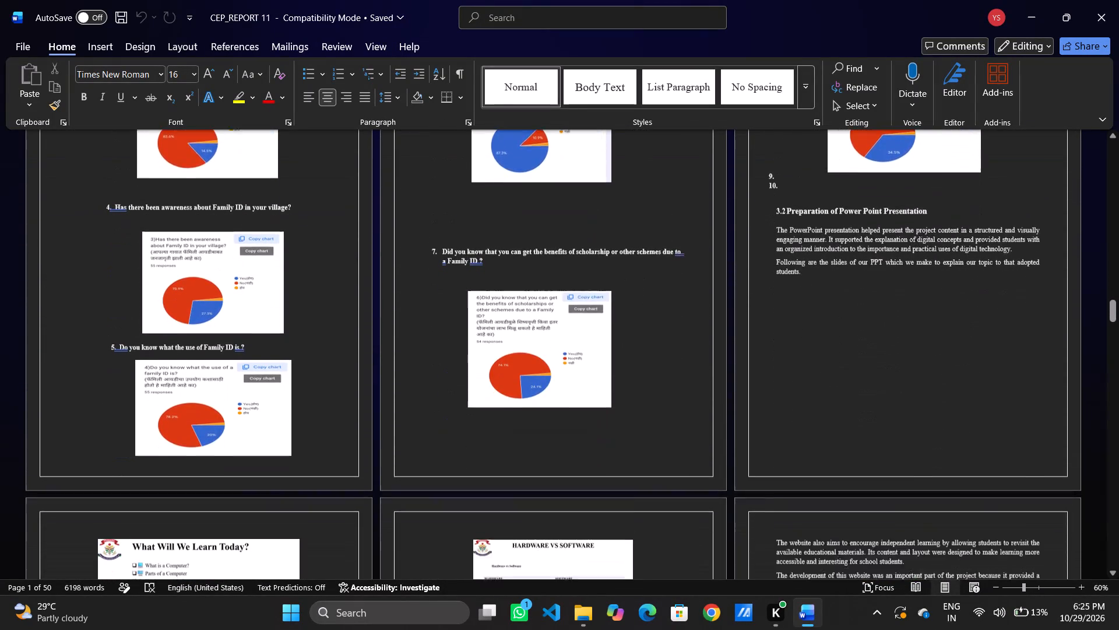
scroll(374, 324, down, 3)
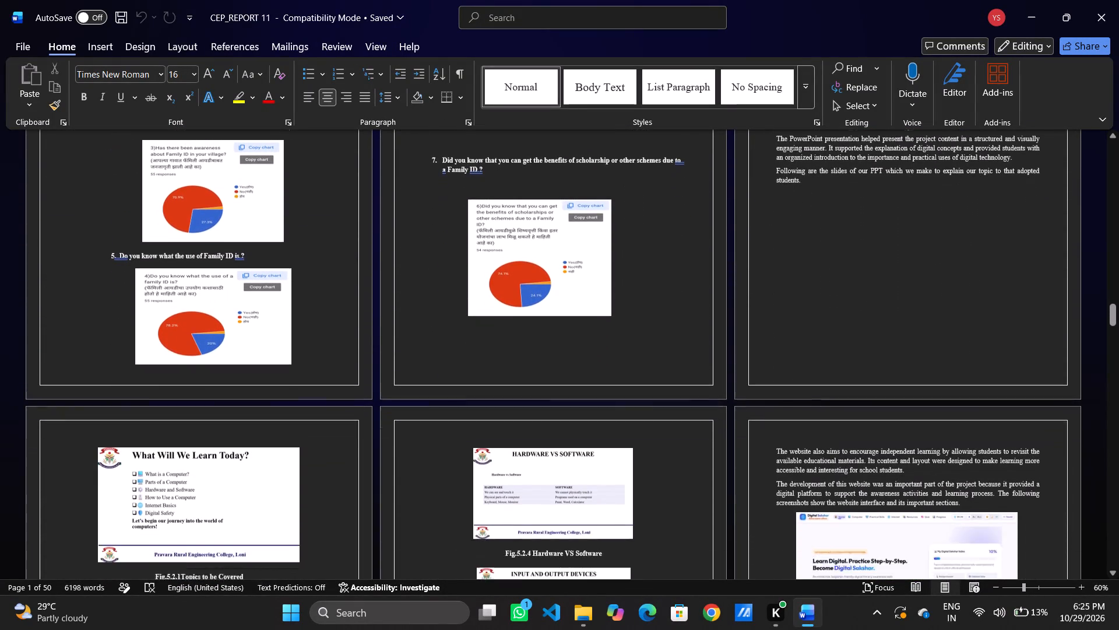
scroll(374, 324, down, 2)
scroll(374, 324, up, 7)
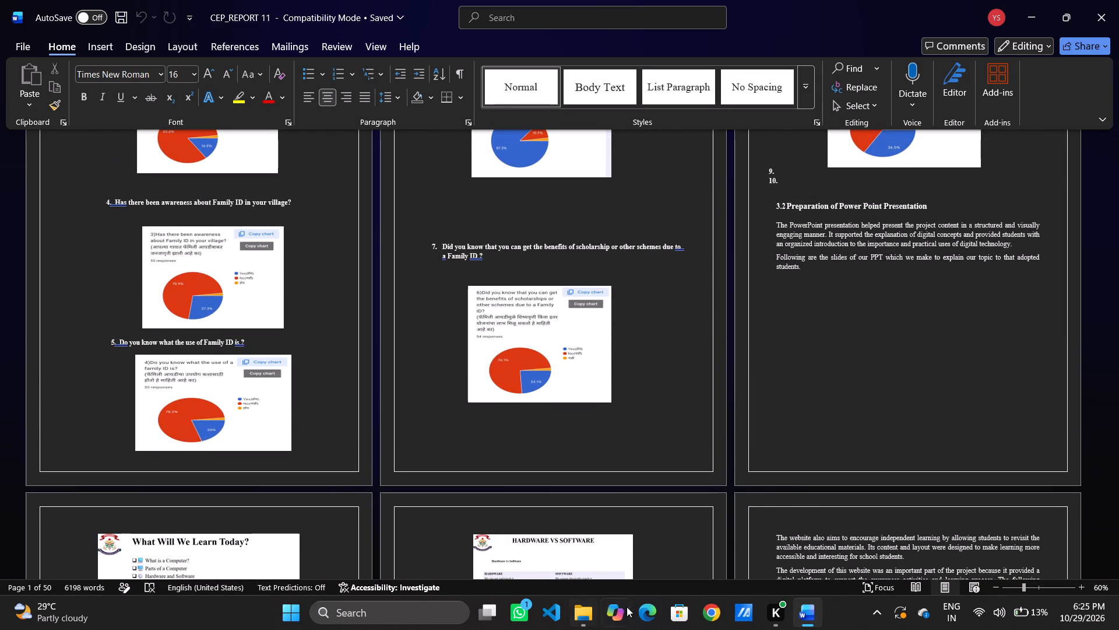
click(712, 612)
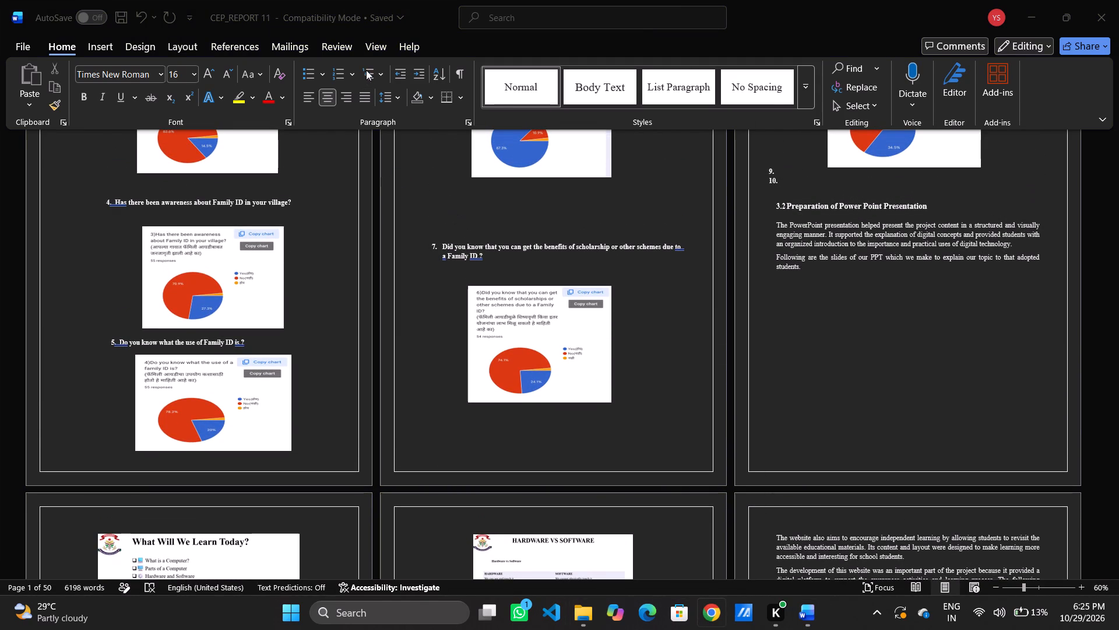
click(582, 350)
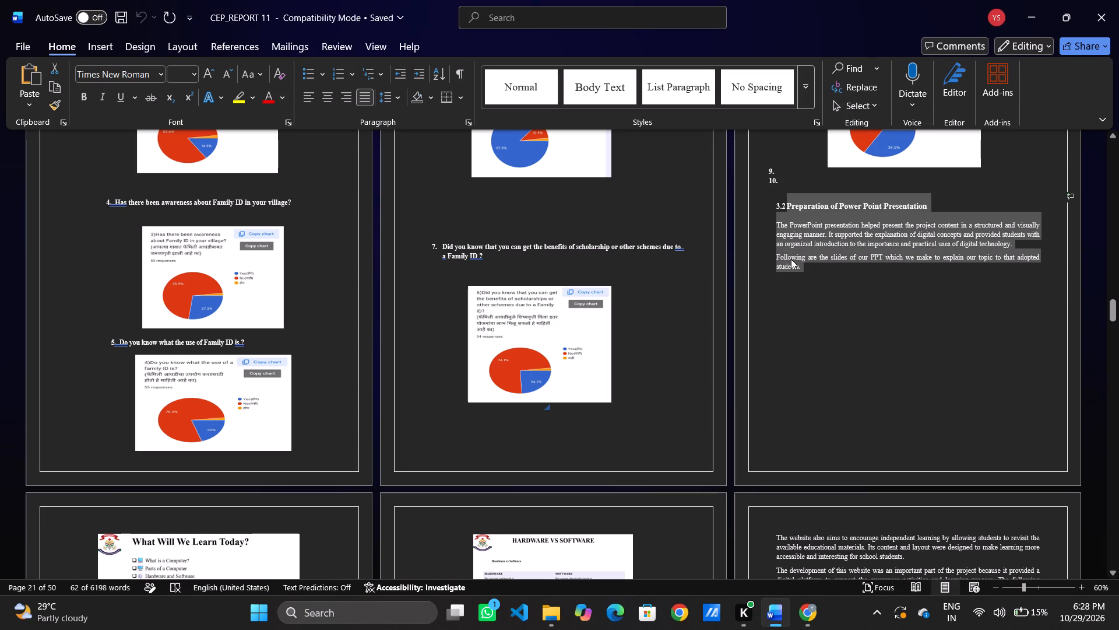
click(773, 233)
drag(774, 228, 798, 275)
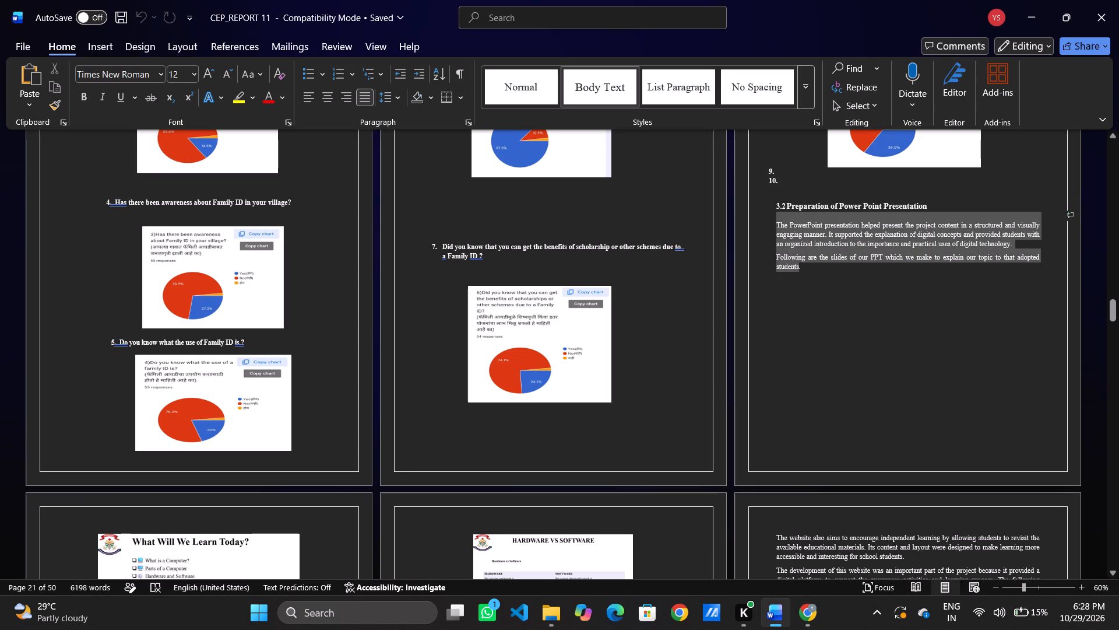
drag(798, 275, 801, 286)
key(ctrl+v)
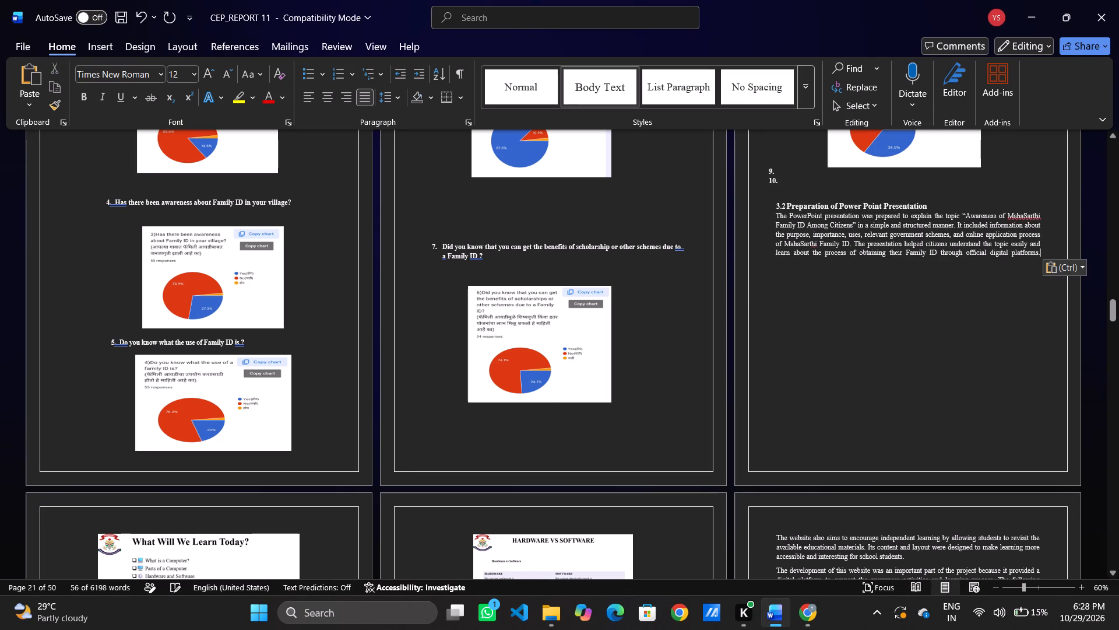
Insert an unnumbered blank line between the section 3.2 heading and its new paragraph.
click(935, 211)
key(Return)
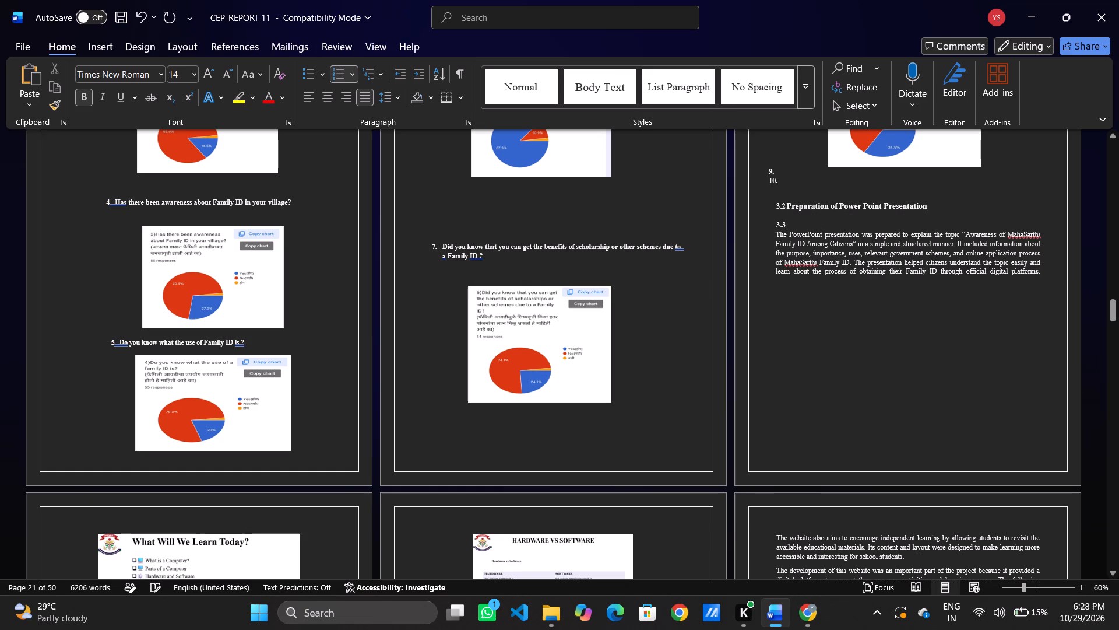
key(BackSpace)
drag(783, 240, 803, 258)
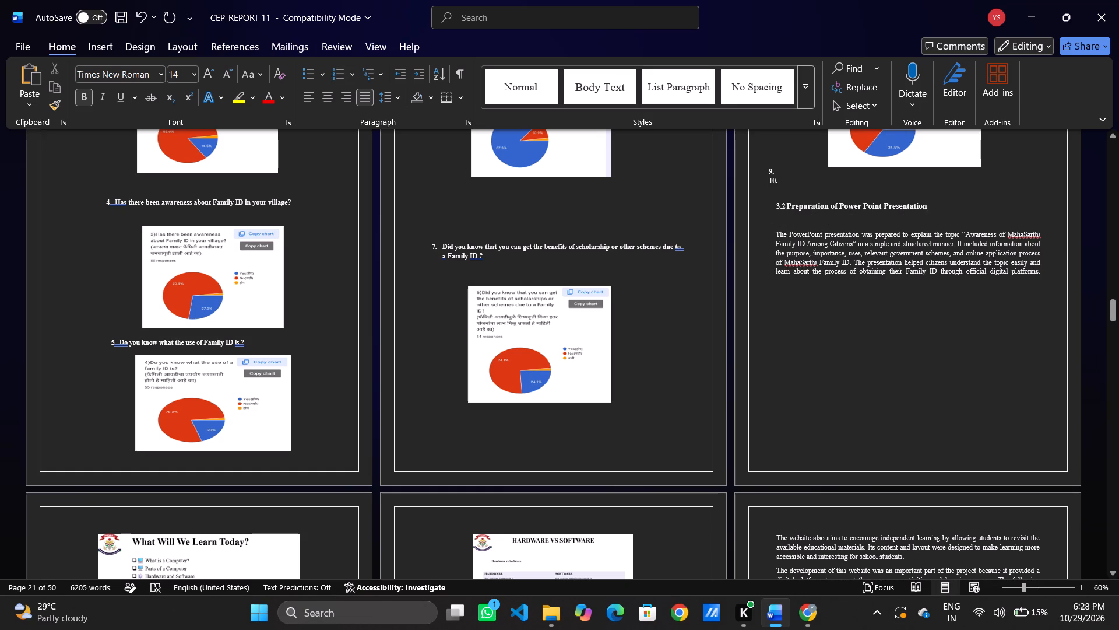
drag(803, 258, 882, 286)
drag(773, 233, 774, 234)
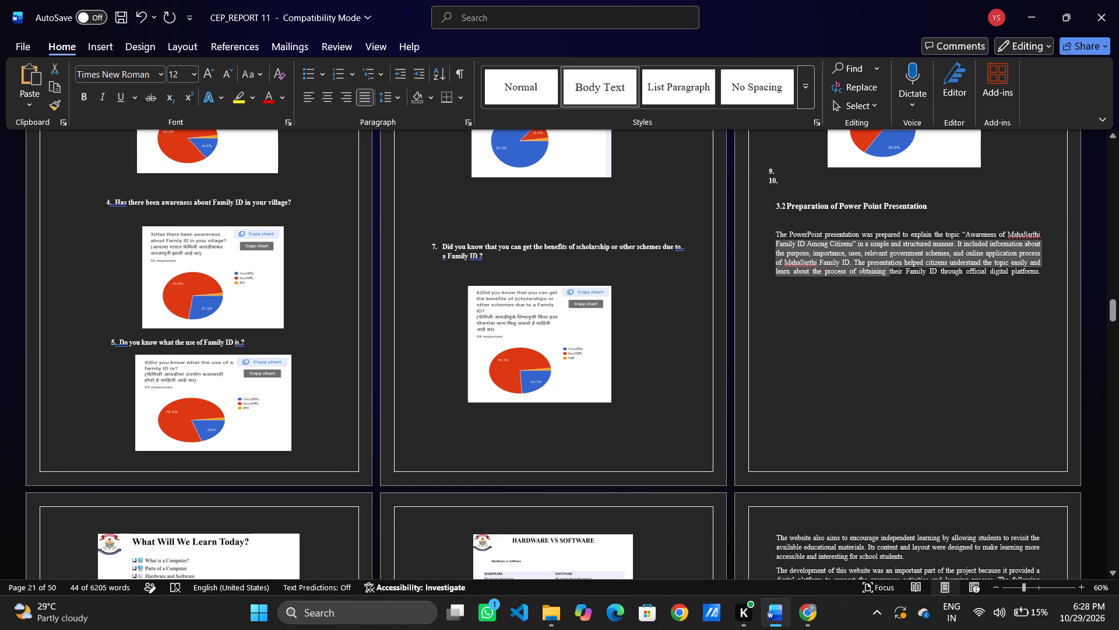
drag(774, 234, 1035, 288)
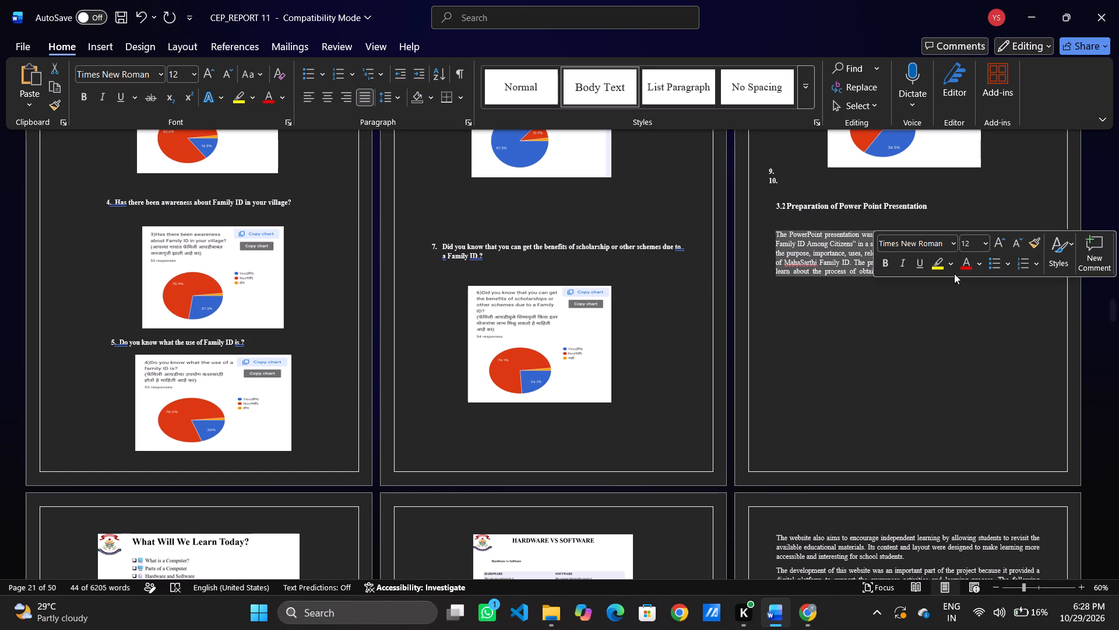
click(876, 330)
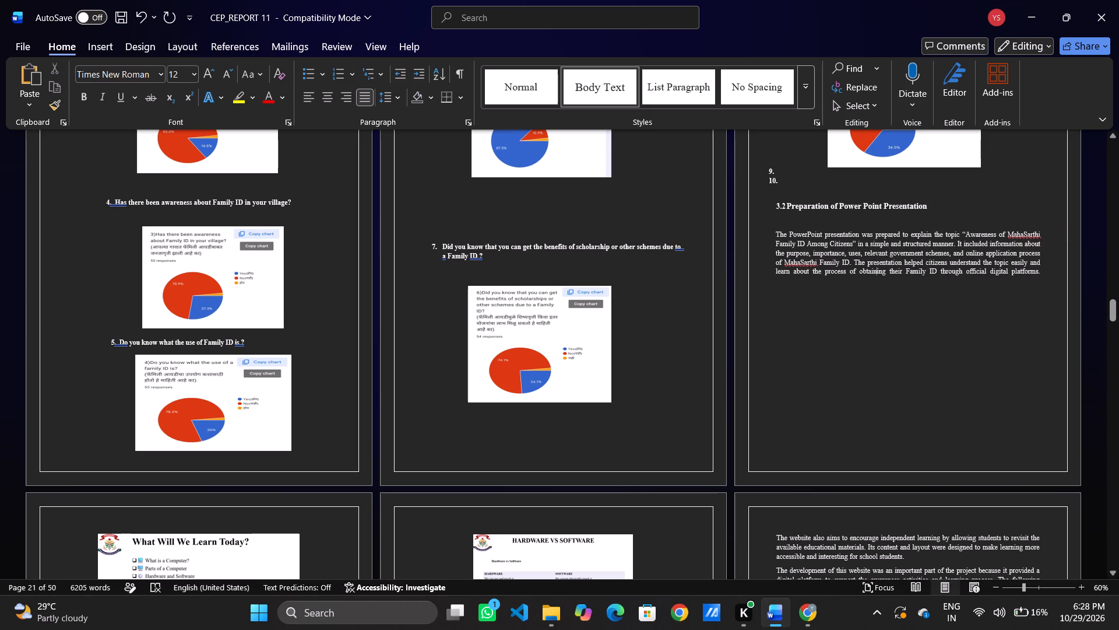
Examine the report's slide figures 5.2.1 to 5.2.5 and the start of section 3.3 on the awareness website.
scroll(845, 311, down, 3)
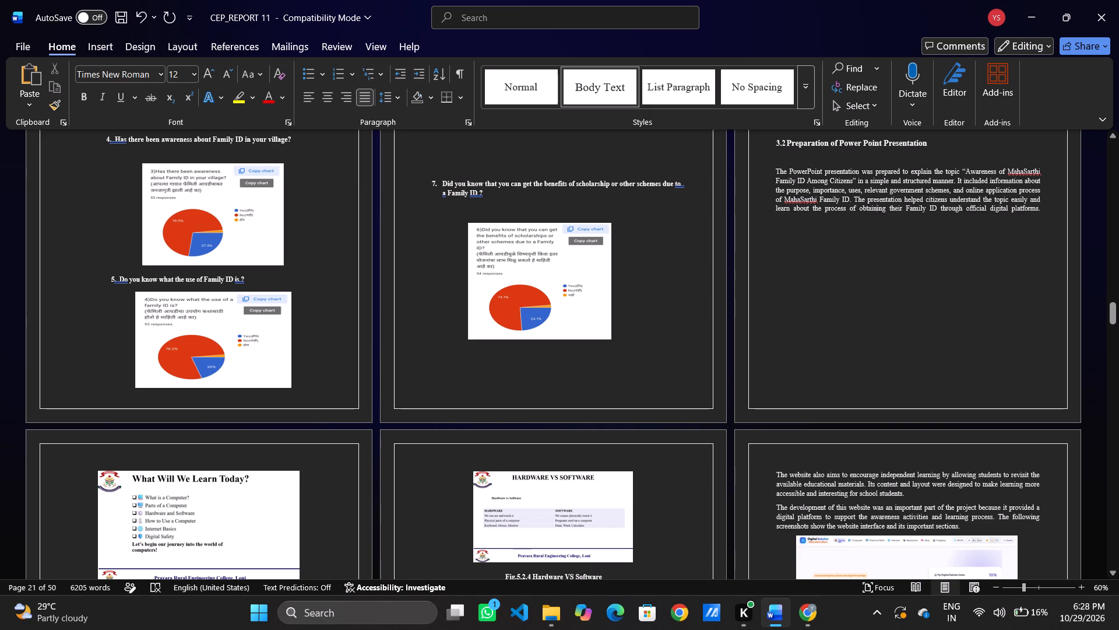
scroll(826, 299, down, 4)
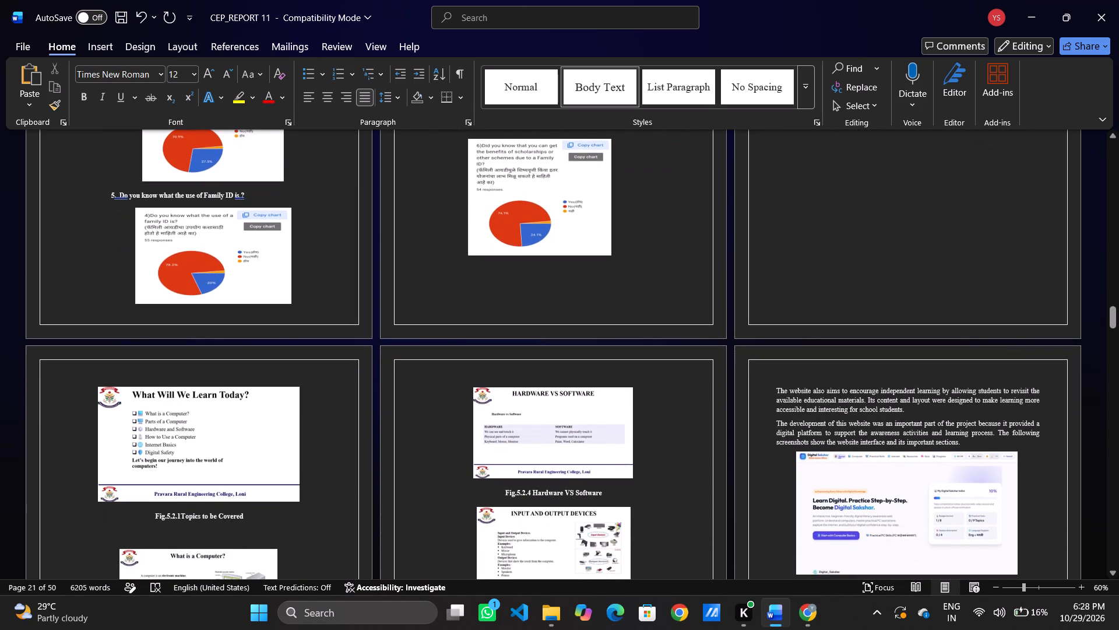
scroll(807, 296, down, 6)
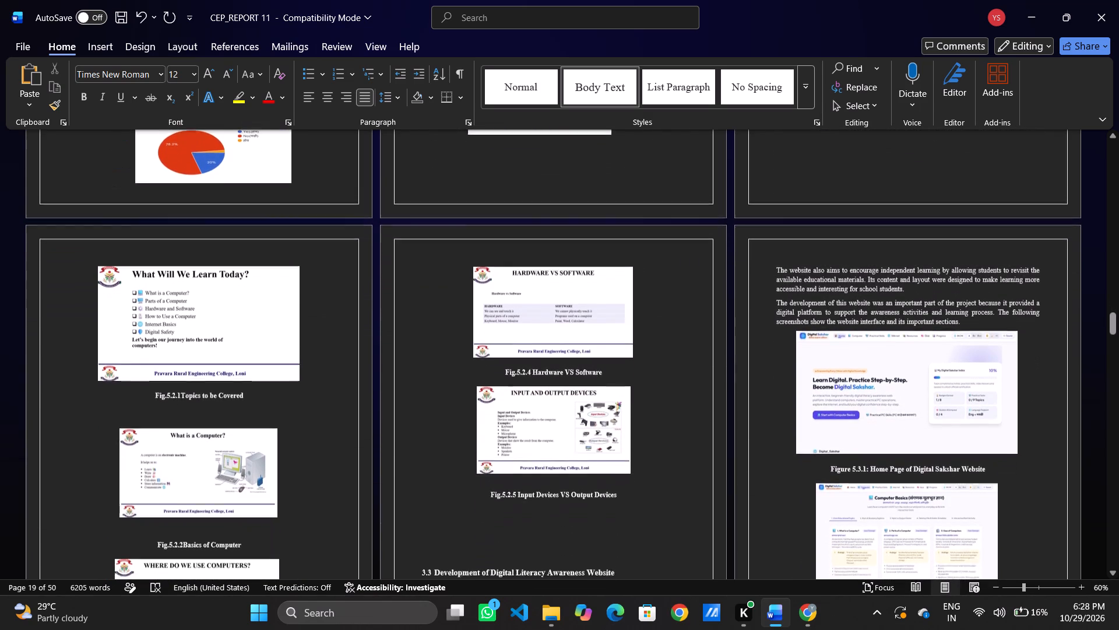
scroll(807, 296, down, 2)
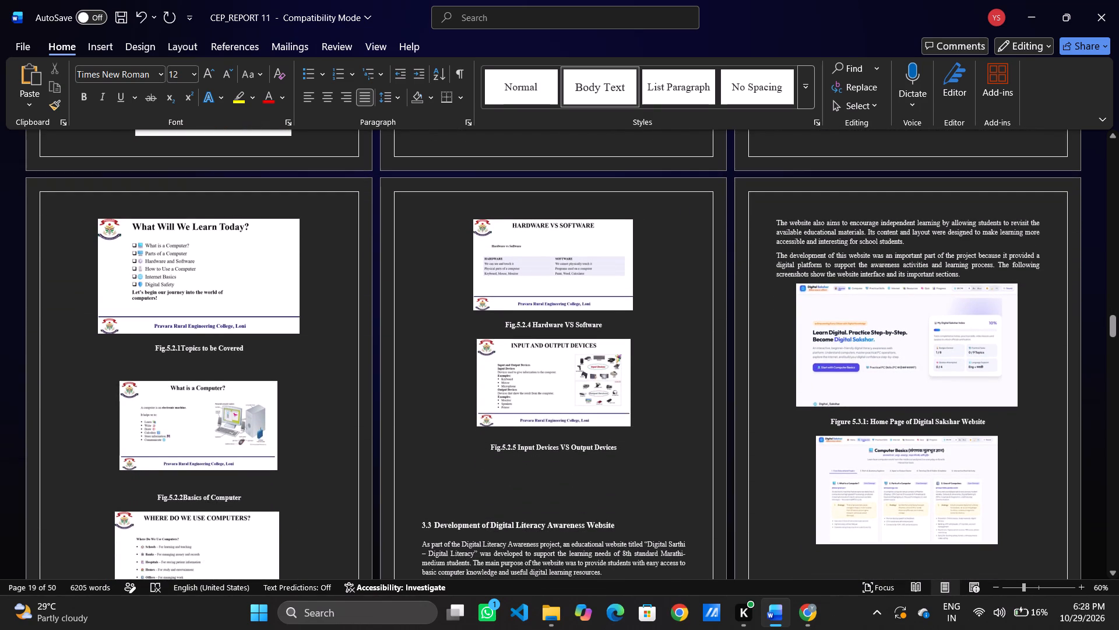
scroll(807, 295, down, 4)
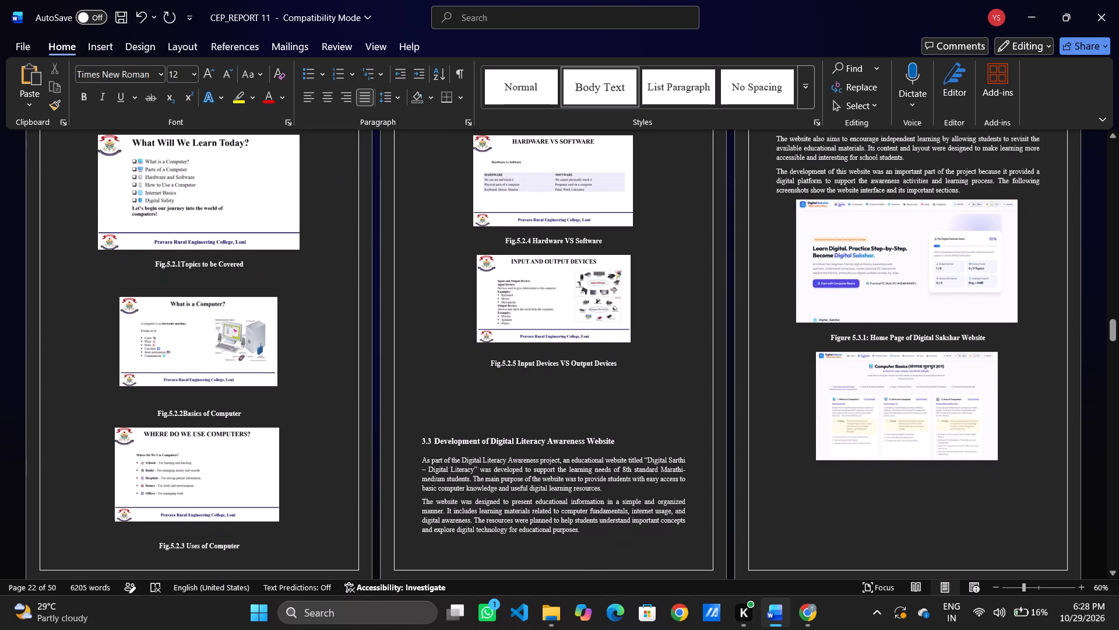
scroll(806, 295, up, 1)
scroll(806, 295, down, 3)
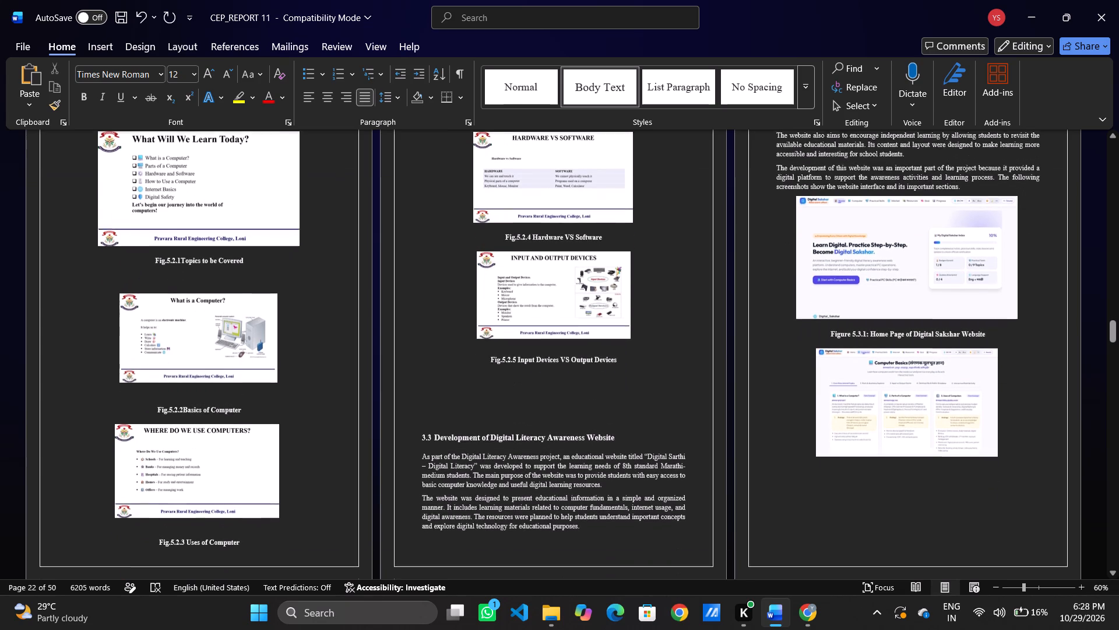
scroll(806, 295, down, 1)
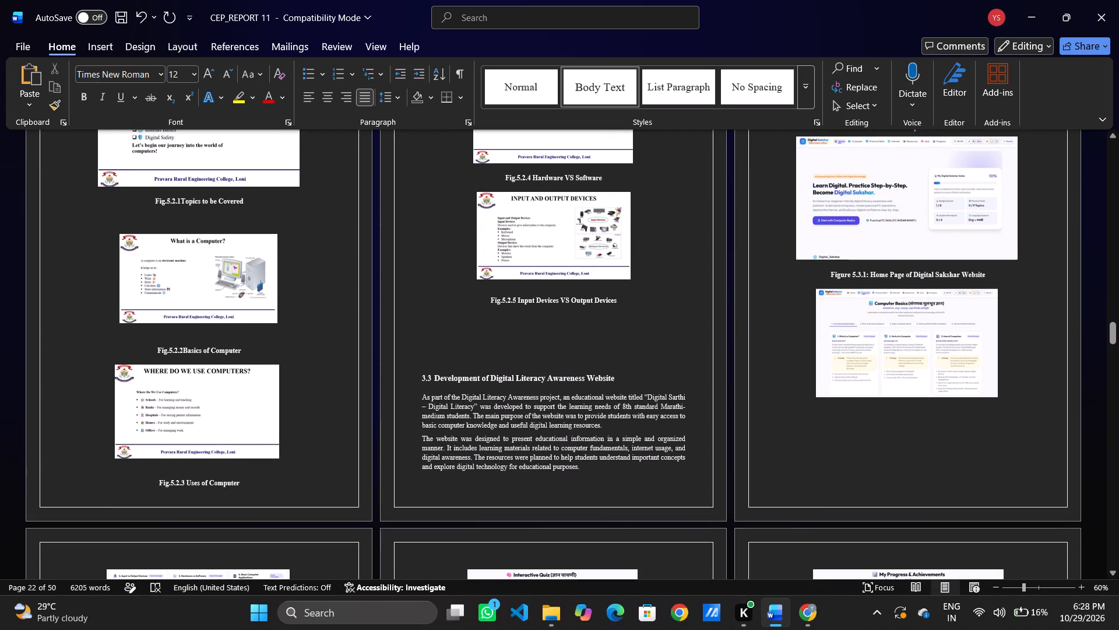
Open the MahaSarthi_Family_ID_CEP_Presentation_v4 file from the Downloads folder in File Explorer.
click(547, 615)
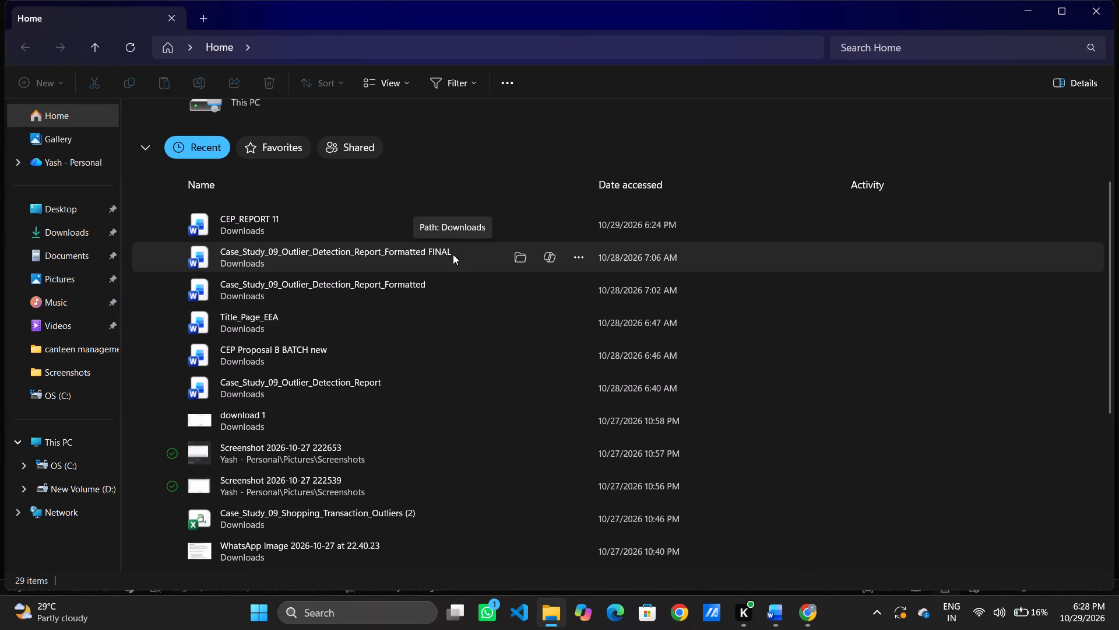
scroll(452, 255, down, 1)
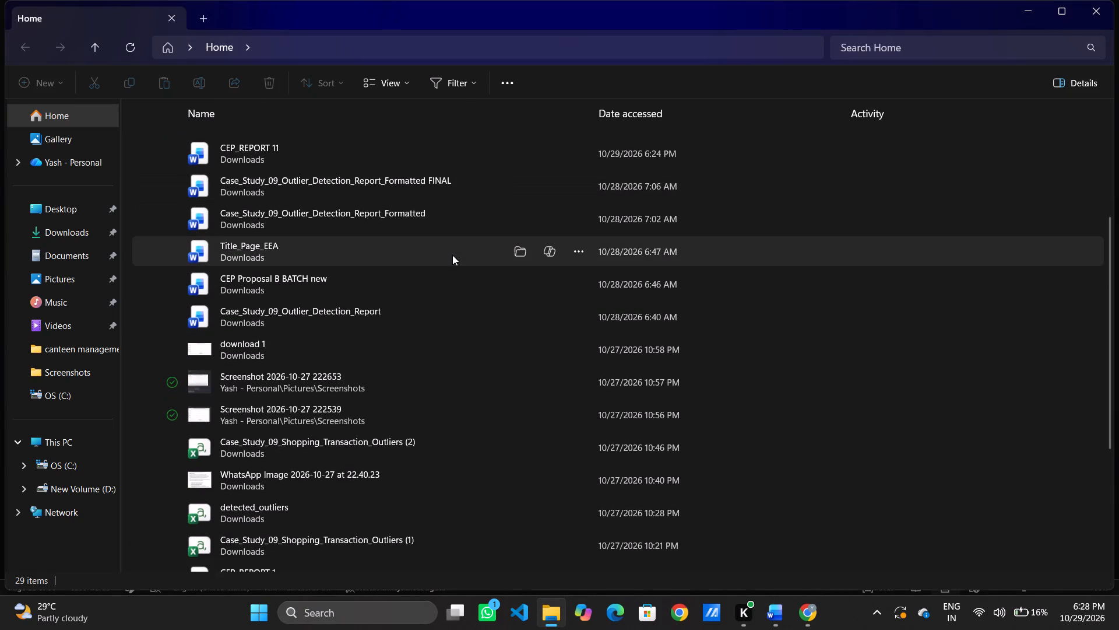
scroll(420, 300, up, 10)
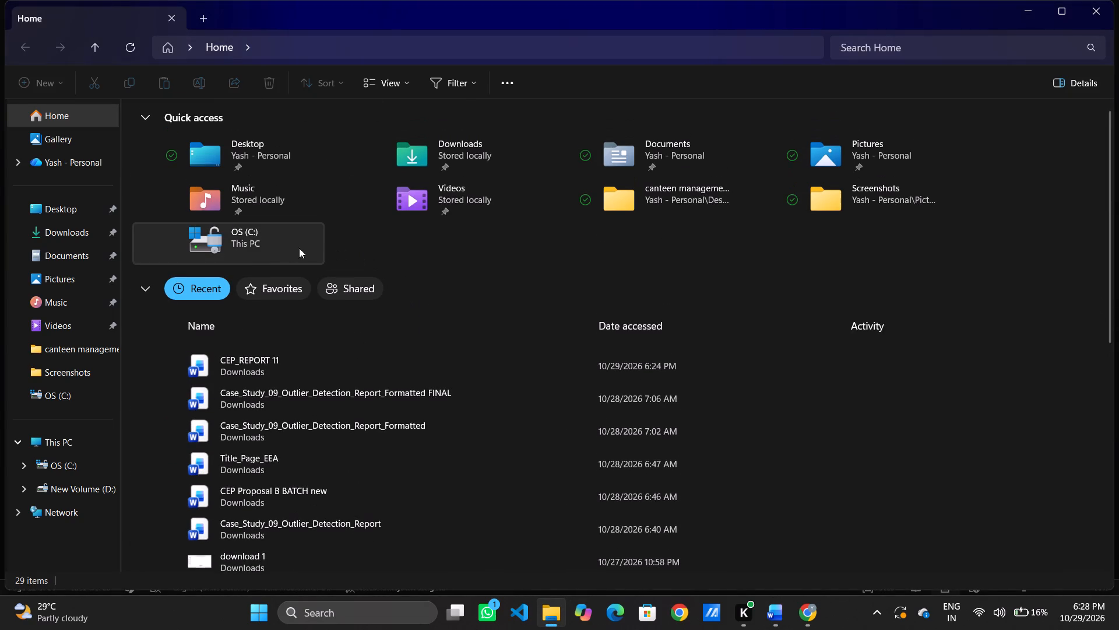
click(424, 165)
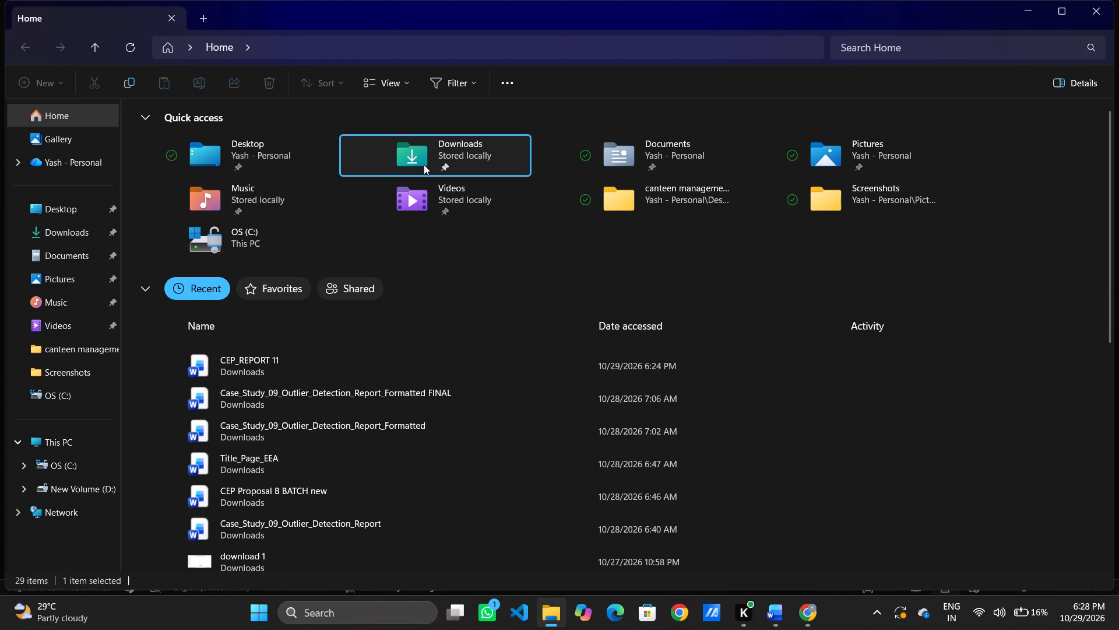
double_click(424, 164)
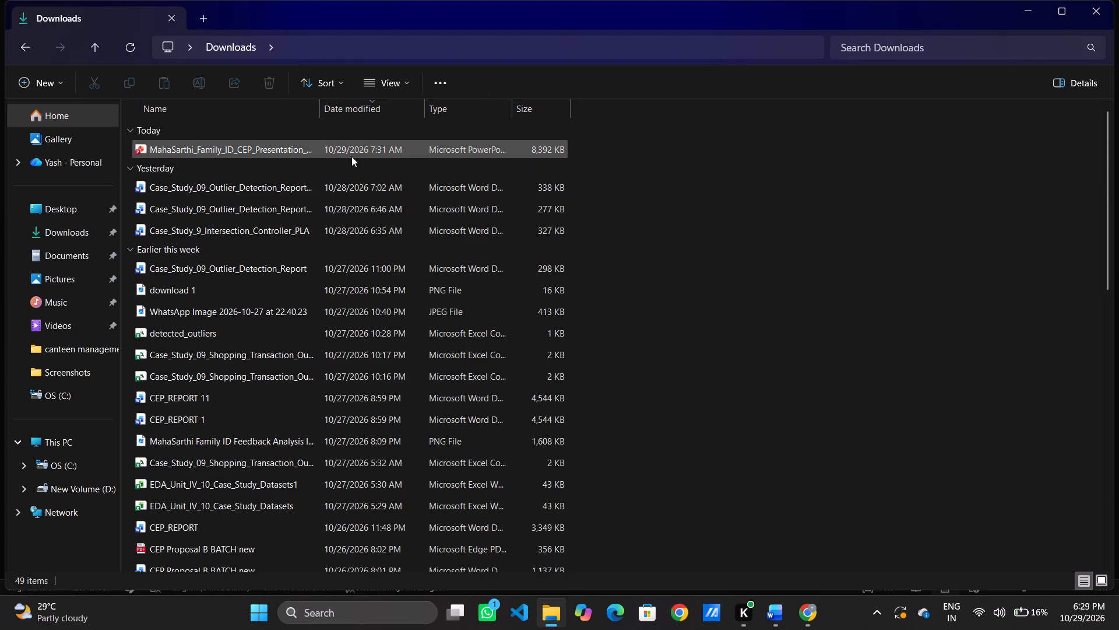
double_click(336, 149)
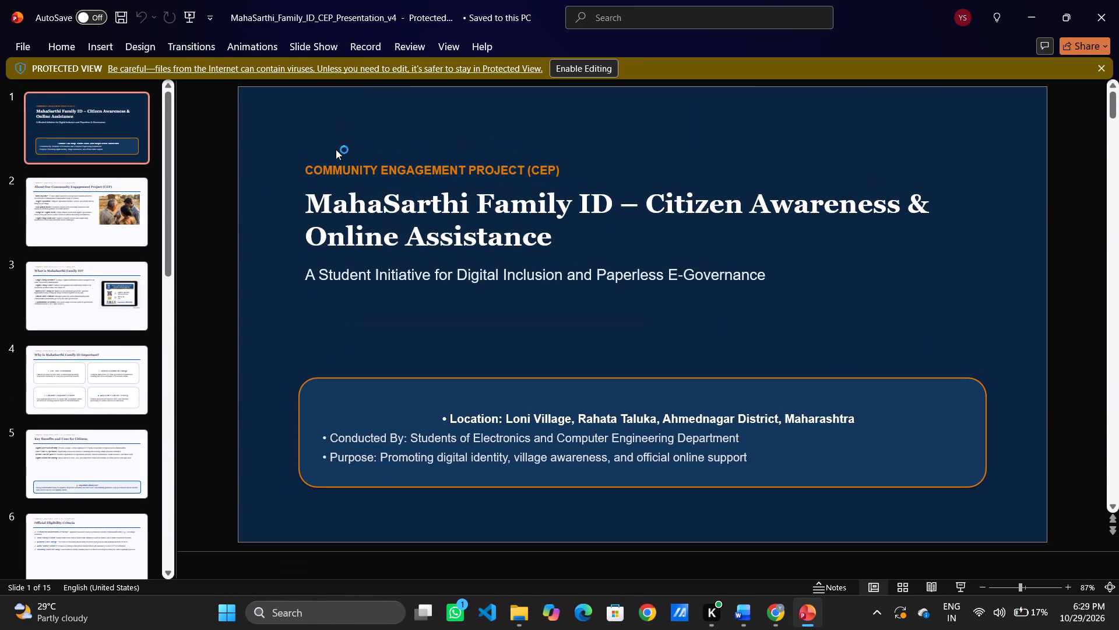
Return to File Explorer, check the Desktop and Gallery, and look through the images in the Pictures > Screenshots folder.
click(523, 622)
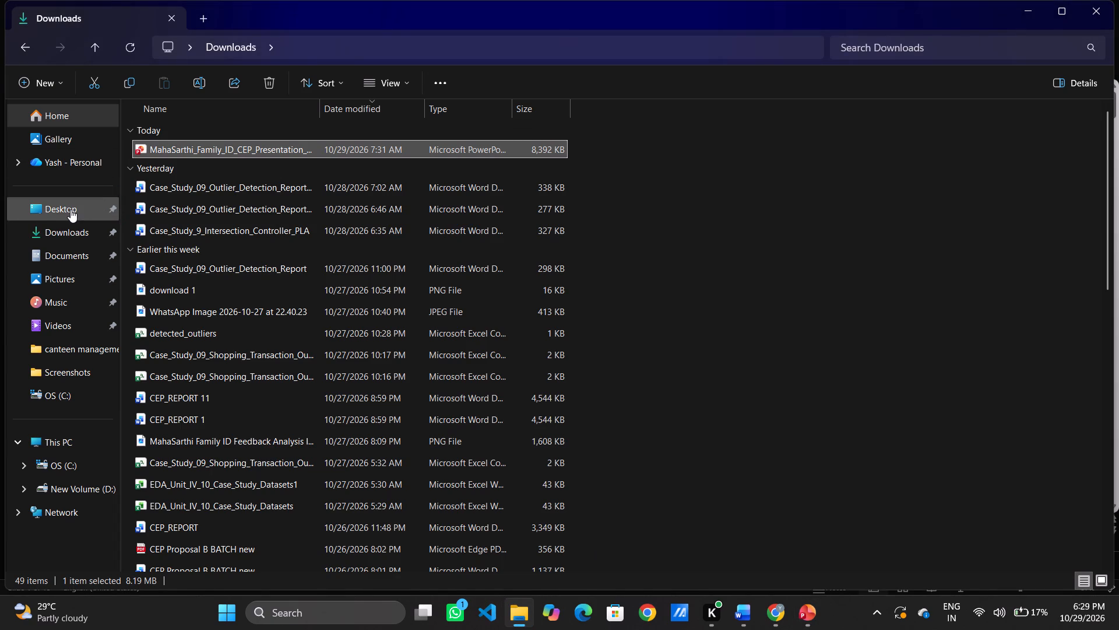
click(71, 209)
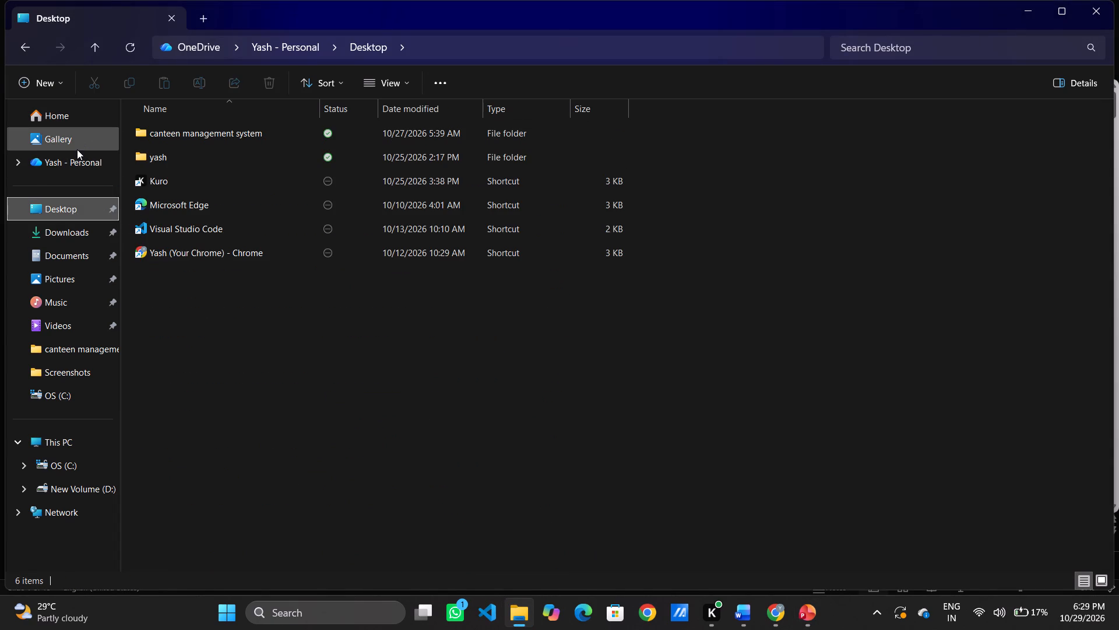
click(74, 144)
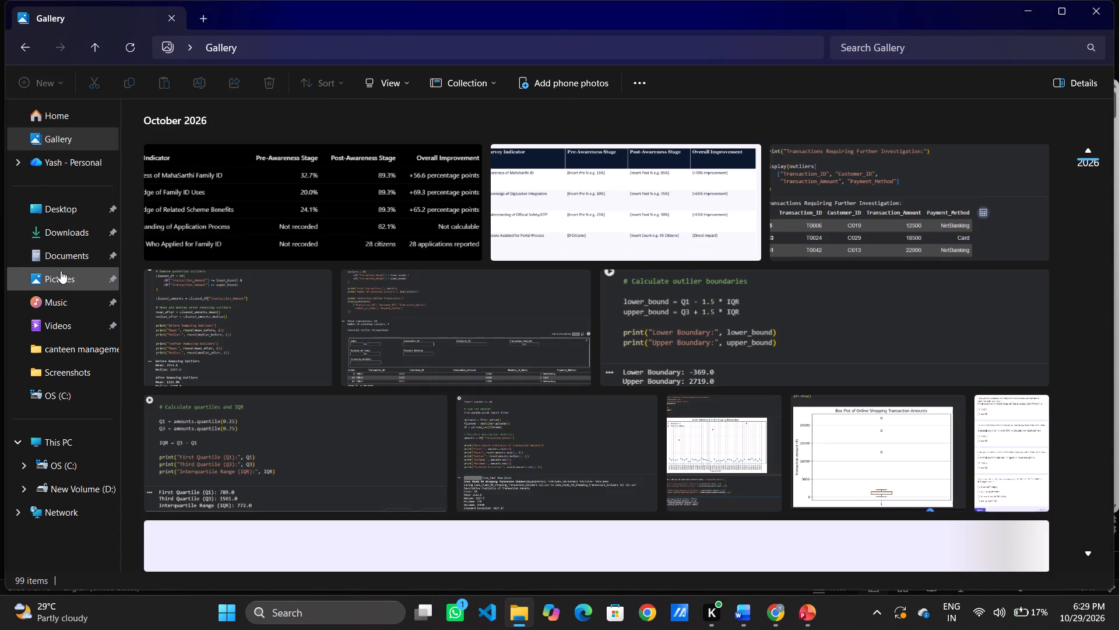
click(58, 274)
double_click(222, 180)
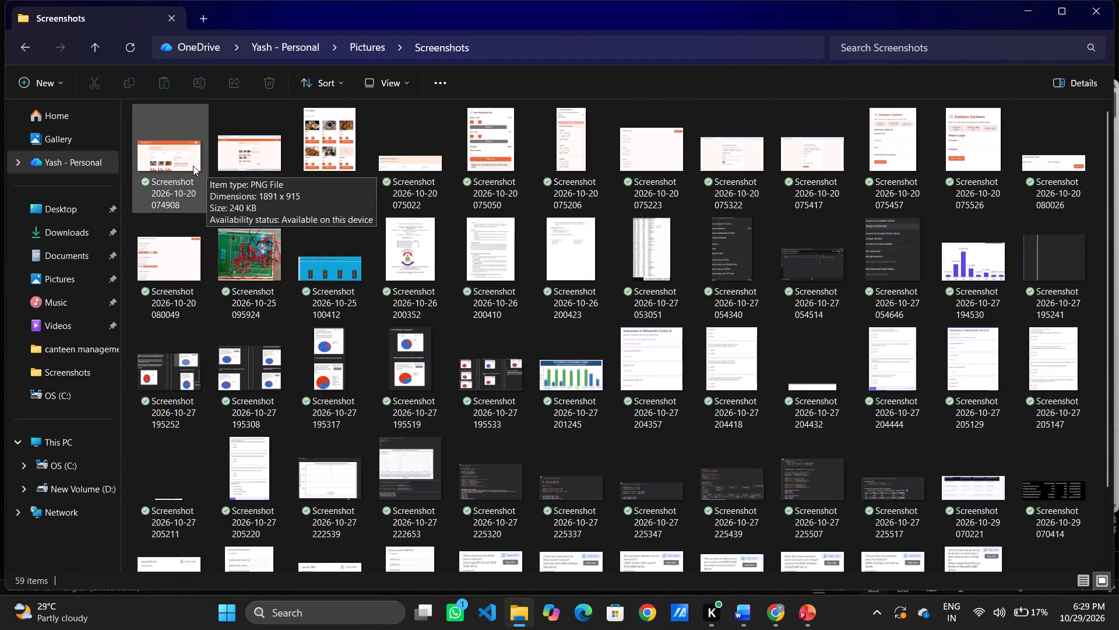
scroll(191, 166, down, 3)
scroll(181, 167, up, 3)
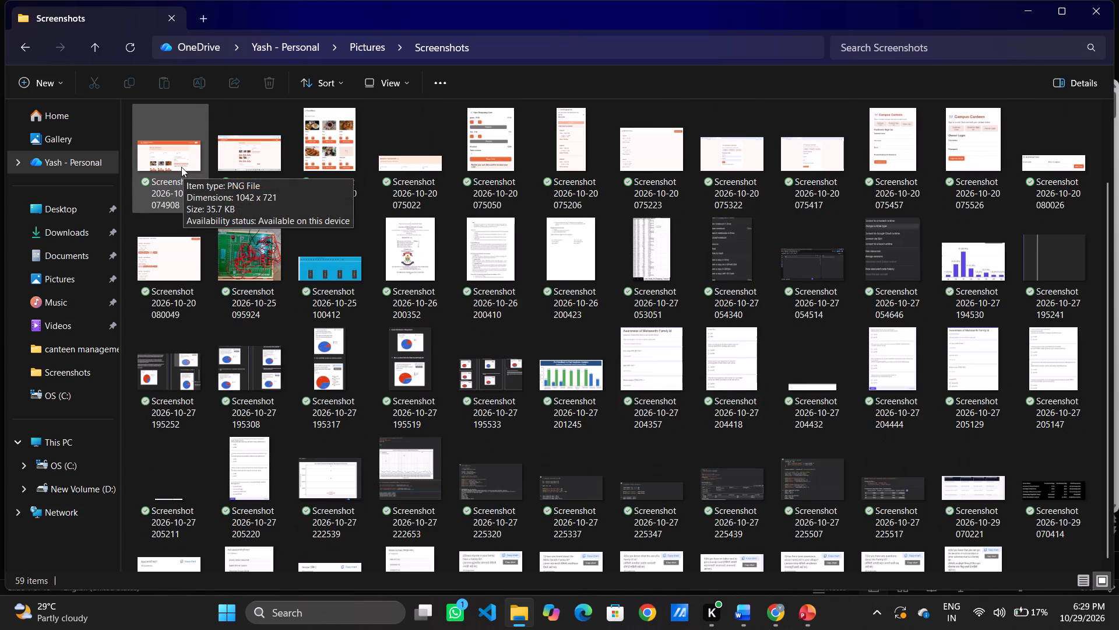
scroll(181, 167, down, 2)
scroll(168, 162, up, 1)
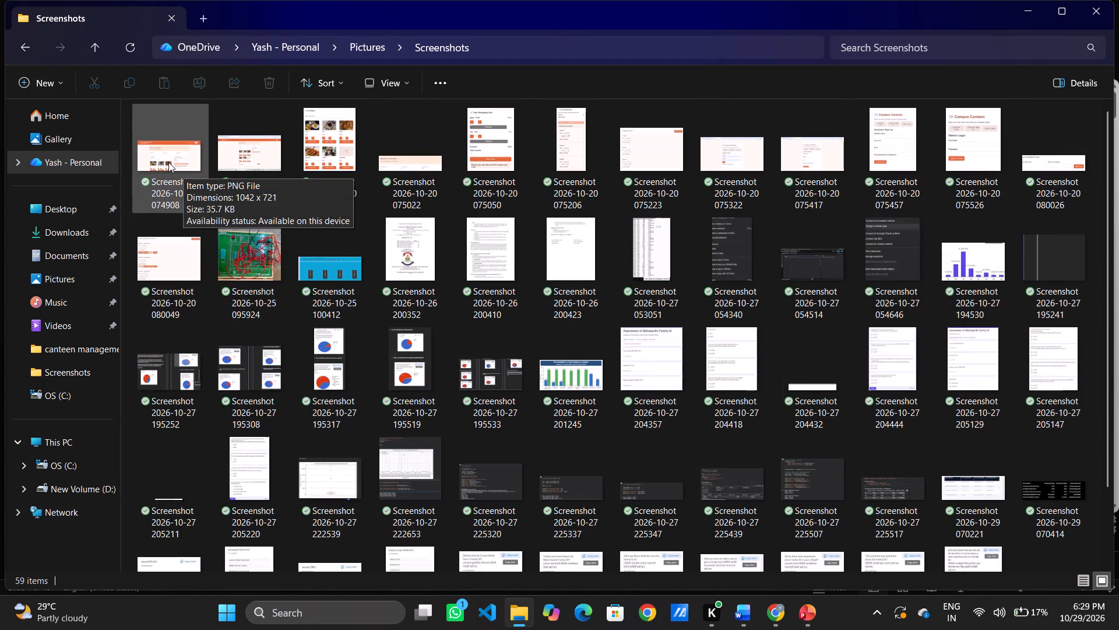
Open MahaSarthi_Family_ID_CEP_Presentation_v4 from the recent files on File Explorer's Home page.
click(63, 125)
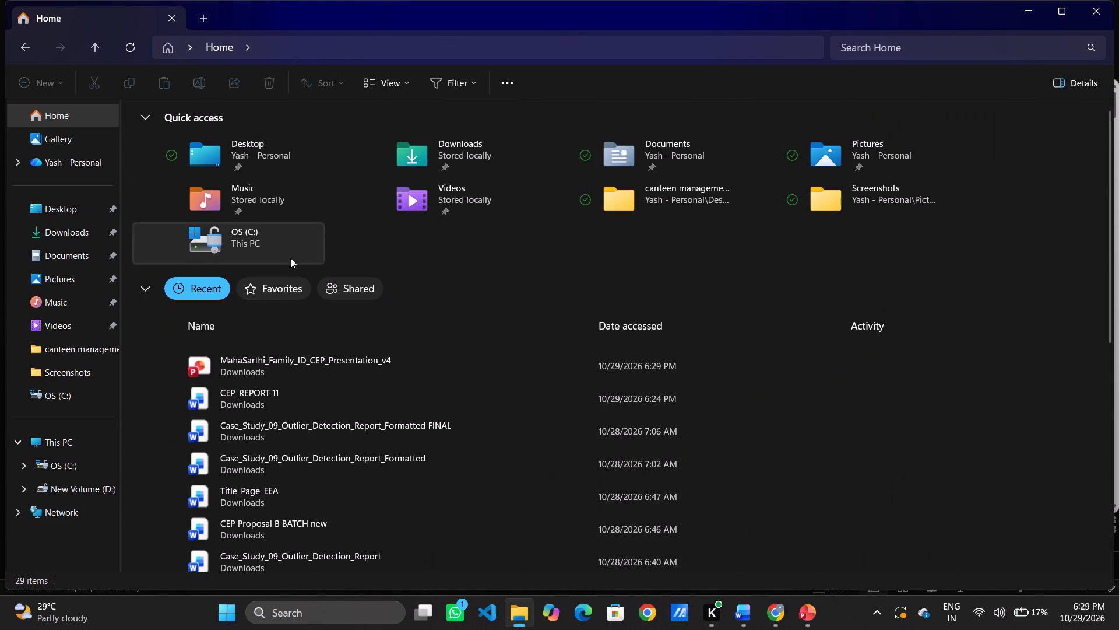
double_click(291, 362)
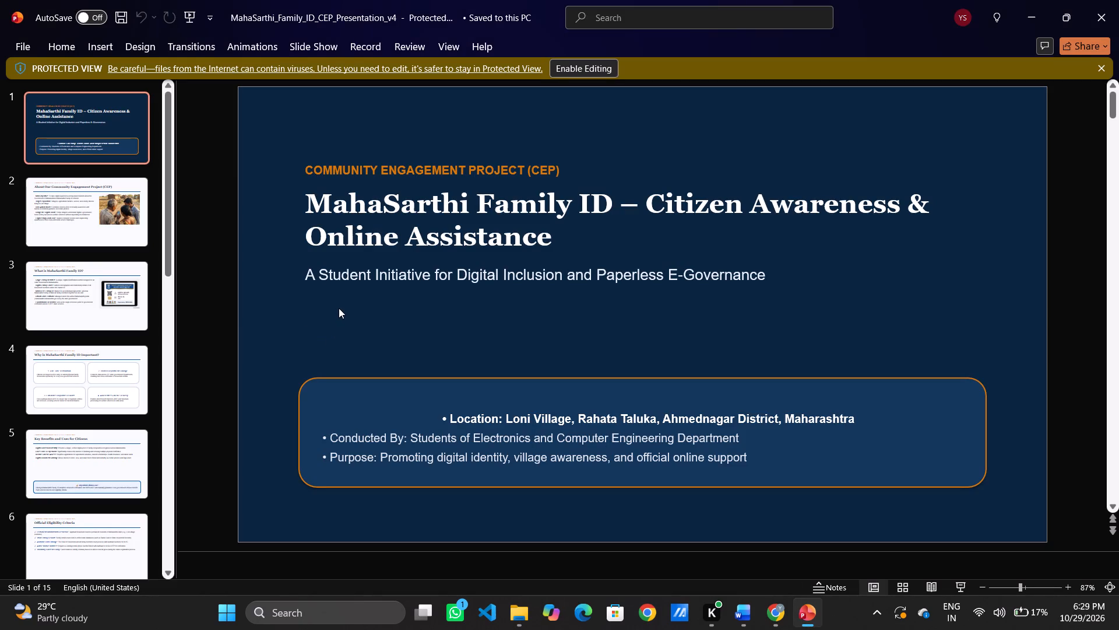
Take a region screenshot of the whole title slide, "MahaSarthi Family ID – Citizen Awareness & Online Assistance".
ctrl+scroll(338, 309, down, 2)
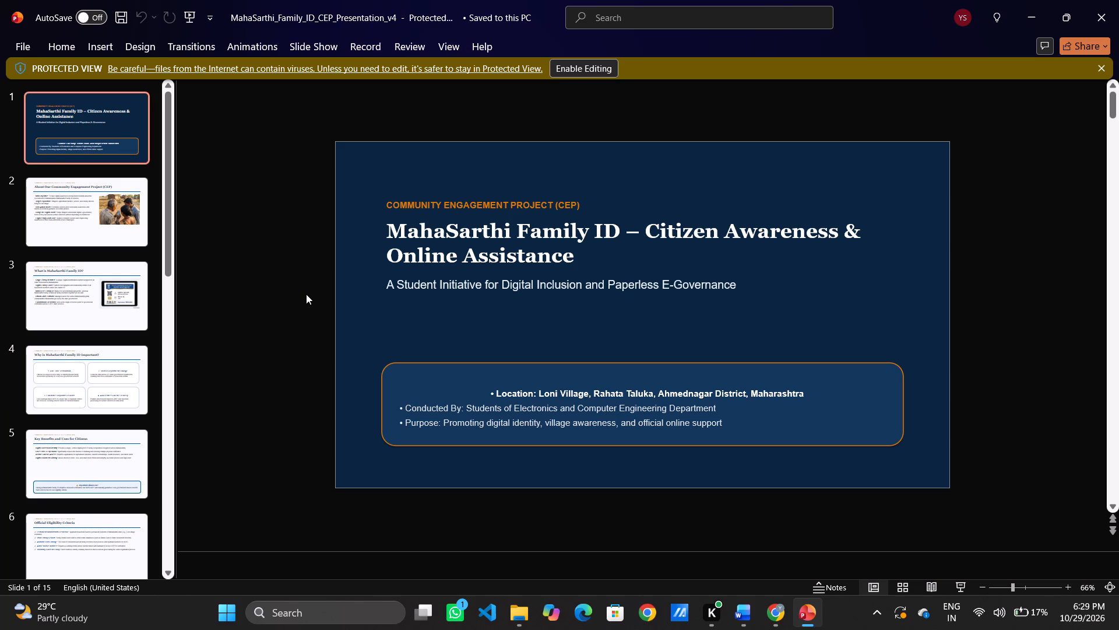
key(shift+super+s)
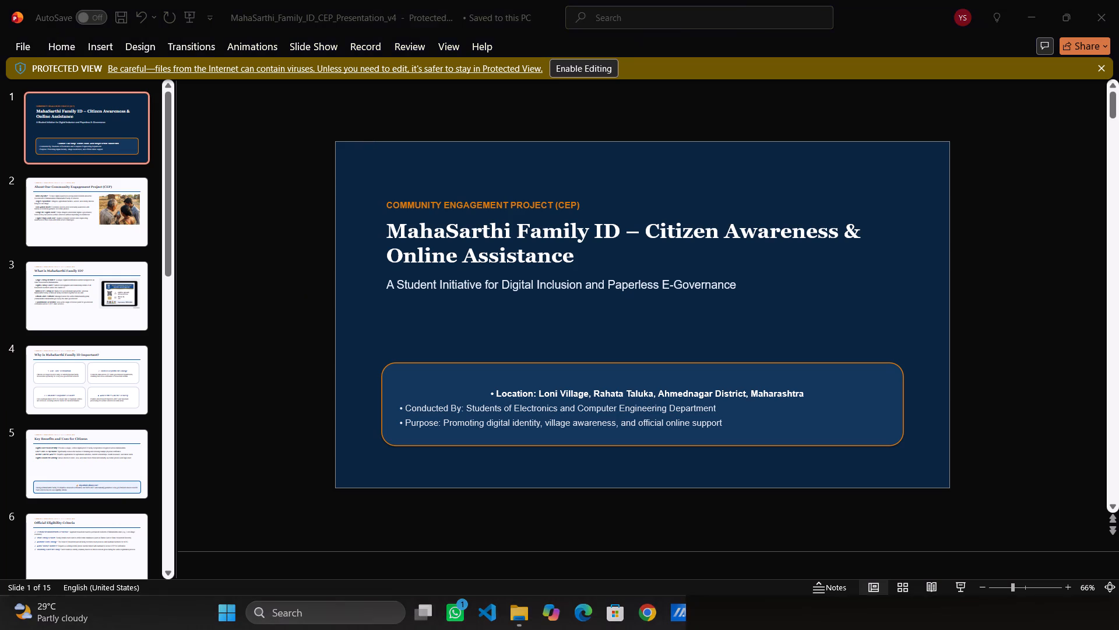
drag(327, 133, 340, 142)
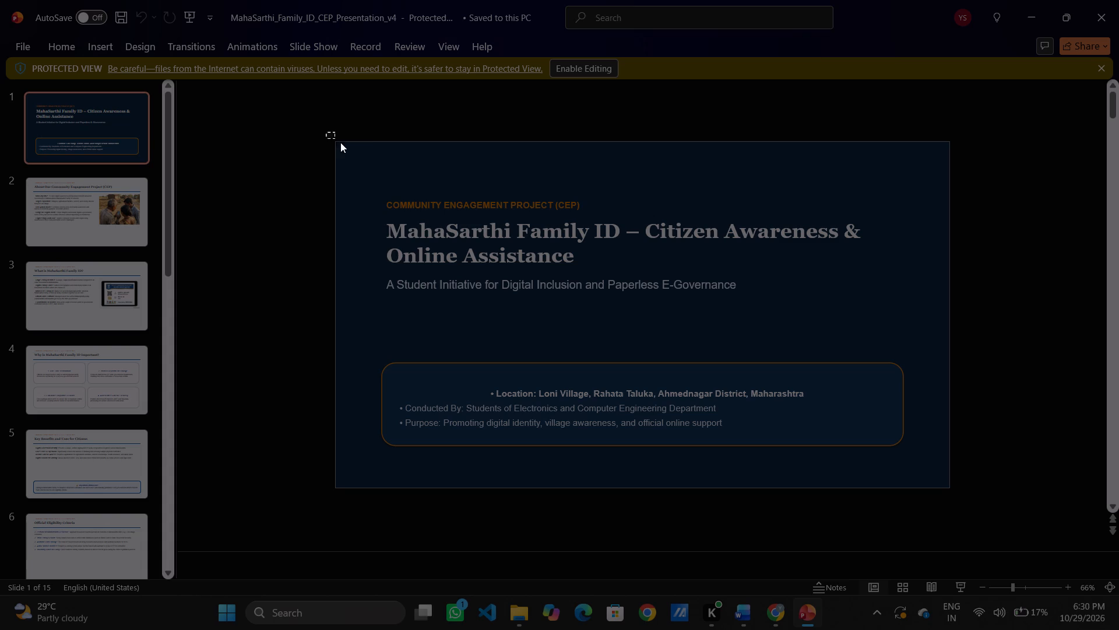
drag(340, 142, 766, 516)
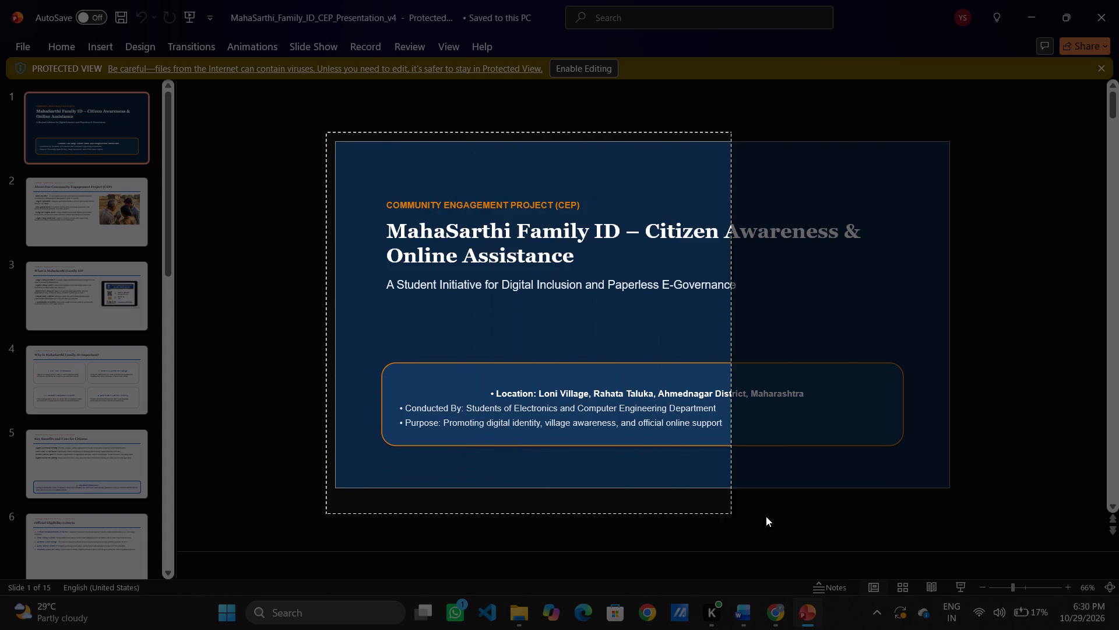
drag(766, 516, 966, 500)
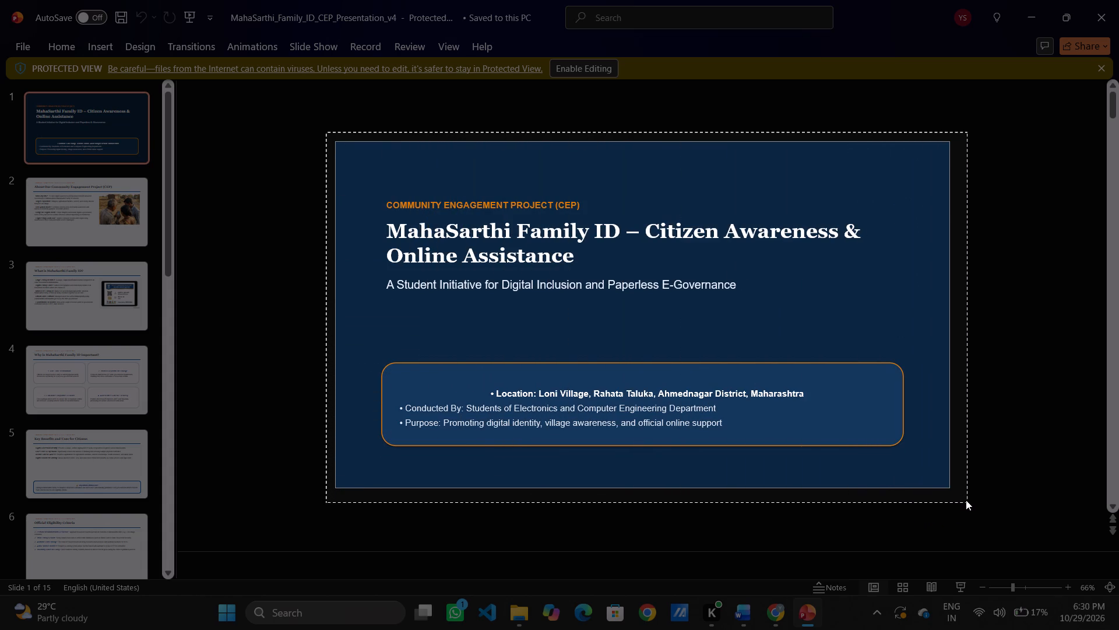
drag(966, 500, 950, 489)
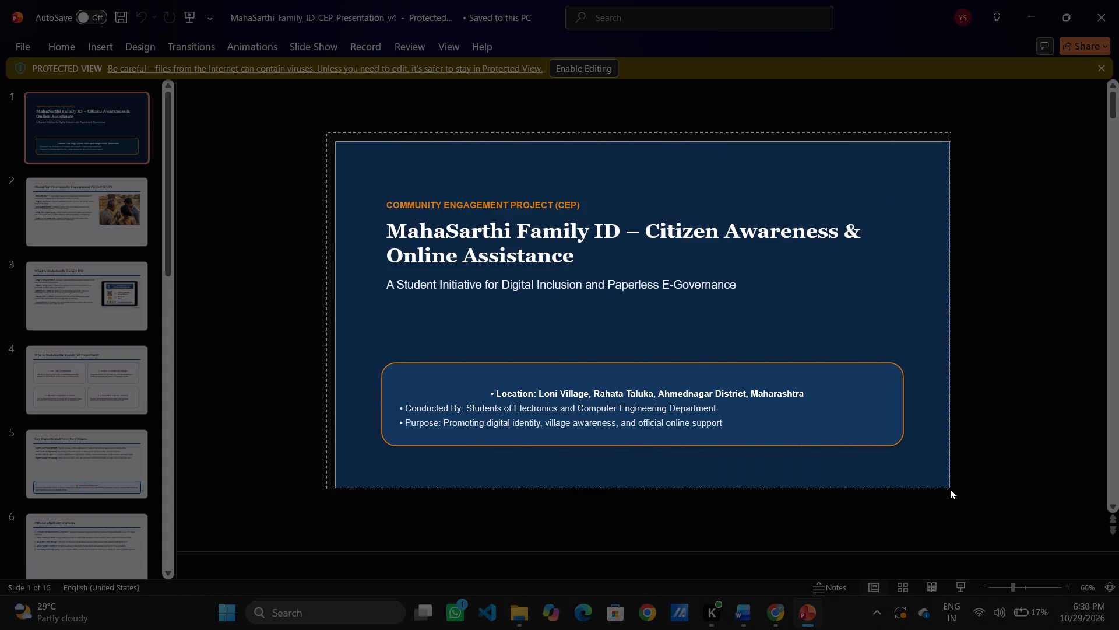
drag(950, 489, 954, 489)
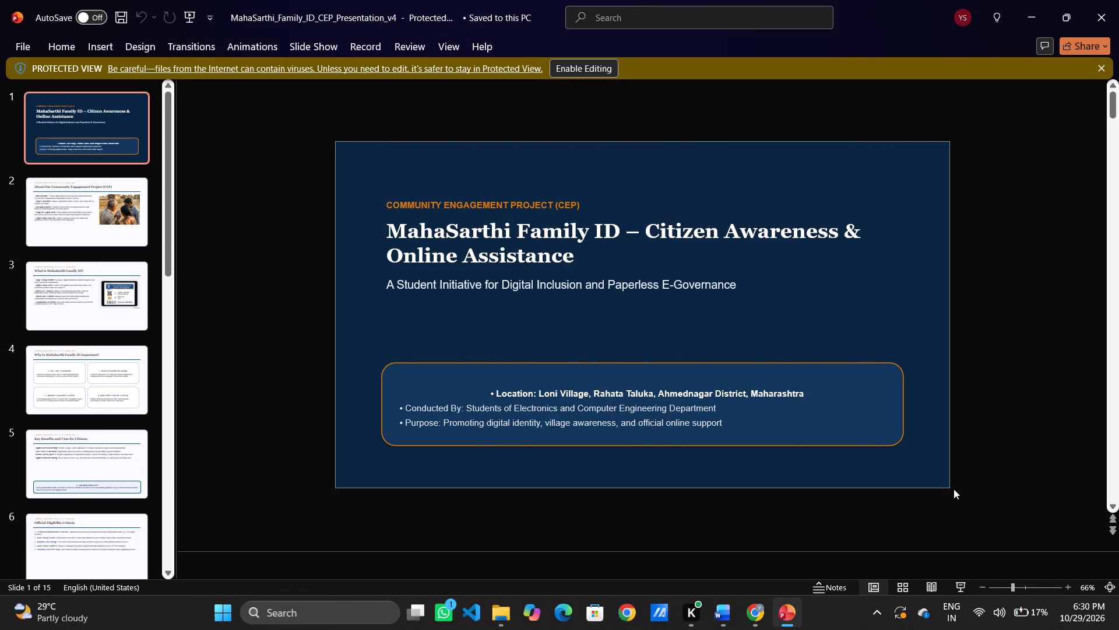
Take a region screenshot of the whole of slide 2, "About Our Community Engagement Project (CEP)", at a slightly larger zoom.
click(92, 185)
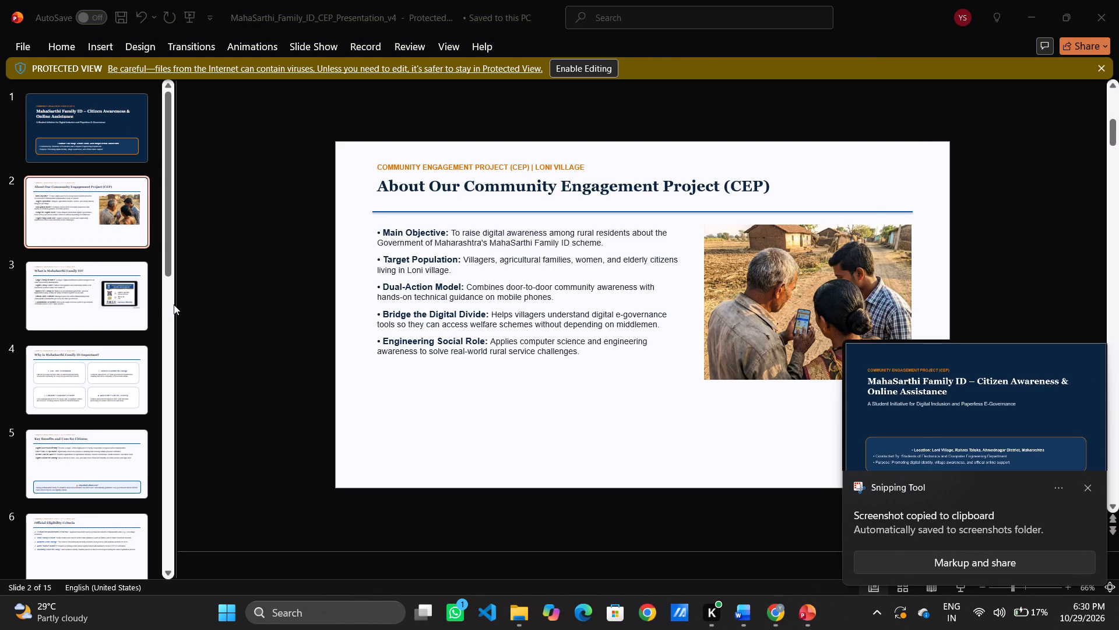
click(174, 230)
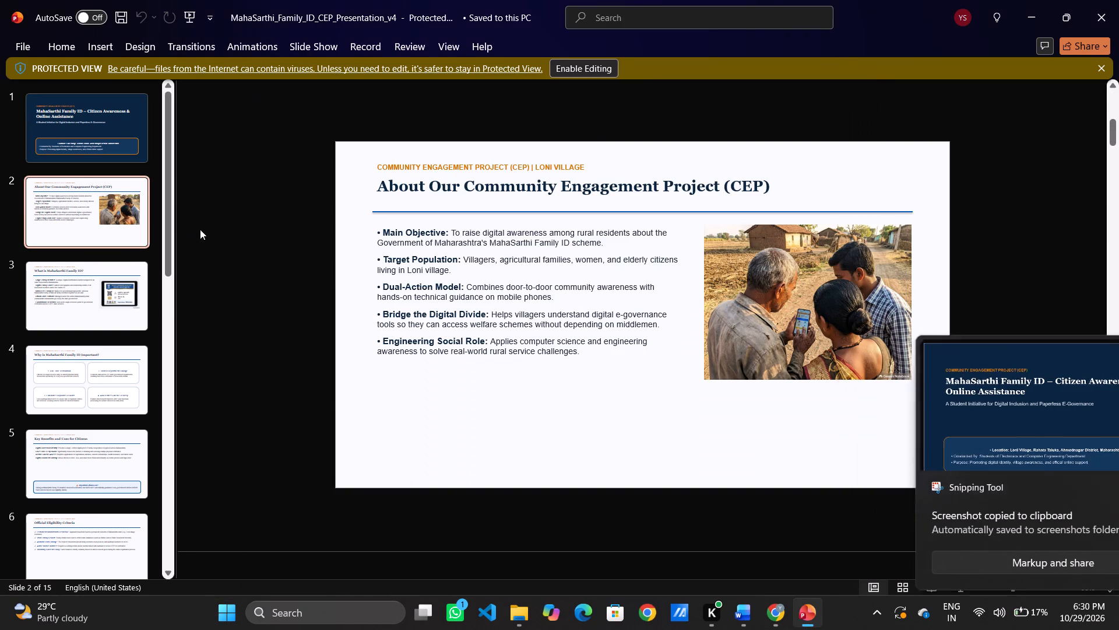
ctrl+scroll(216, 219, up, 1)
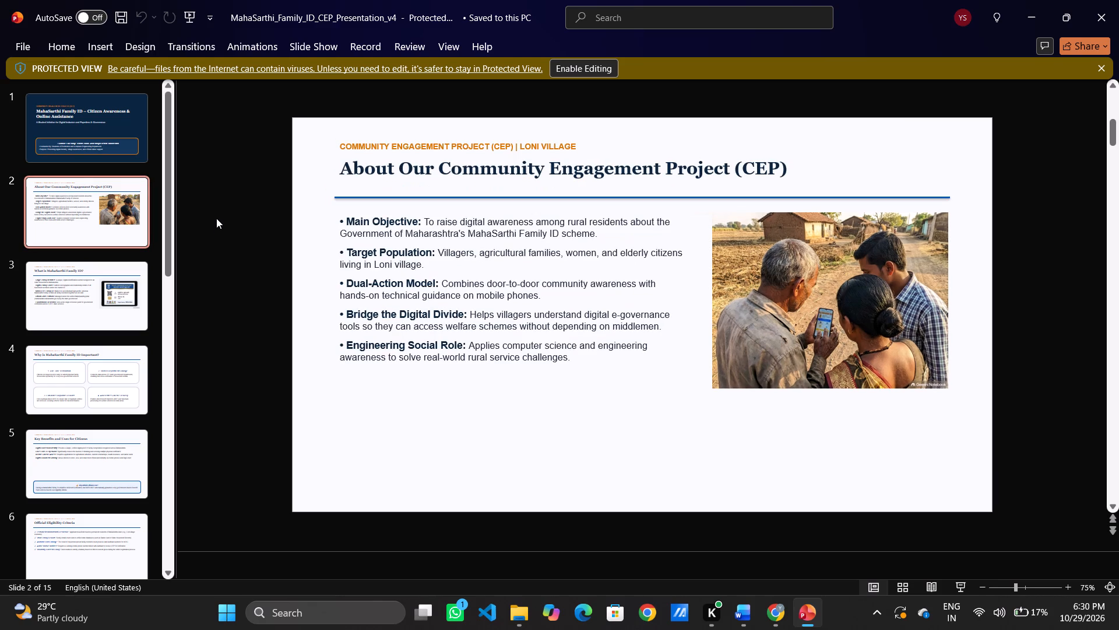
key(shift+super+s)
drag(296, 119, 732, 468)
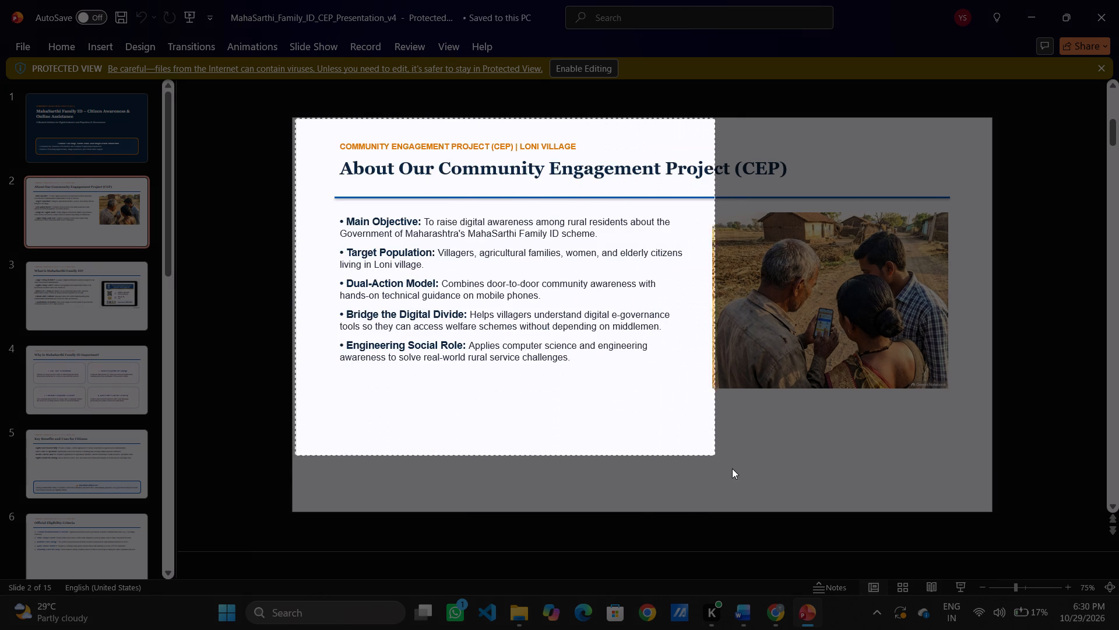
drag(732, 468, 953, 540)
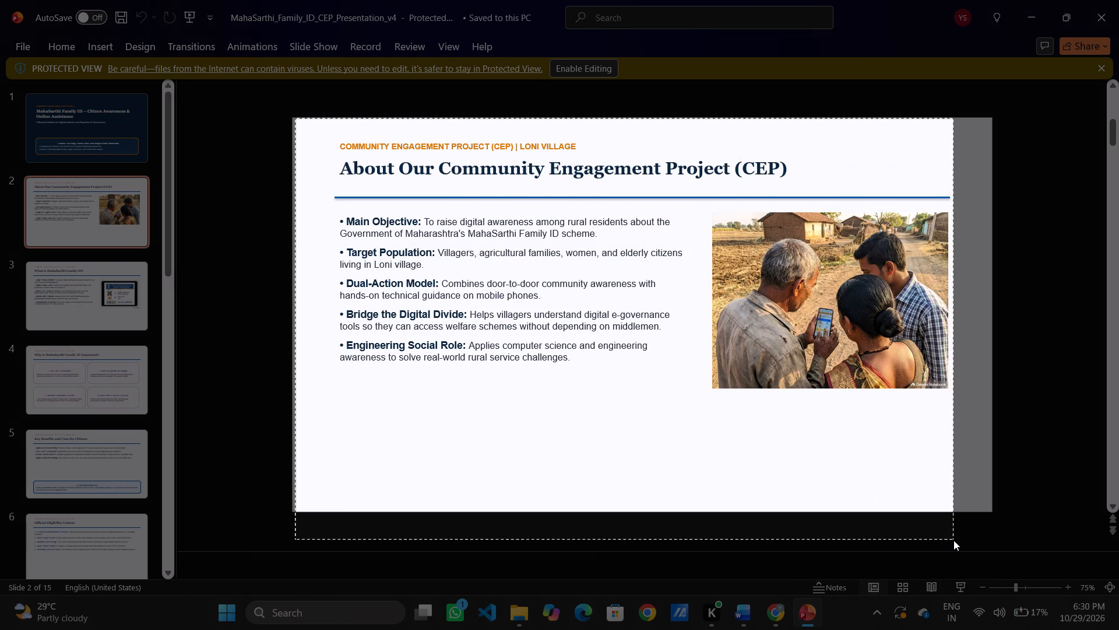
drag(953, 540, 970, 529)
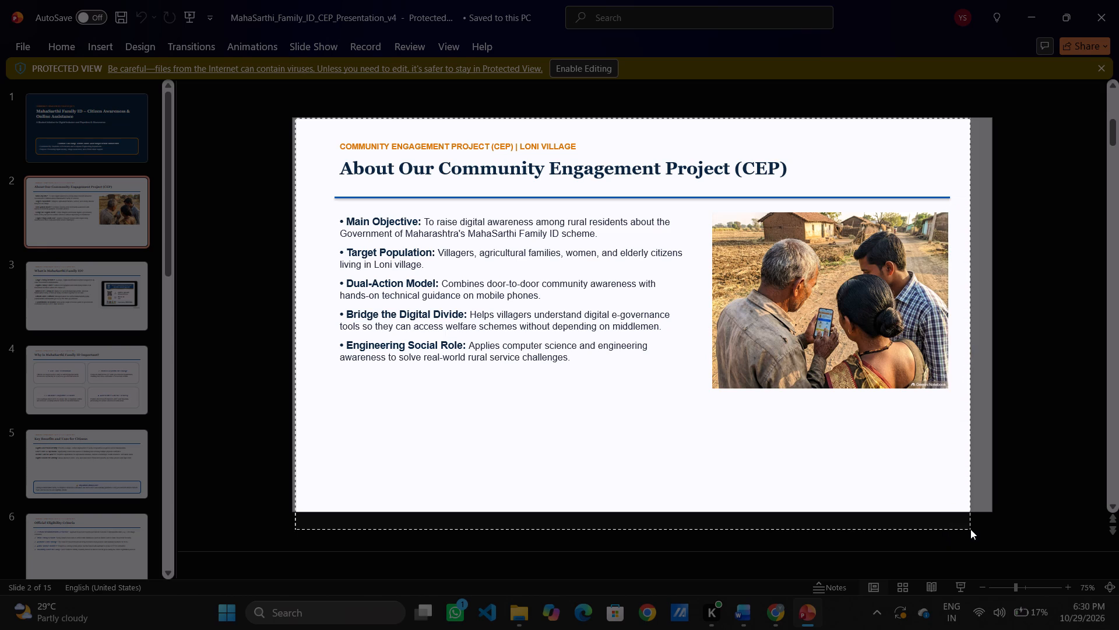
drag(970, 529, 992, 510)
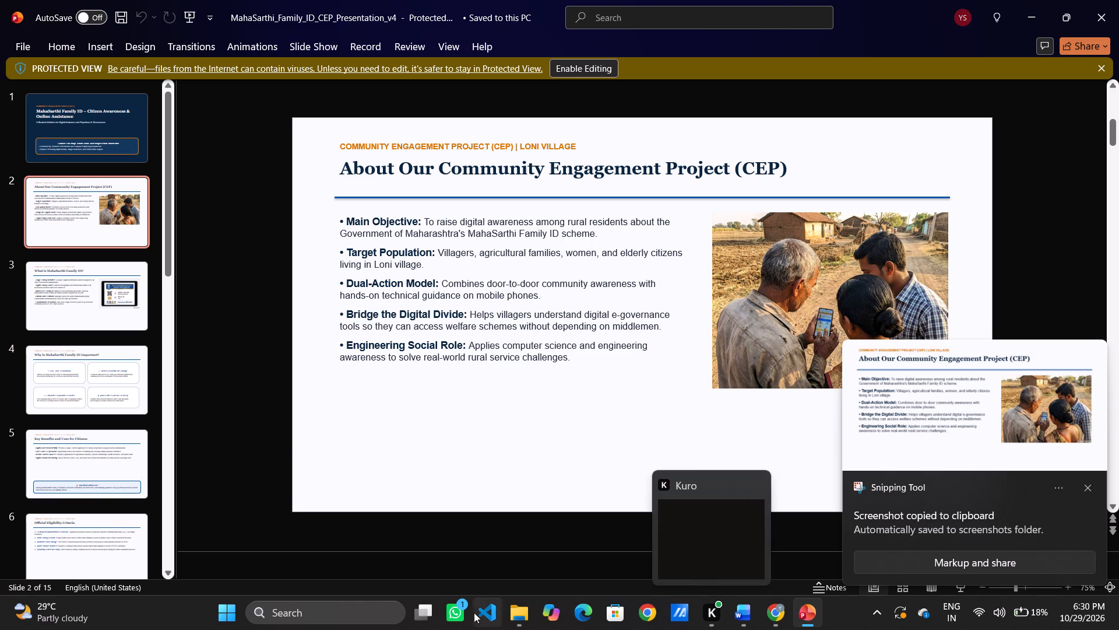
Take a region screenshot of the whole of slide 3, "What is MahaSarthi Family ID?".
click(93, 262)
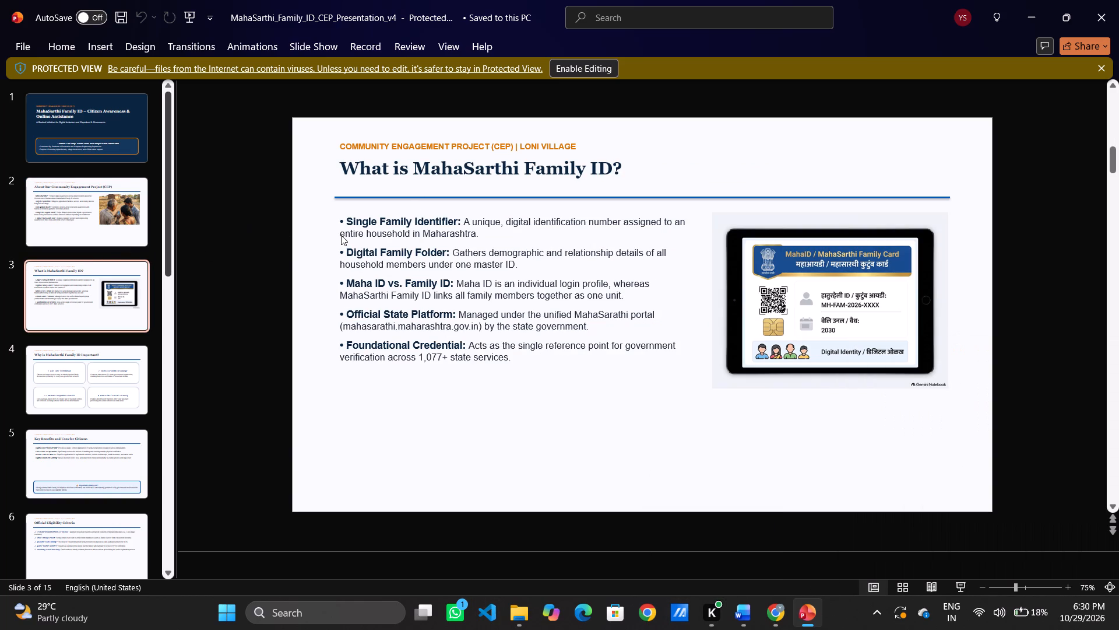
key(shift+super+s)
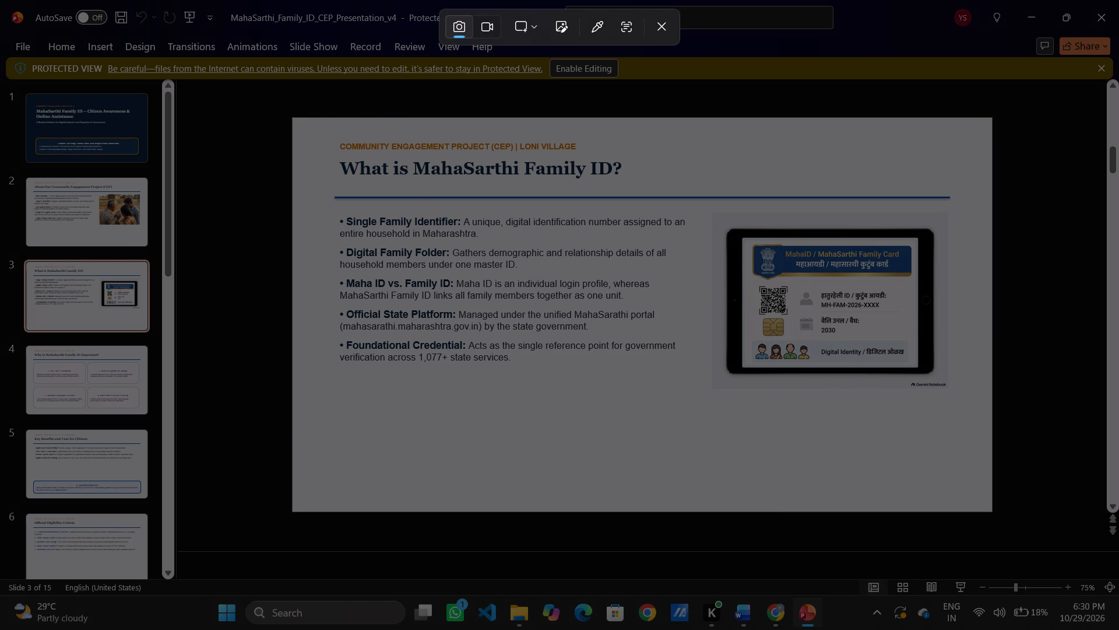
drag(291, 117, 1029, 572)
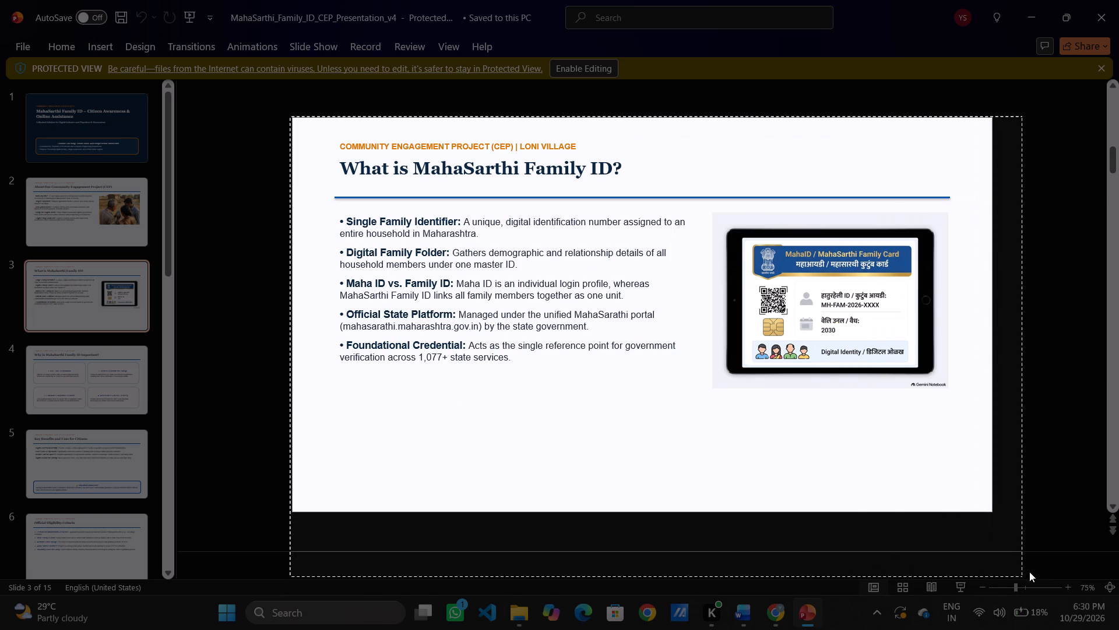
drag(1029, 572, 990, 514)
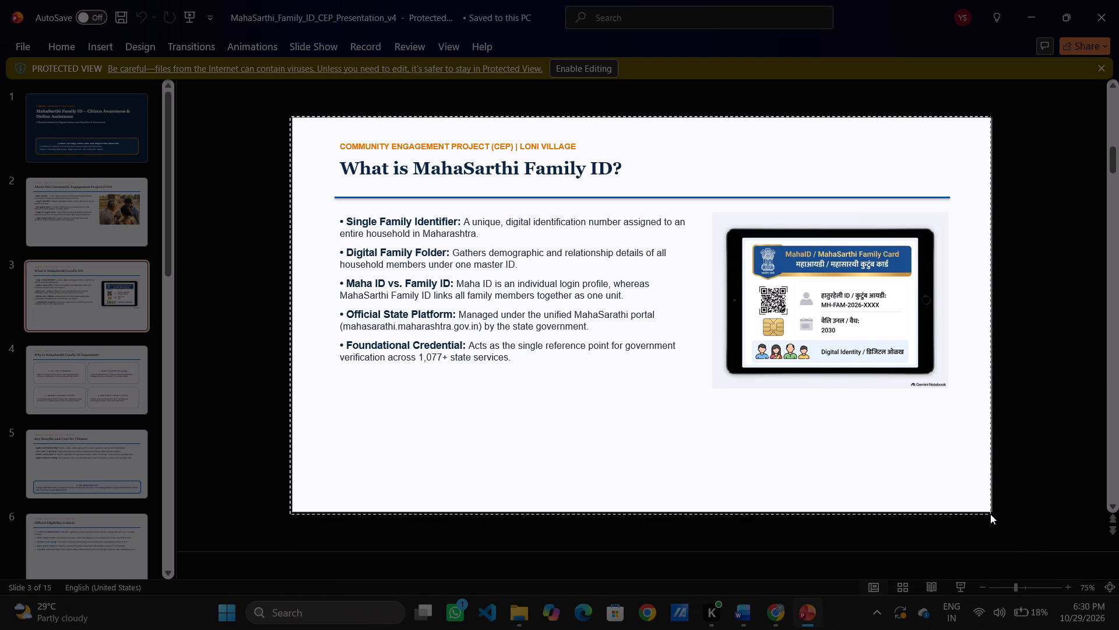
drag(990, 514, 989, 512)
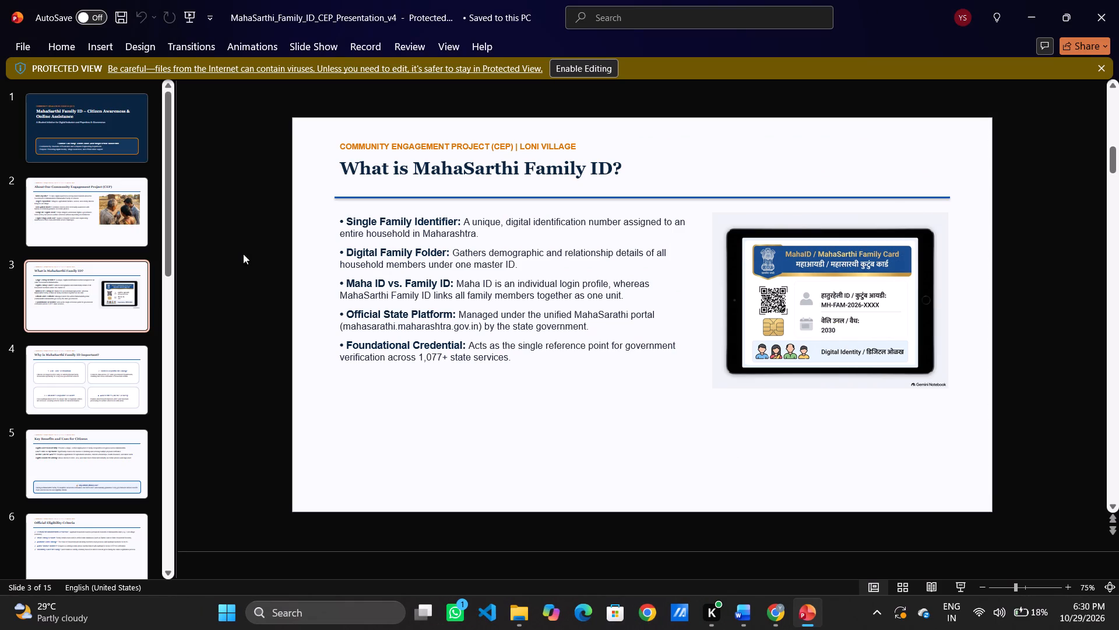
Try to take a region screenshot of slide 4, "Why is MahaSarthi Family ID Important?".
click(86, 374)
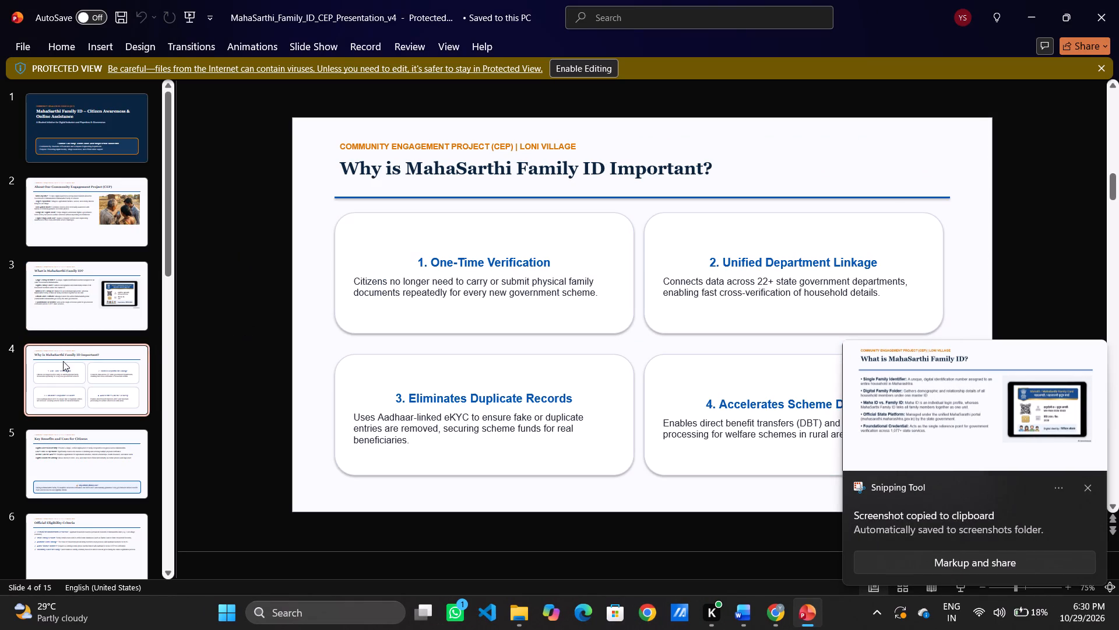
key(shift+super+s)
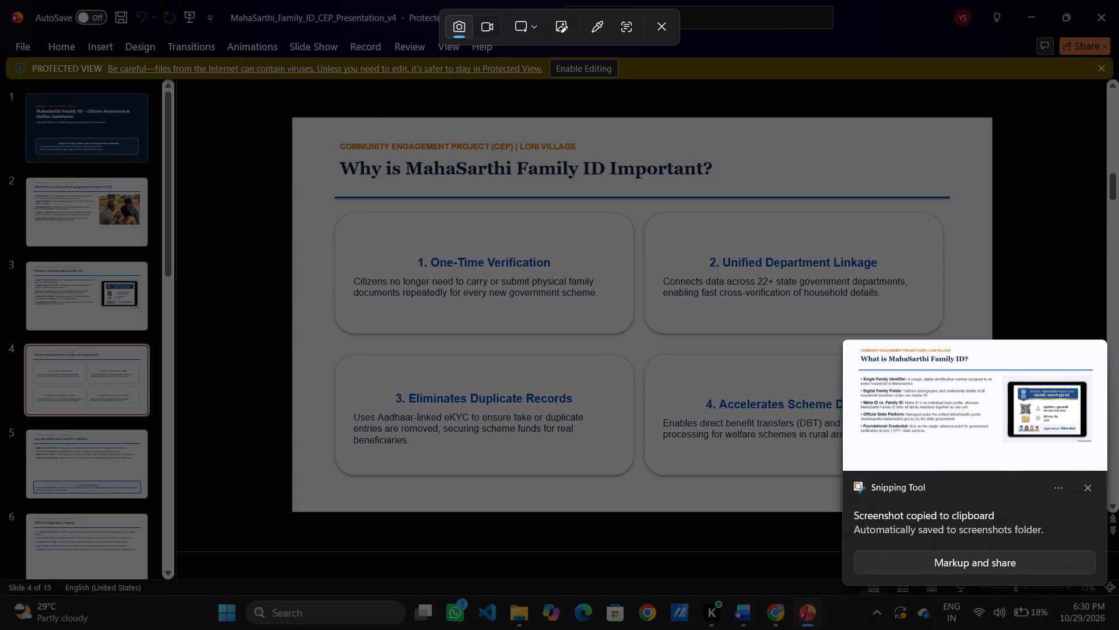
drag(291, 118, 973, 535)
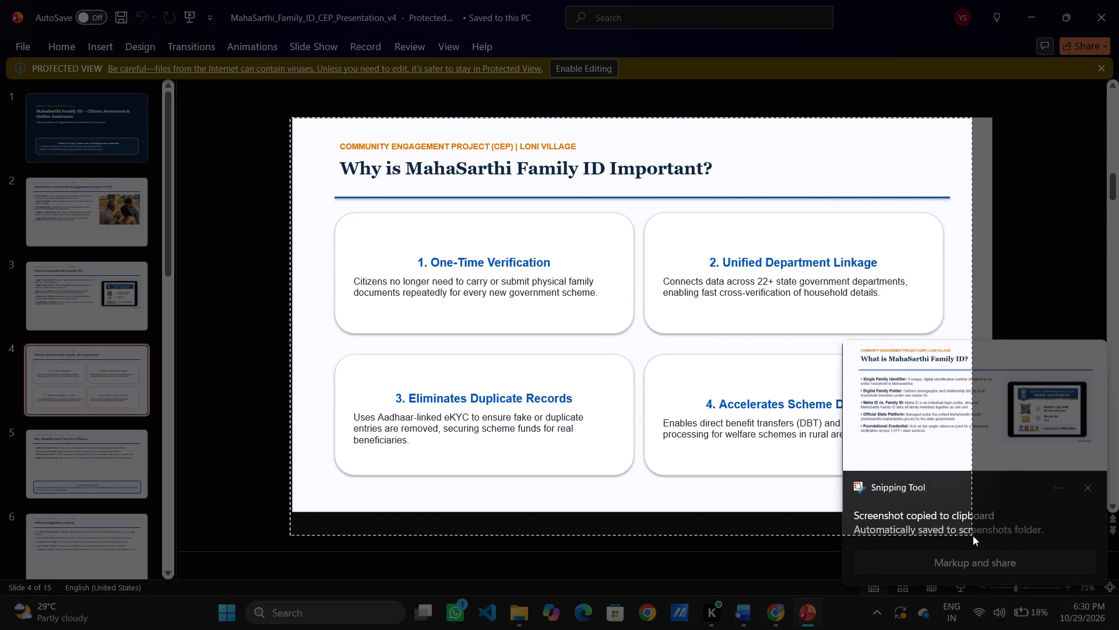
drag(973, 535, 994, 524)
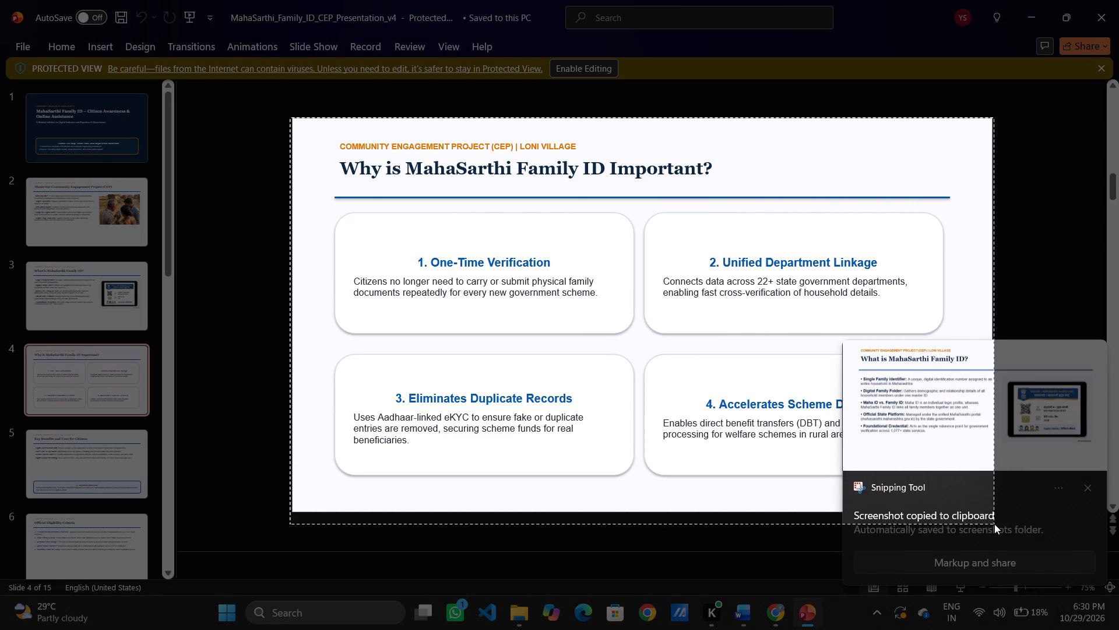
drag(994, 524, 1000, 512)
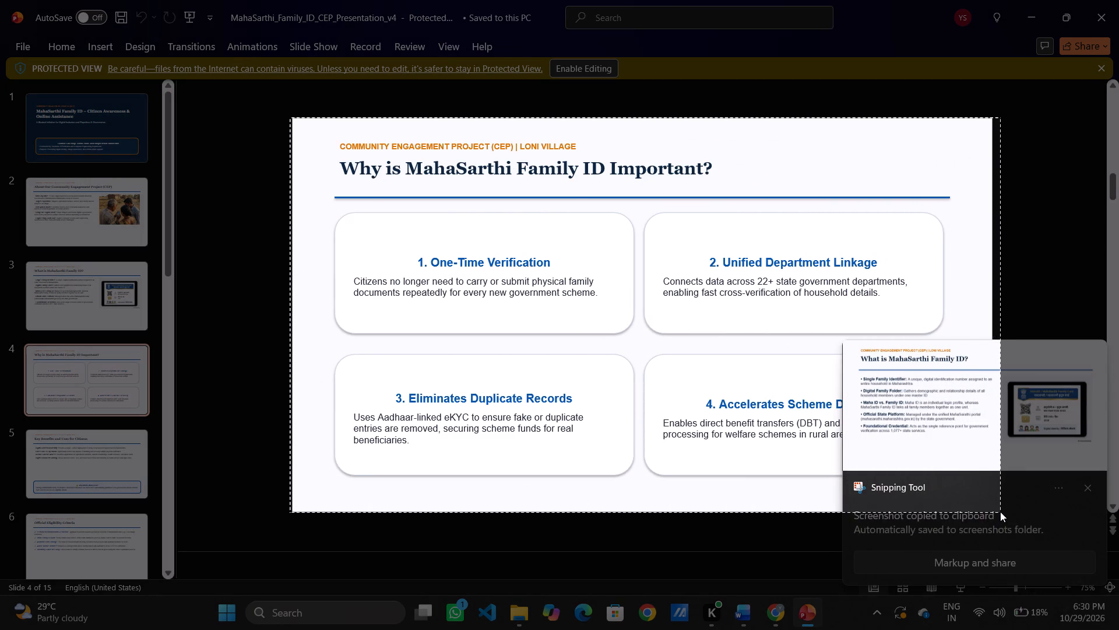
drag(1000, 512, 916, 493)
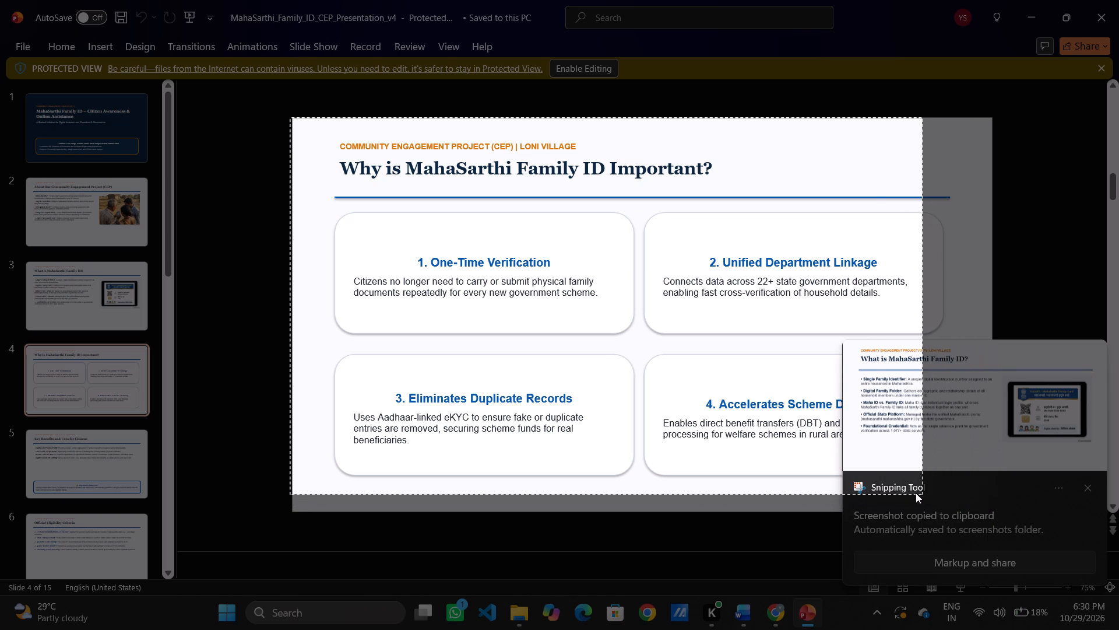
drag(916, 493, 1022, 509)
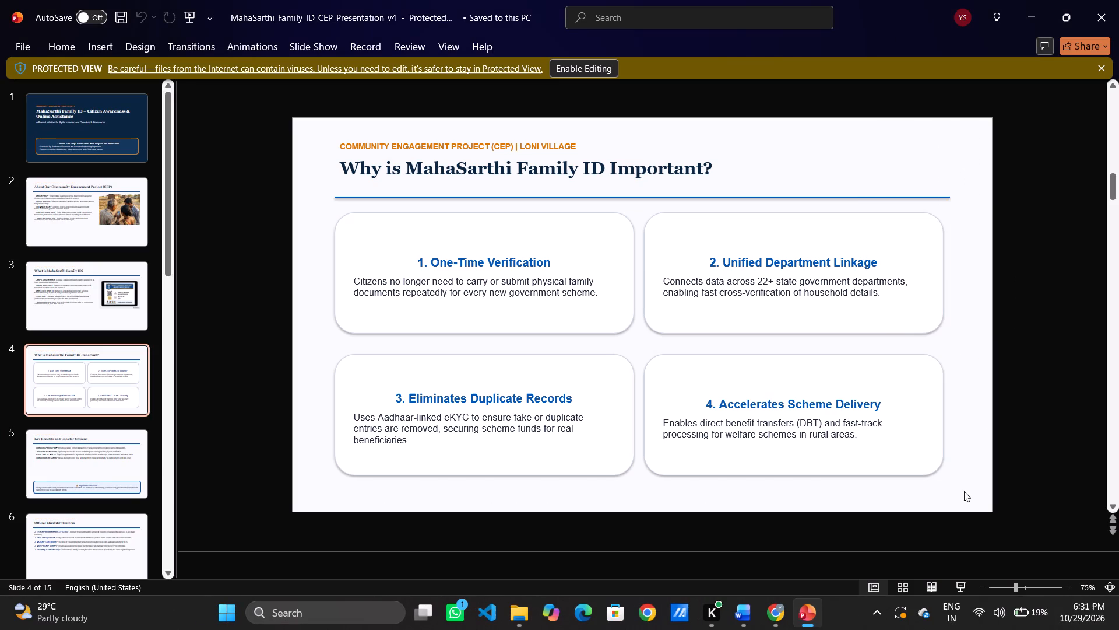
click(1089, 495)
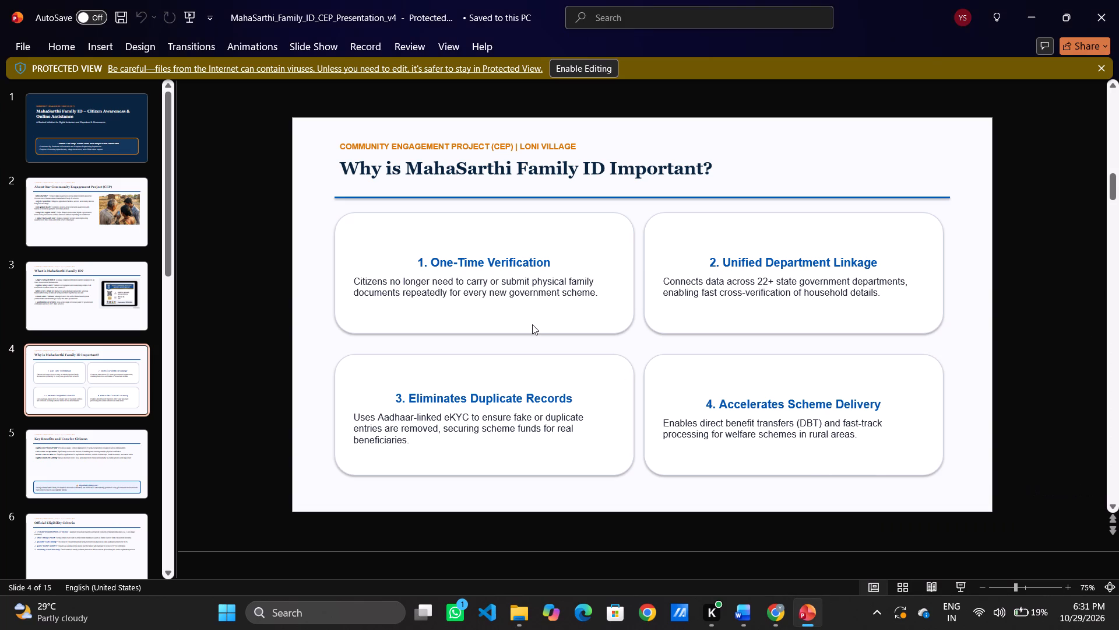
Take a region screenshot of the whole of slide 4, "Why is MahaSarthi Family ID Important?", with no notification covering it.
key(shift+super+s)
drag(291, 118, 653, 315)
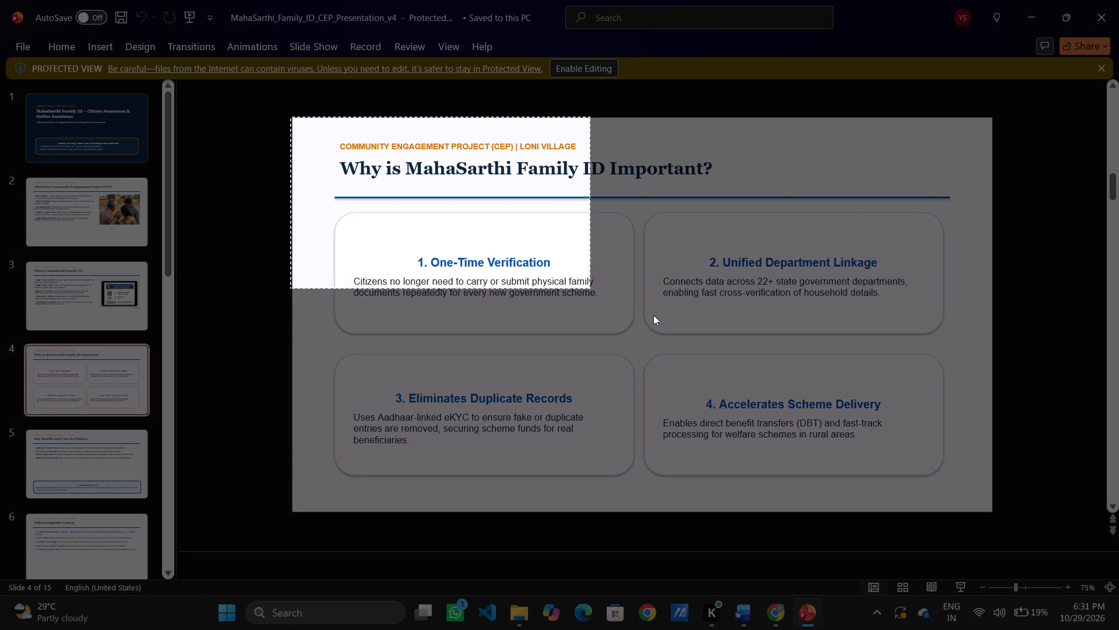
drag(653, 315, 990, 511)
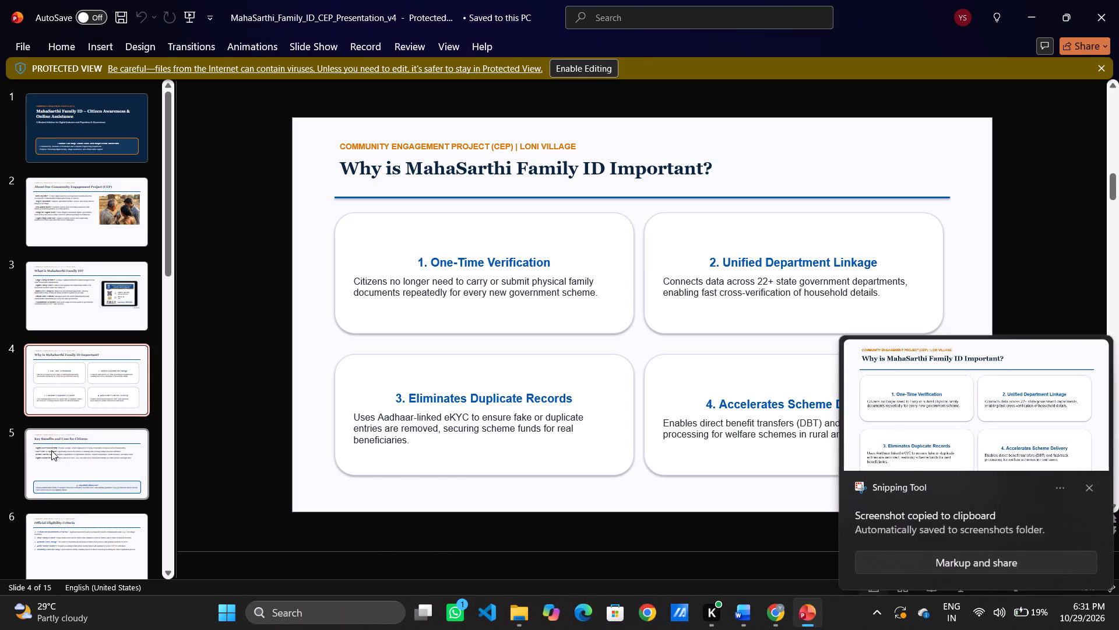
Take a region screenshot of slide 5, "Key Benefits and Uses for Citizens", at full width from its top edge to the start of the Important Official Rule box.
click(51, 450)
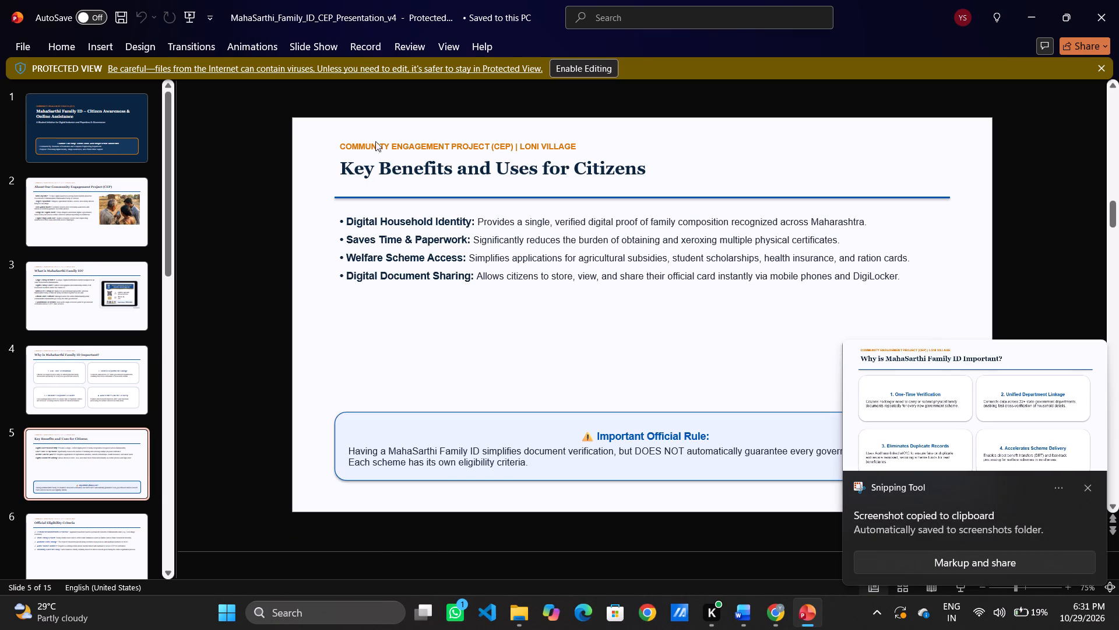
click(251, 283)
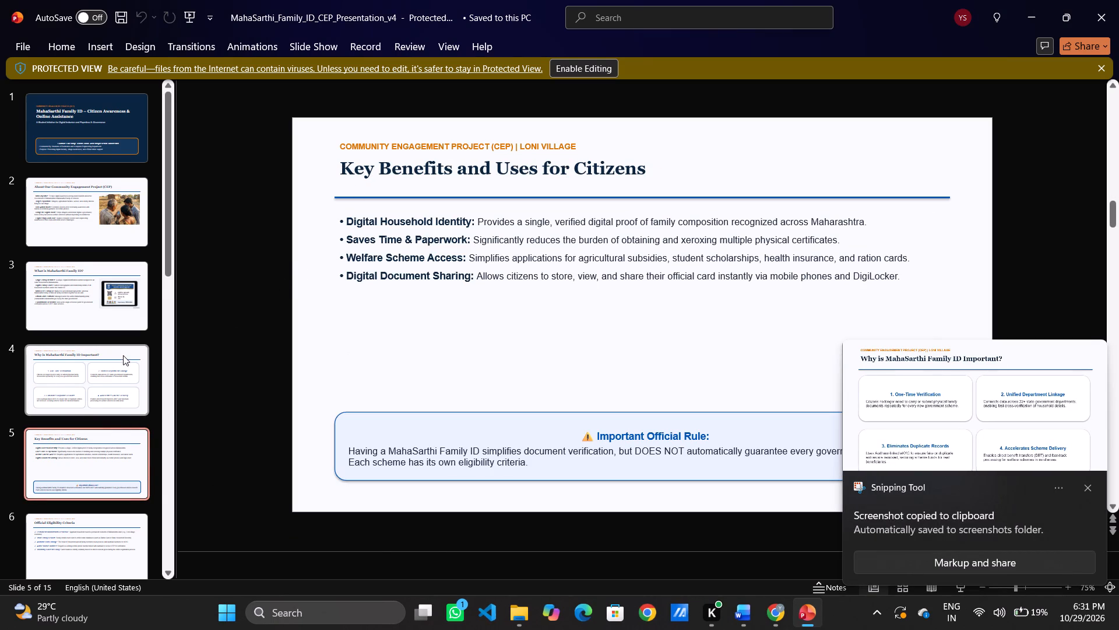
scroll(123, 355, down, 2)
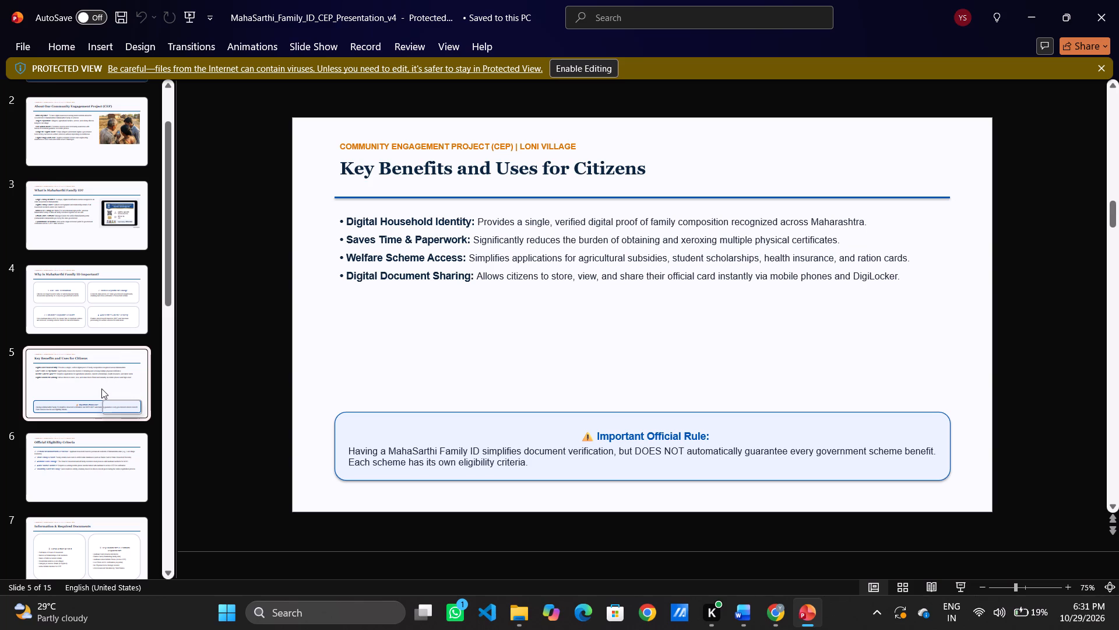
click(101, 388)
click(118, 310)
click(108, 366)
scroll(107, 355, down, 1)
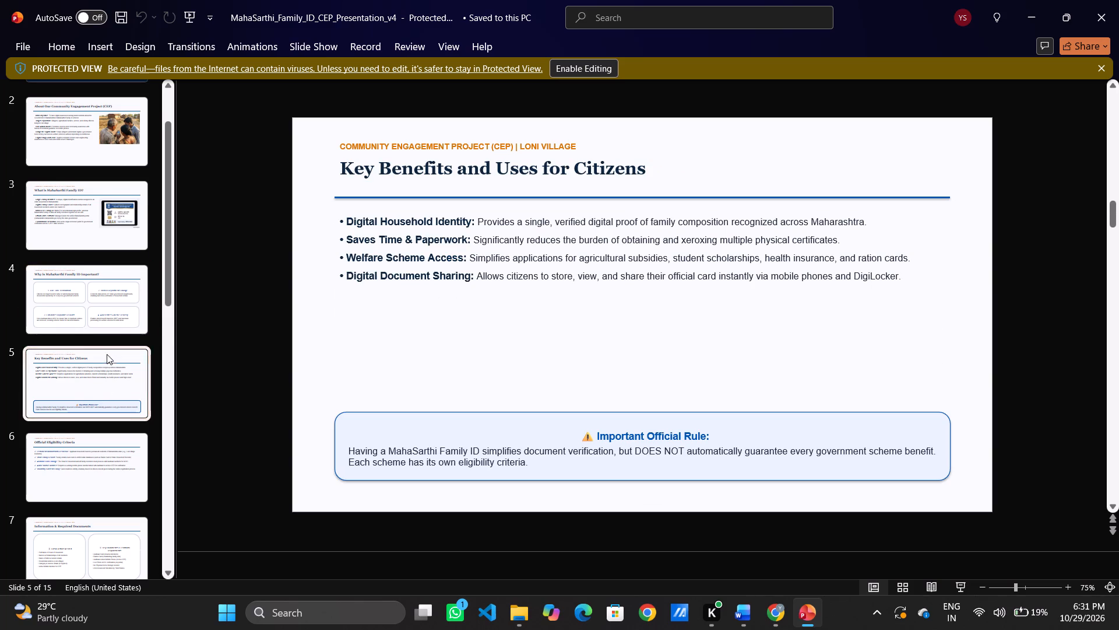
scroll(107, 354, down, 1)
click(98, 372)
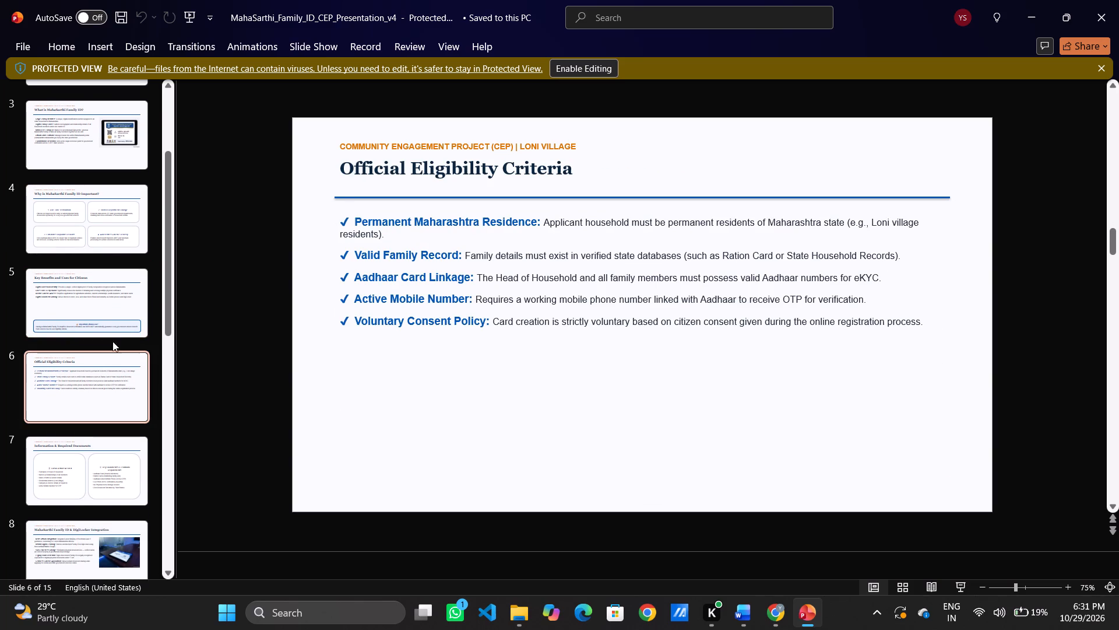
click(85, 290)
key(shift+super+s)
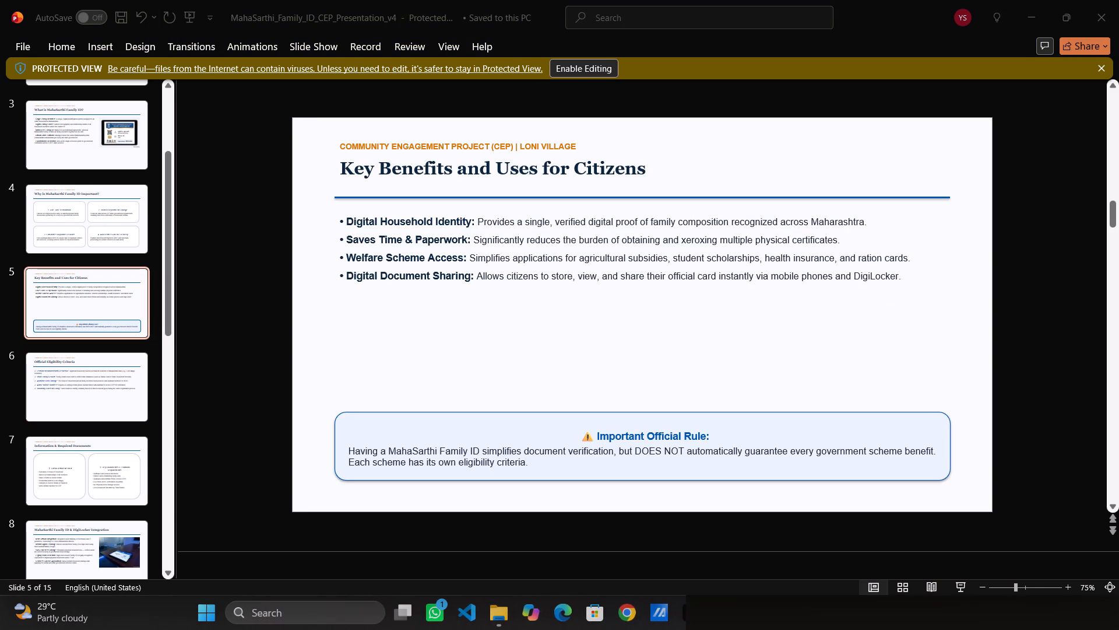
drag(294, 118, 949, 428)
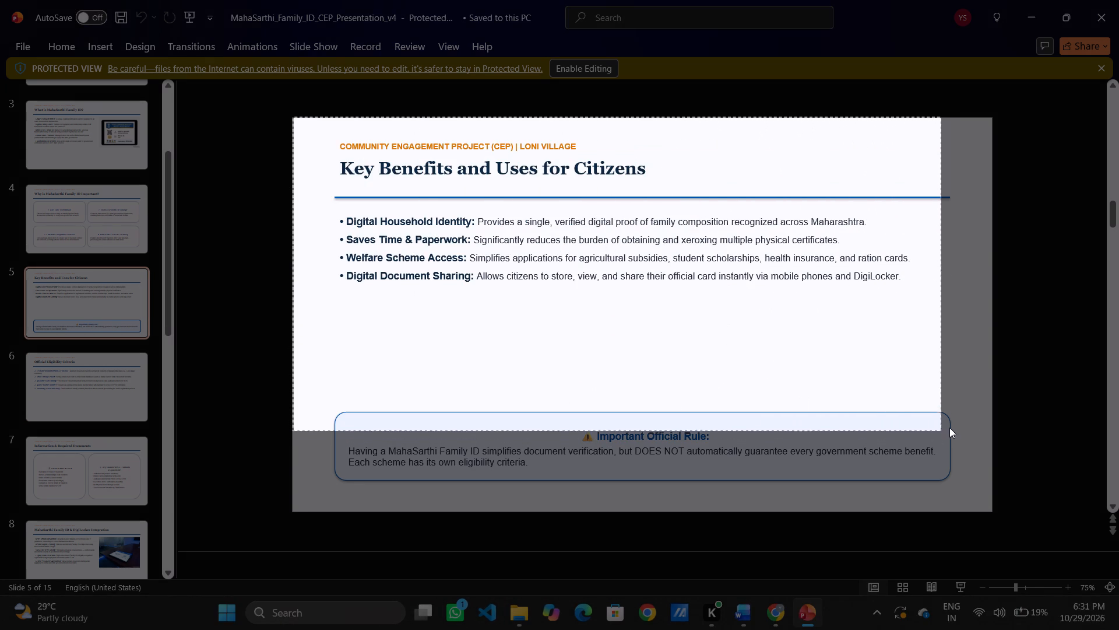
drag(949, 428, 991, 421)
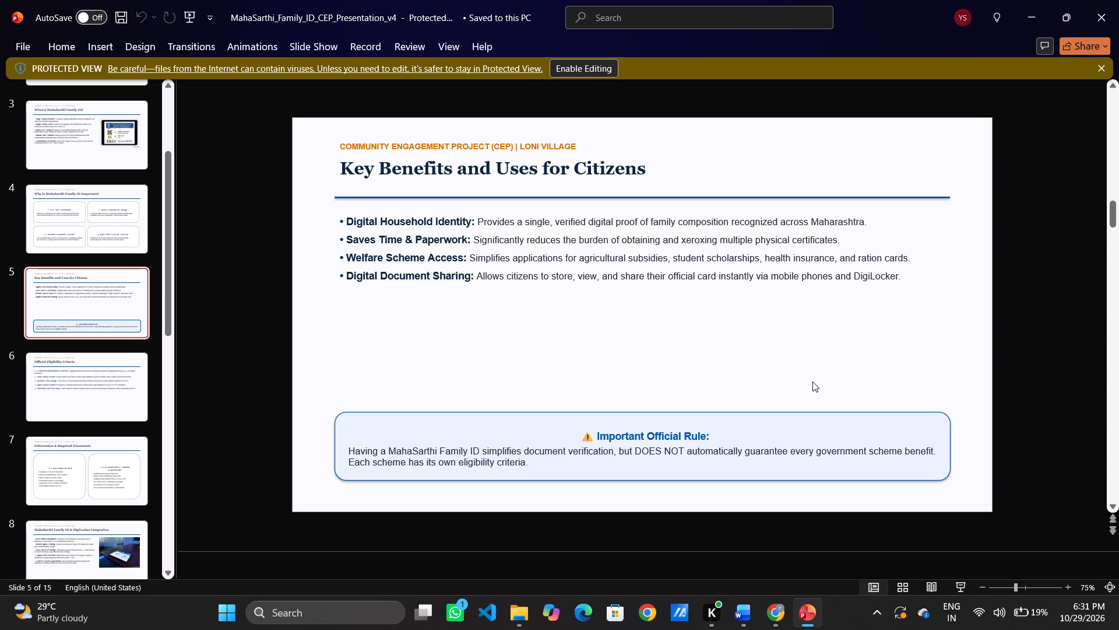
Take a region screenshot of the whole of slide 8, "MahaSarthi Family ID & DigiLocker Integration".
scroll(720, 362, down, 3)
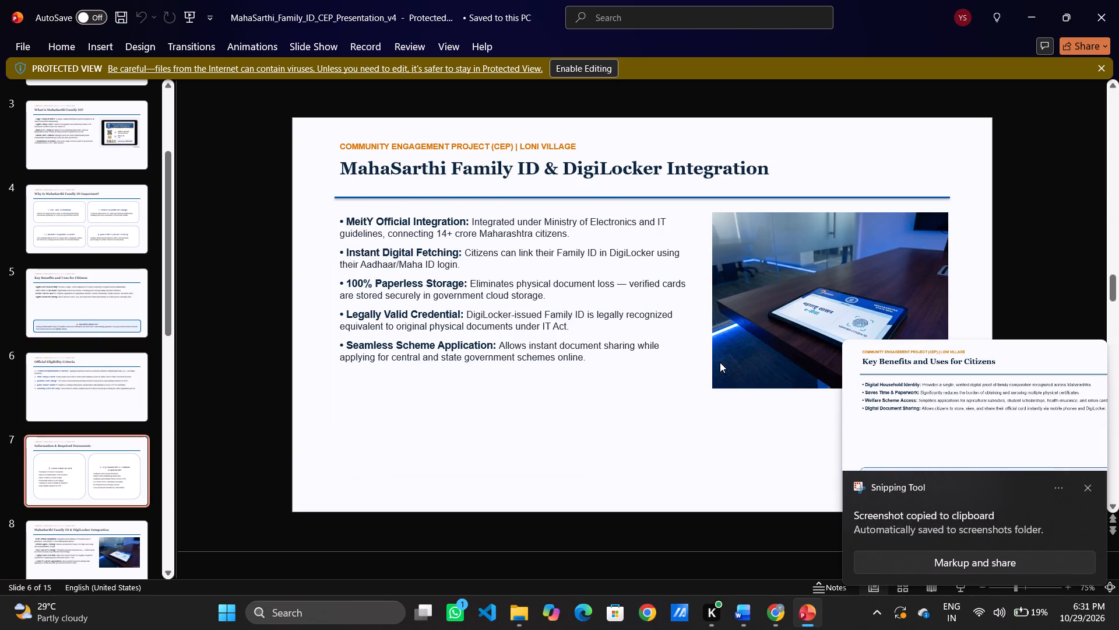
scroll(666, 352, up, 1)
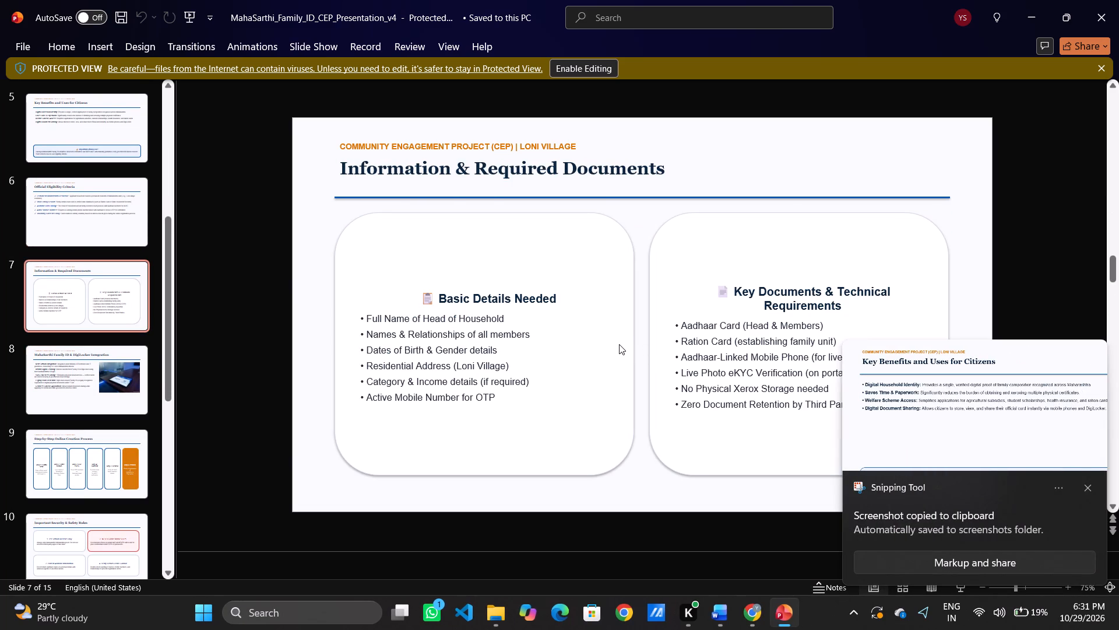
scroll(617, 344, up, 1)
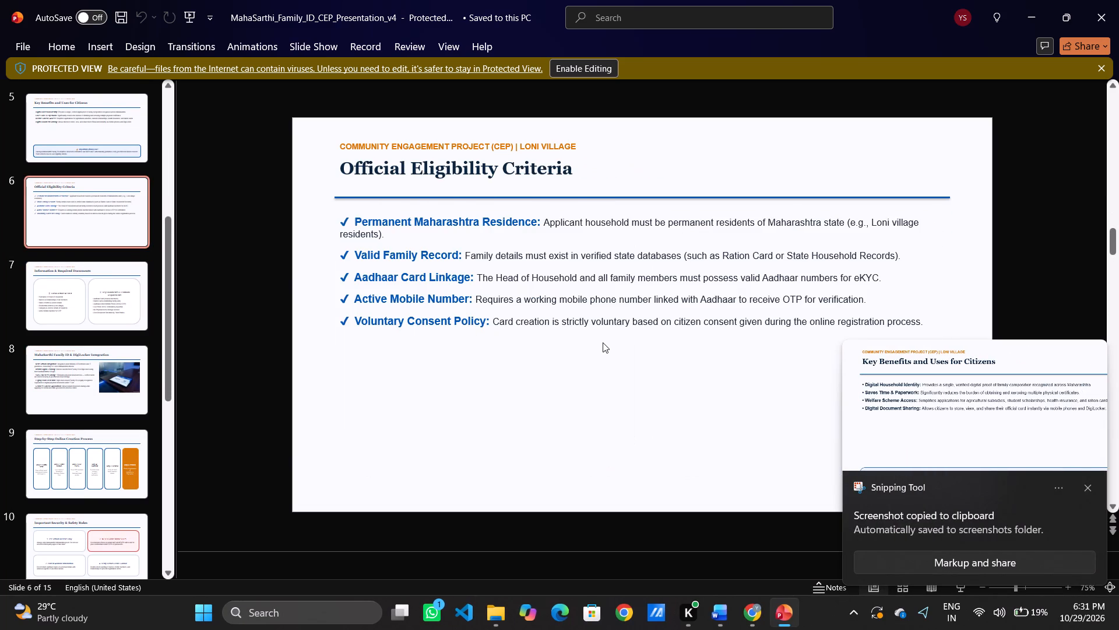
scroll(603, 342, down, 1)
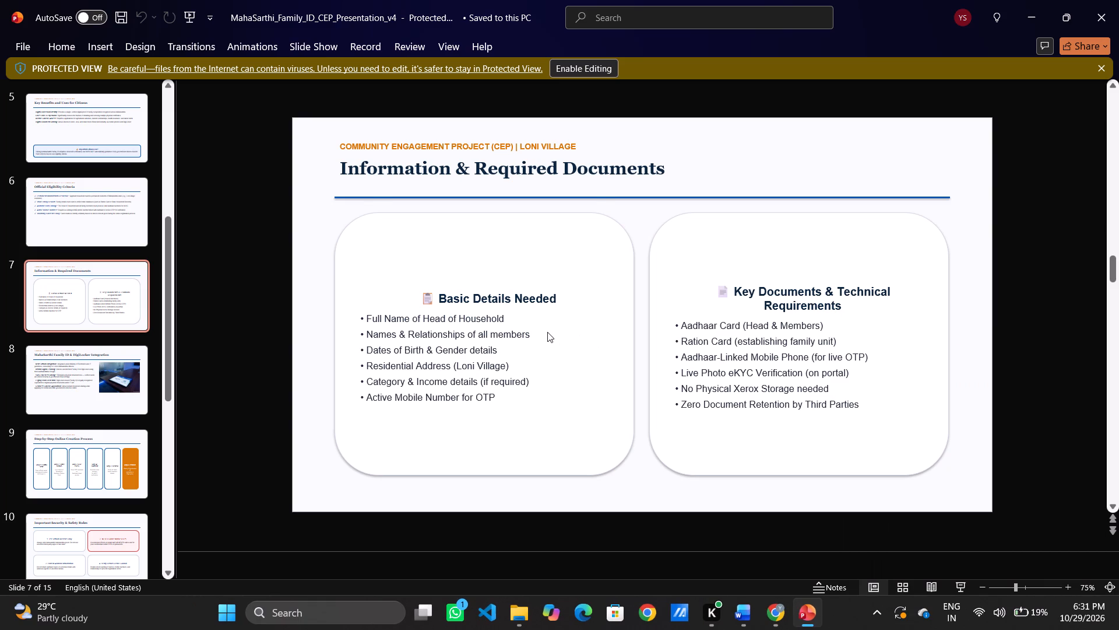
scroll(546, 331, down, 1)
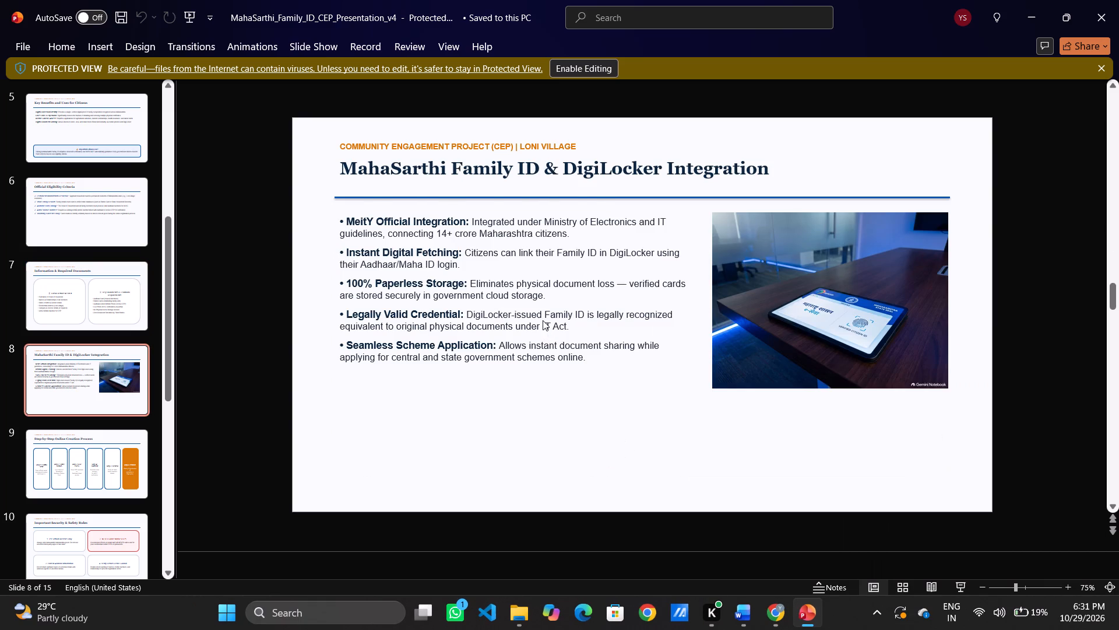
key(shift+super+s)
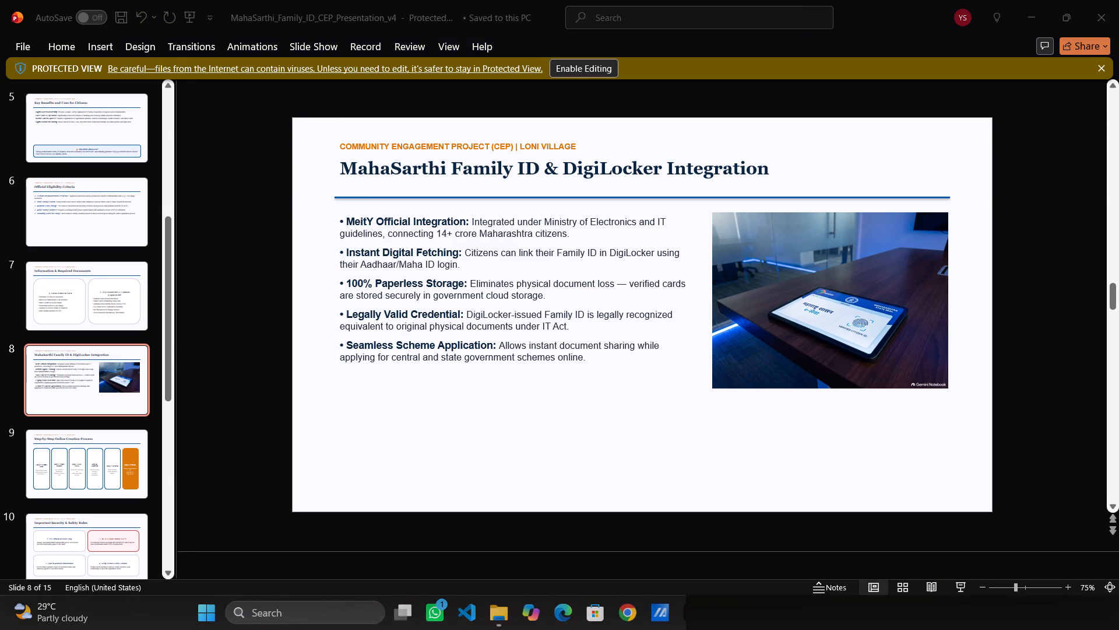
drag(294, 119, 987, 524)
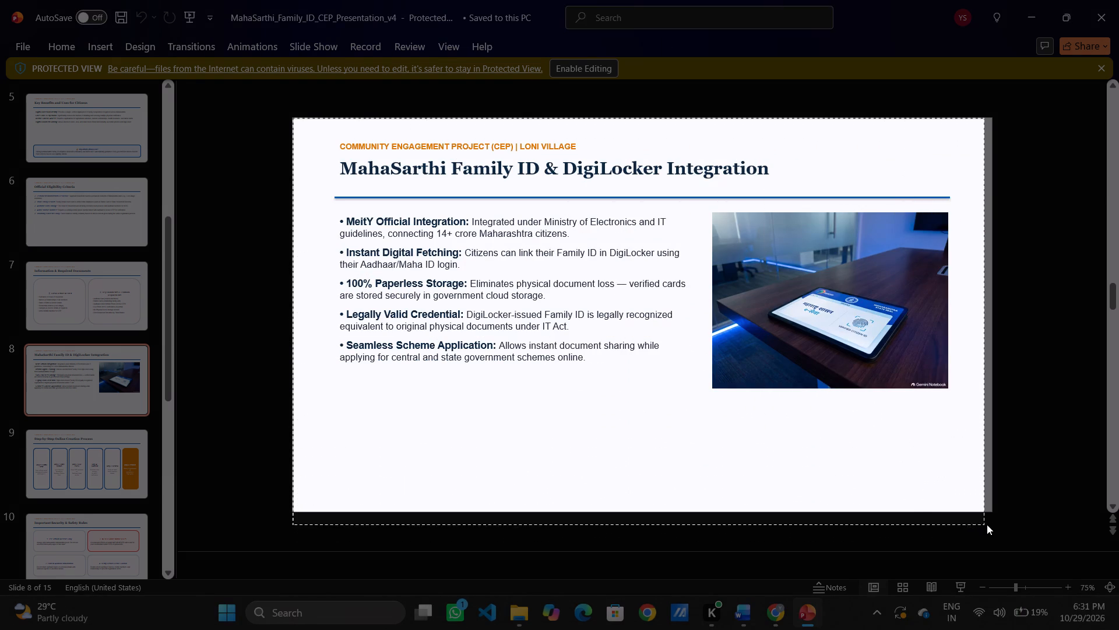
drag(987, 524, 990, 509)
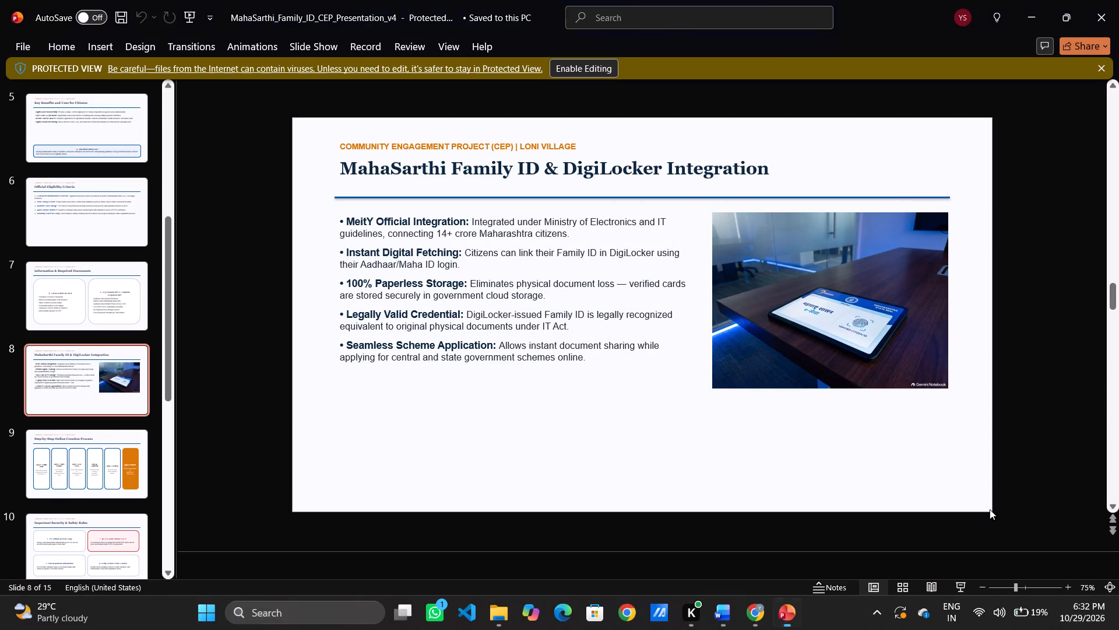
Open slide 9, "Step-by-Step Online Creation Process".
scroll(373, 467, down, 2)
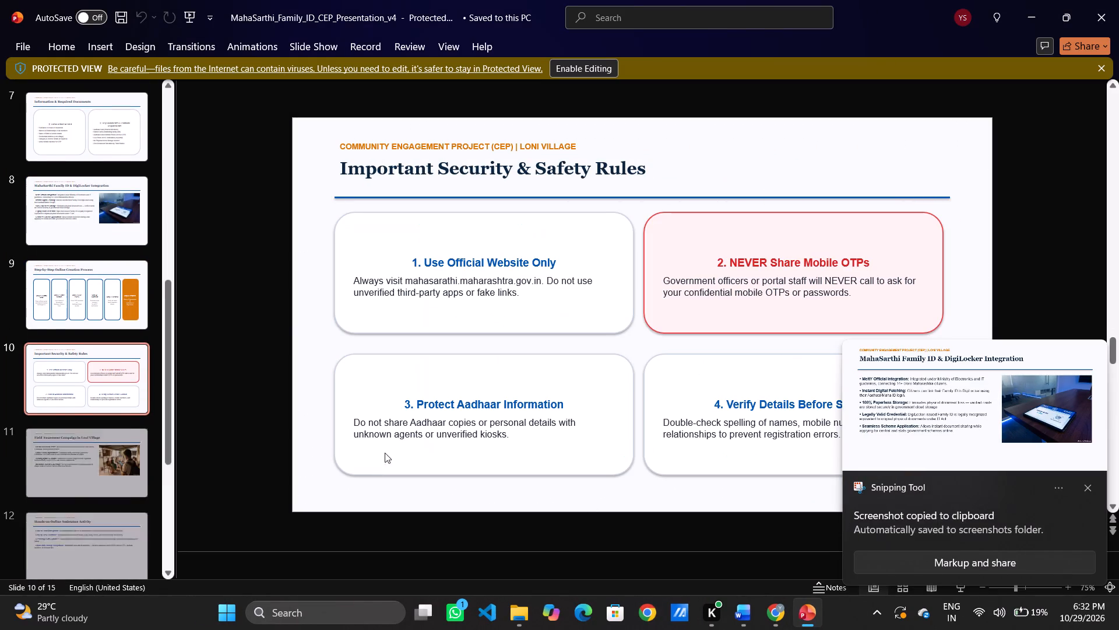
click(72, 286)
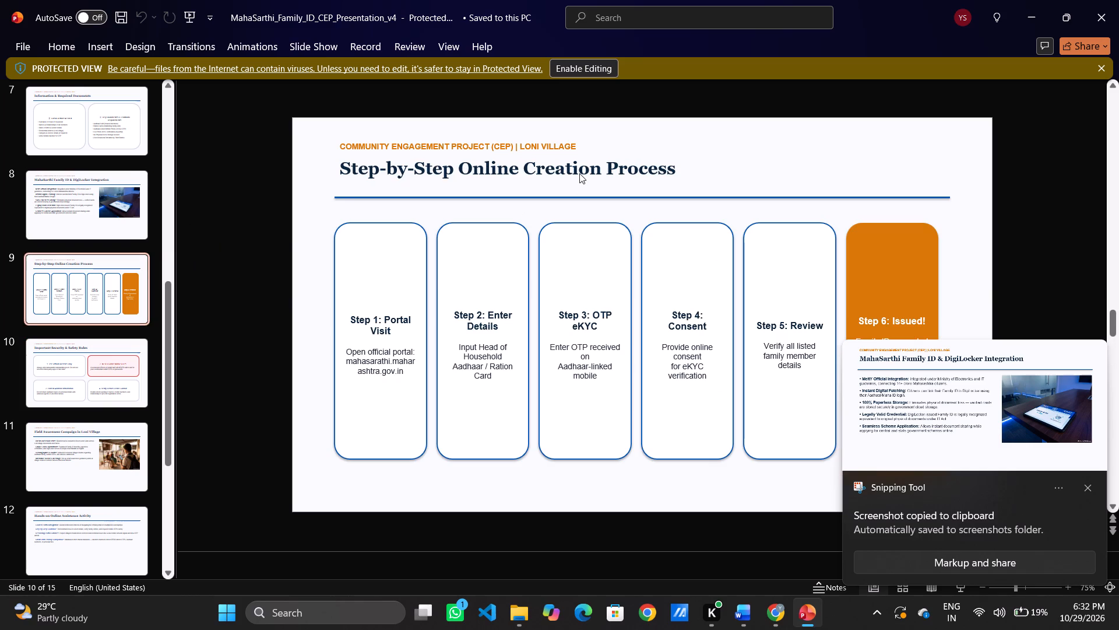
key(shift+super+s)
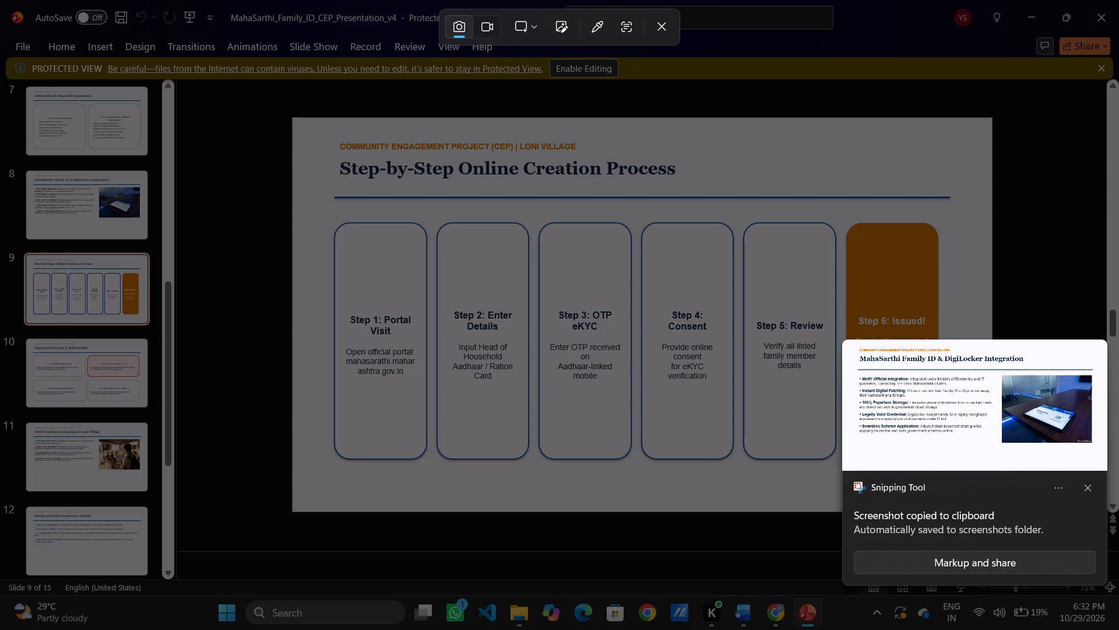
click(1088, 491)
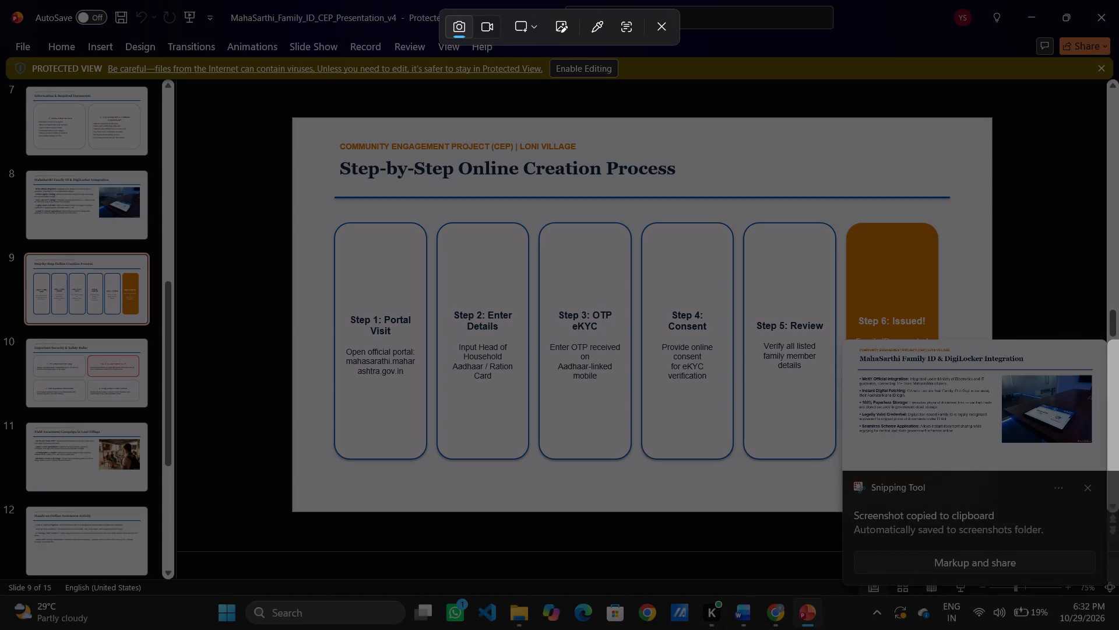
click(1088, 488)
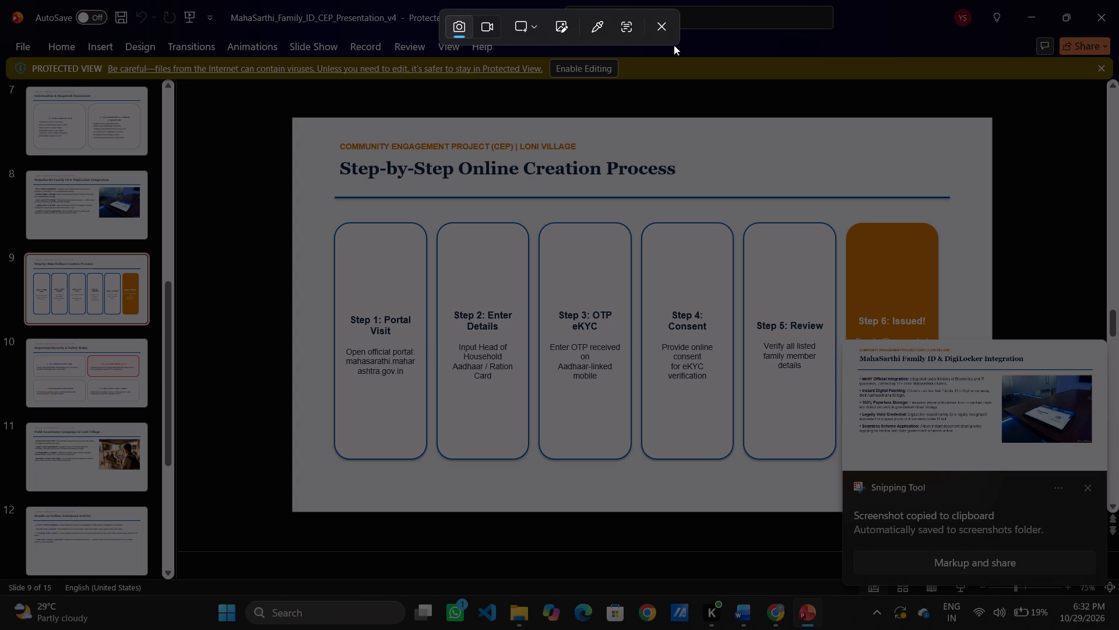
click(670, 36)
Take a region screenshot of the whole of slide 9, "Step-by-Step Online Creation Process", with no notification covering it.
key(shift+super+s)
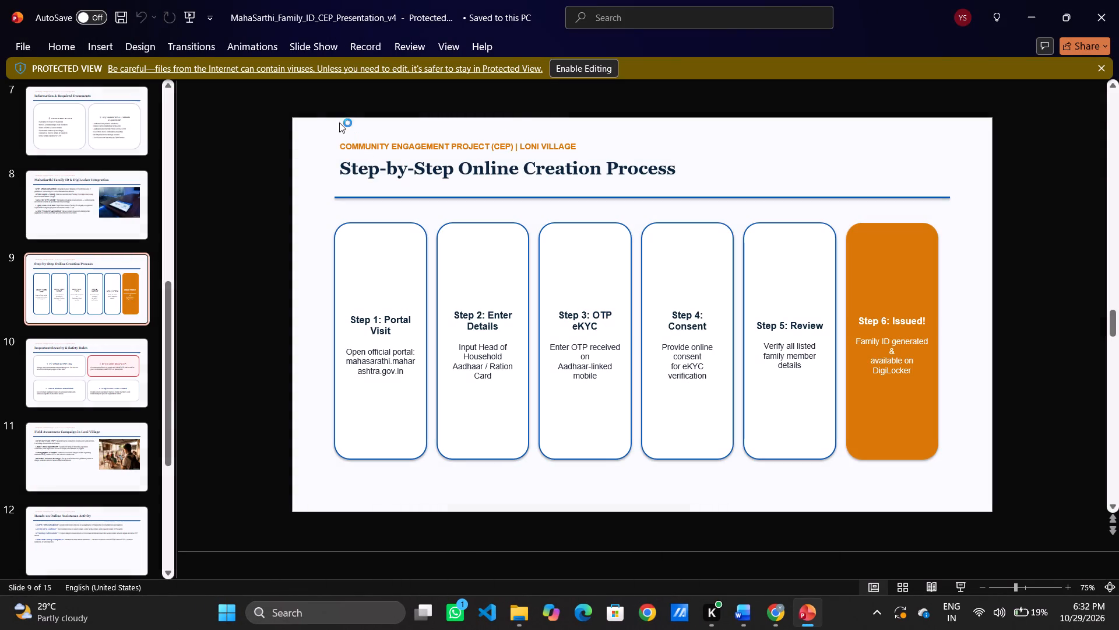
drag(294, 118, 1026, 583)
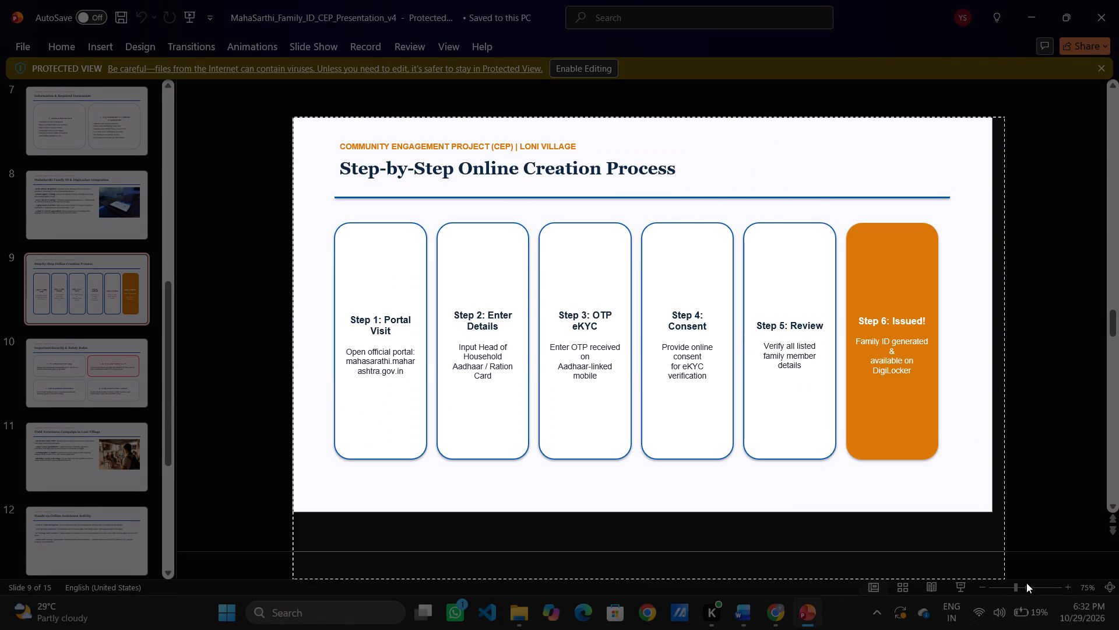
drag(1026, 583, 990, 511)
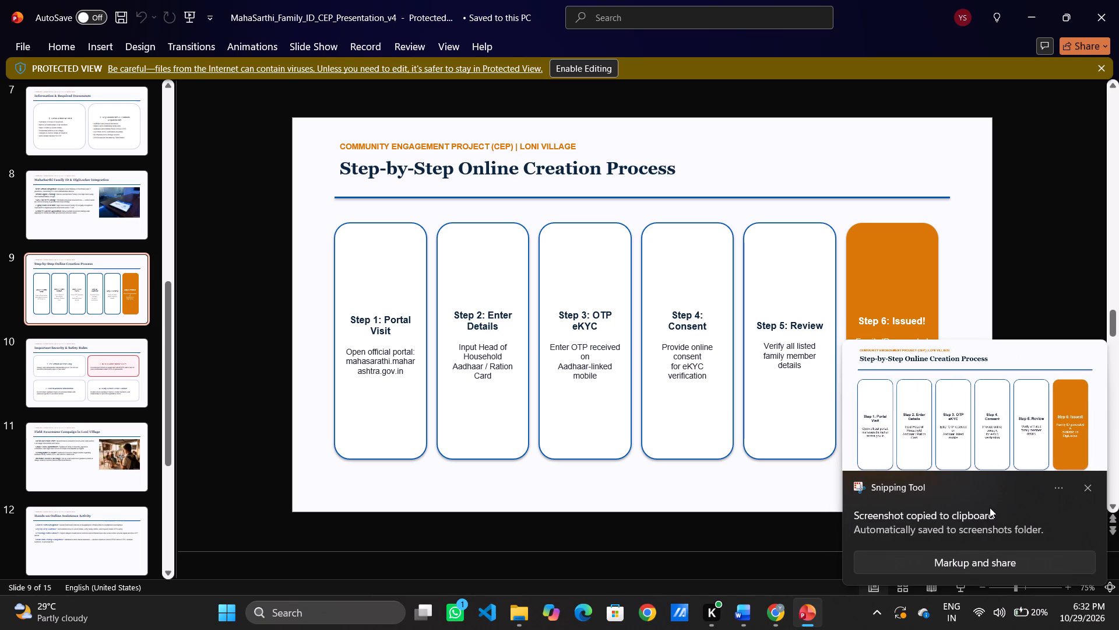
Take a region screenshot of the whole of slide 13, "Field Survey Results (Pre vs. Post Awareness)".
click(108, 348)
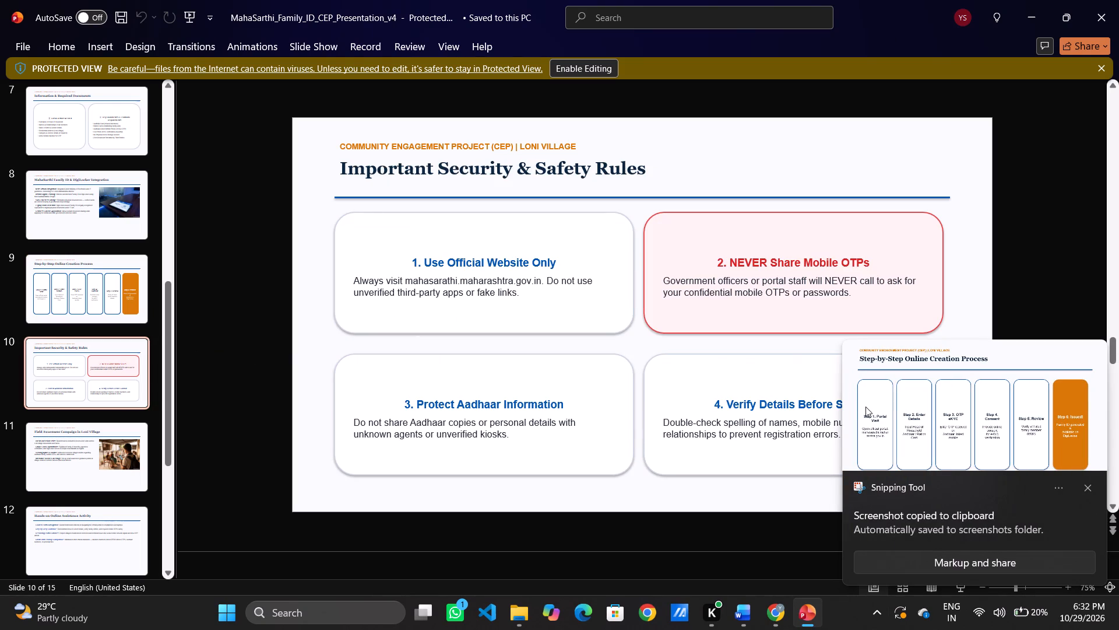
click(122, 434)
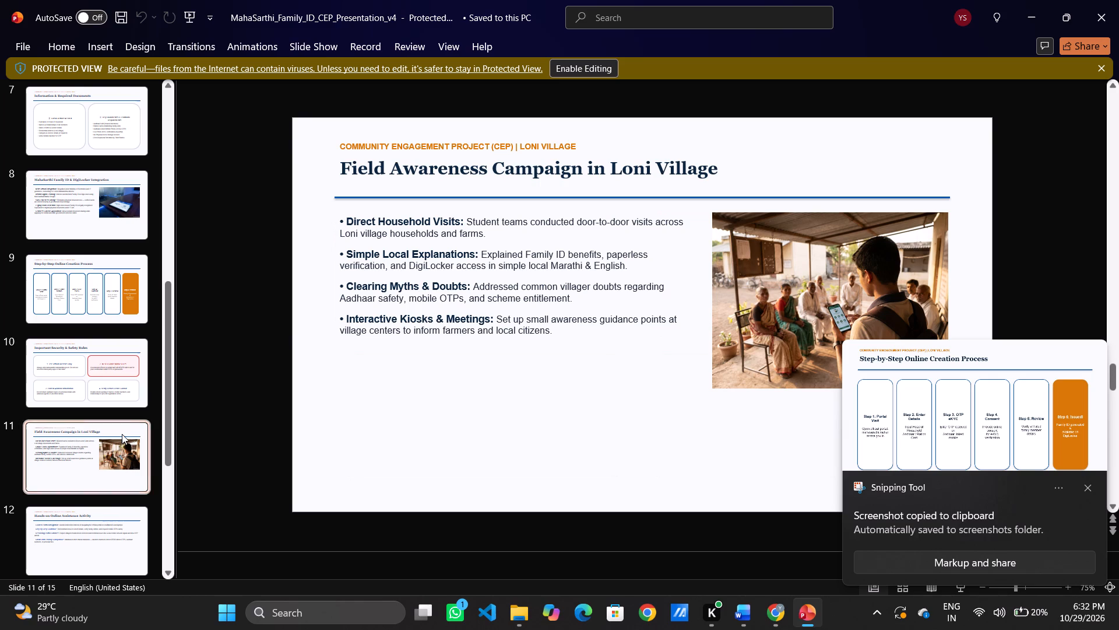
click(1089, 496)
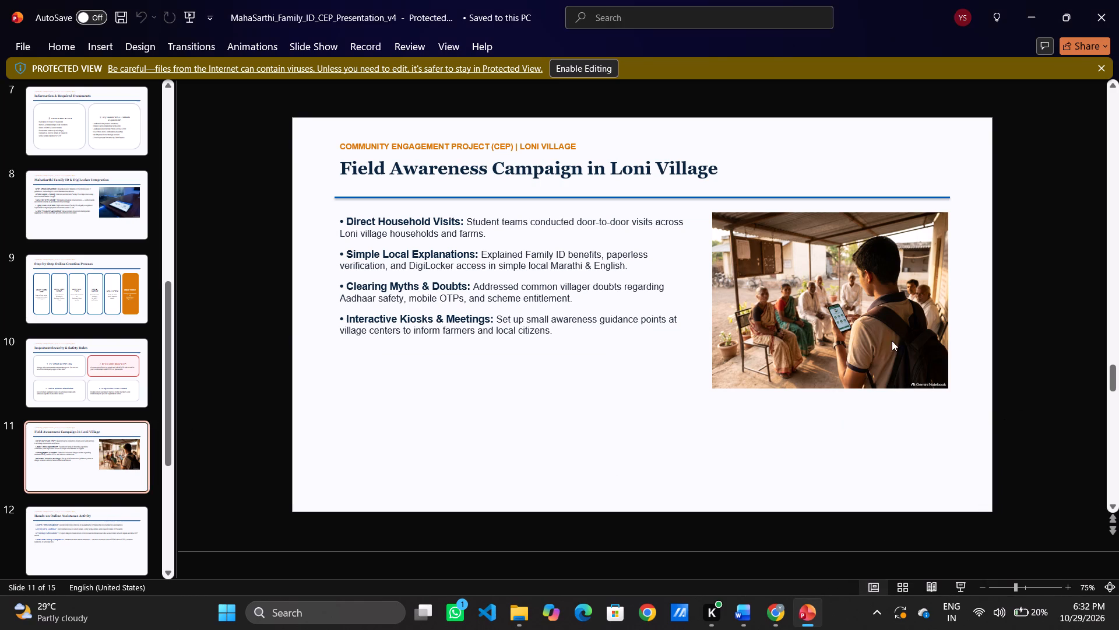
click(85, 521)
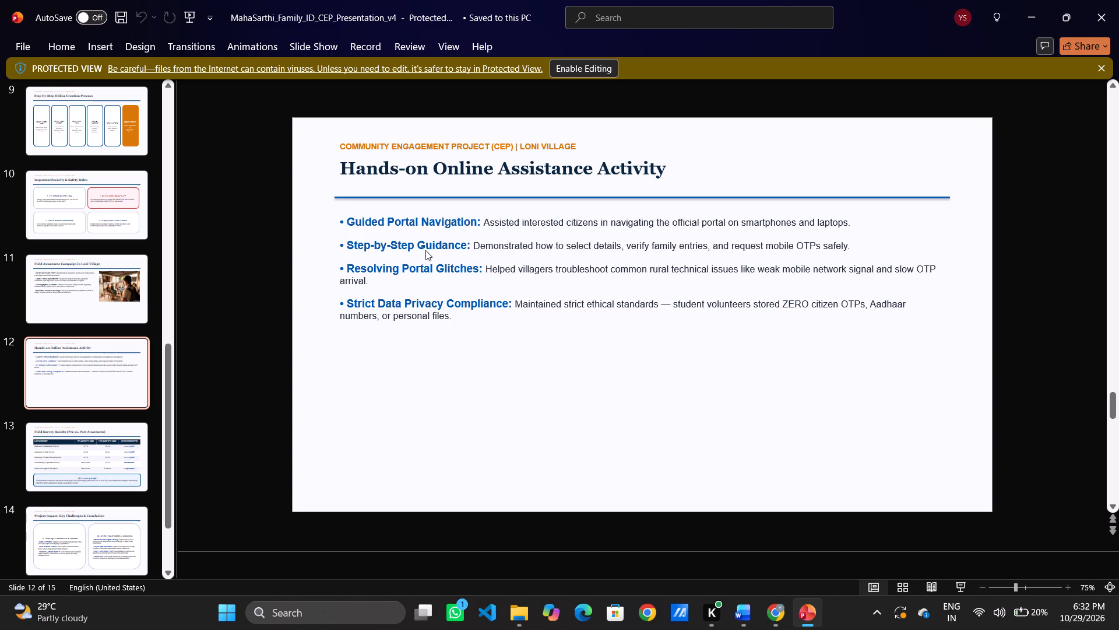
scroll(139, 401, down, 1)
click(120, 385)
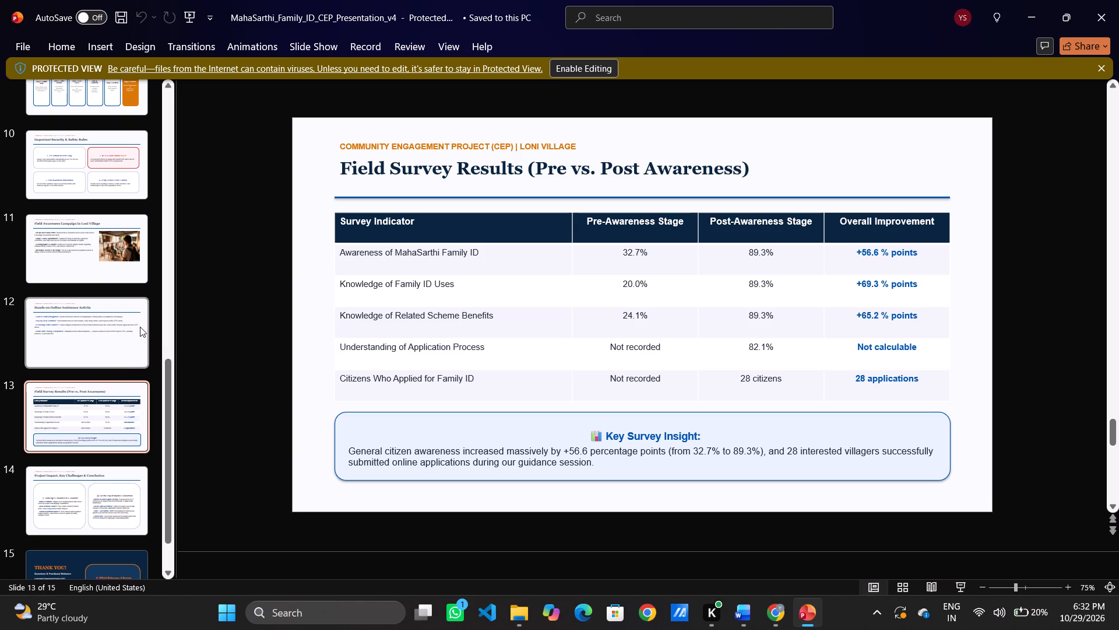
key(shift+super+s)
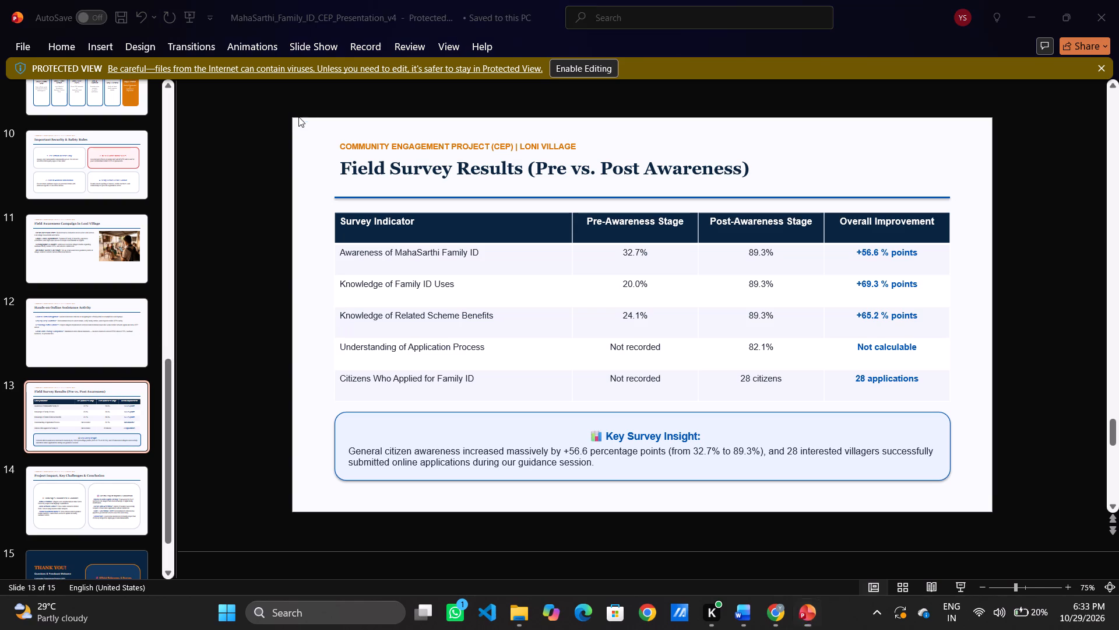
drag(294, 118, 933, 492)
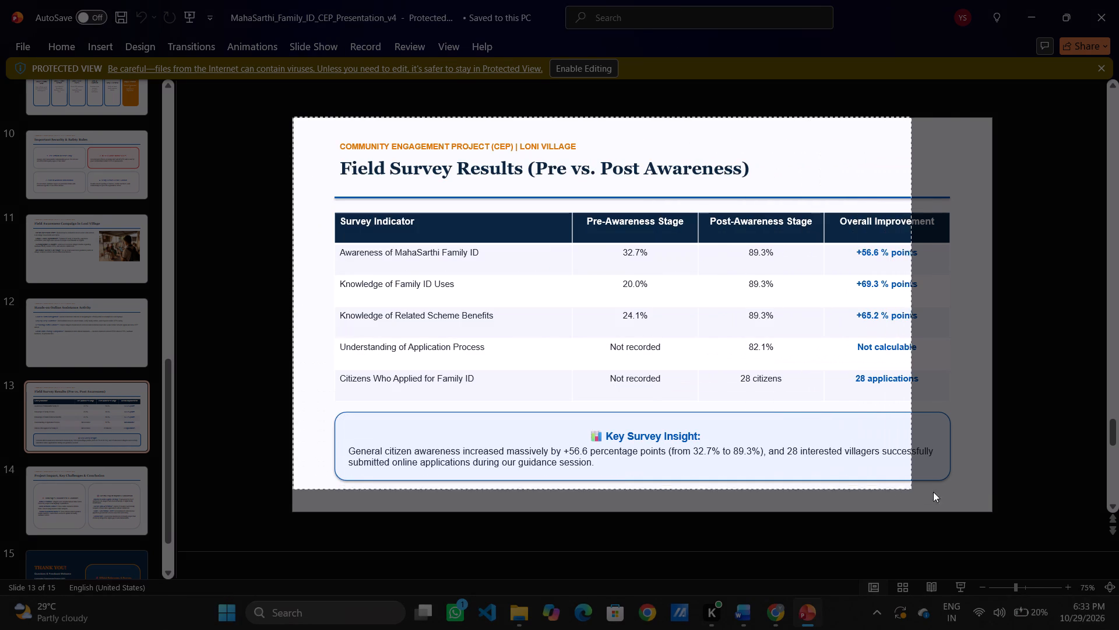
drag(933, 492, 993, 513)
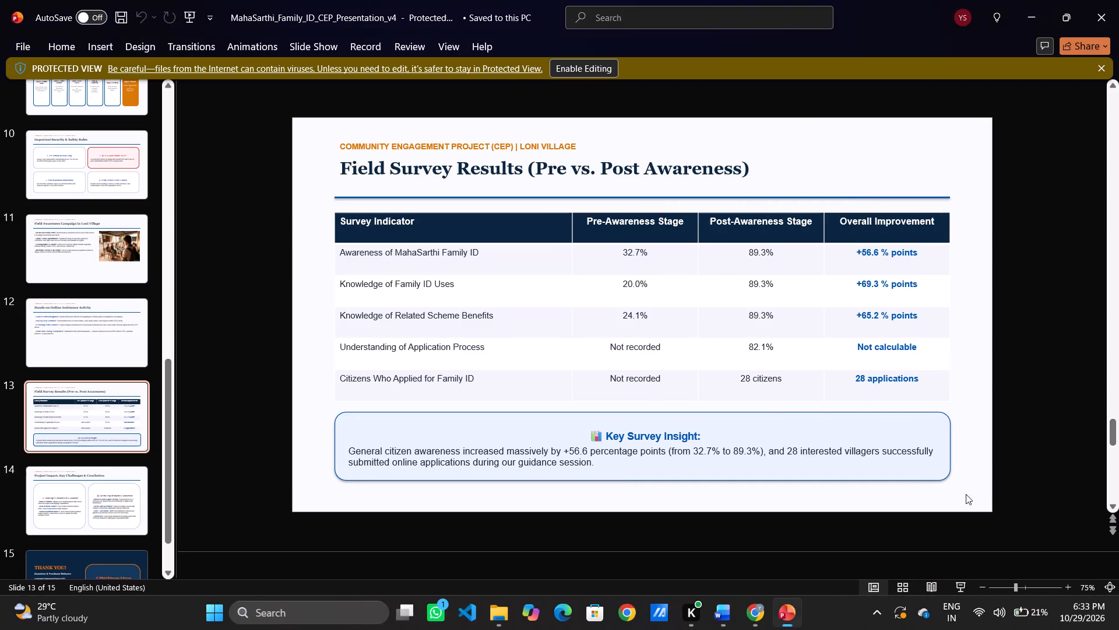
Take a region screenshot of the whole of slide 14, "Project Impact, Key Challenges & Conclusion", with no notification covering it.
click(126, 463)
click(115, 482)
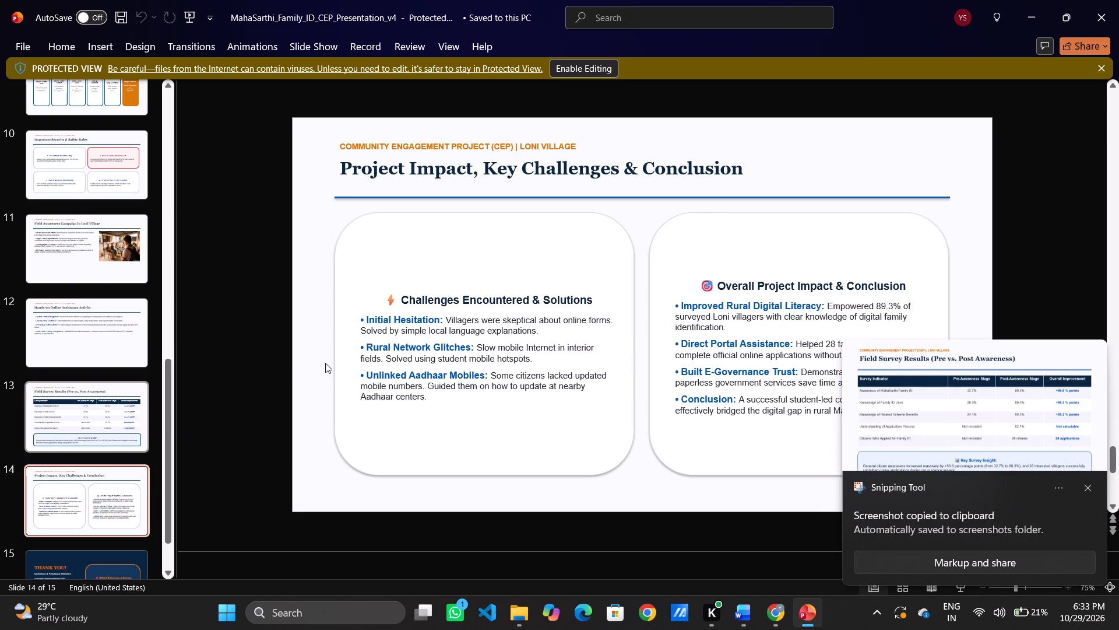
click(1082, 487)
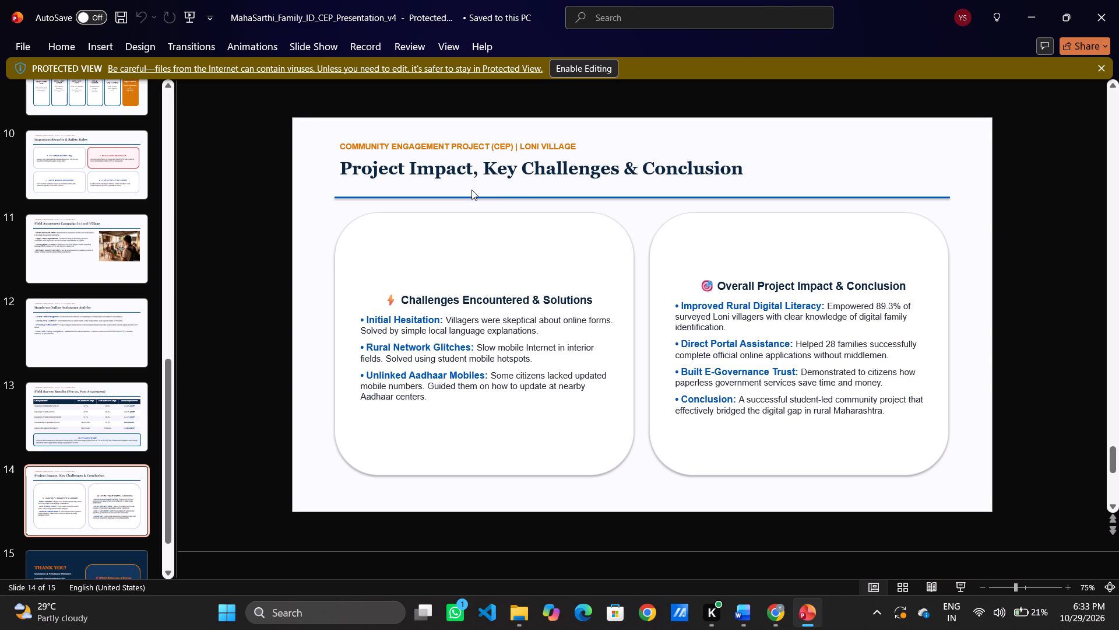
key(shift+super+s)
drag(293, 117, 807, 459)
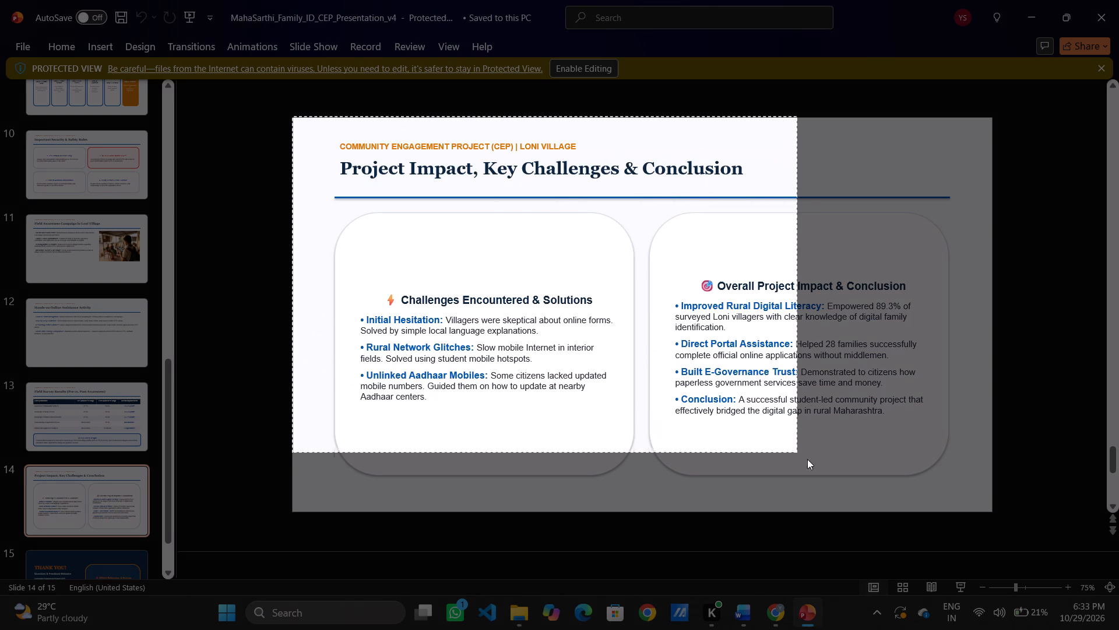
drag(807, 459, 988, 509)
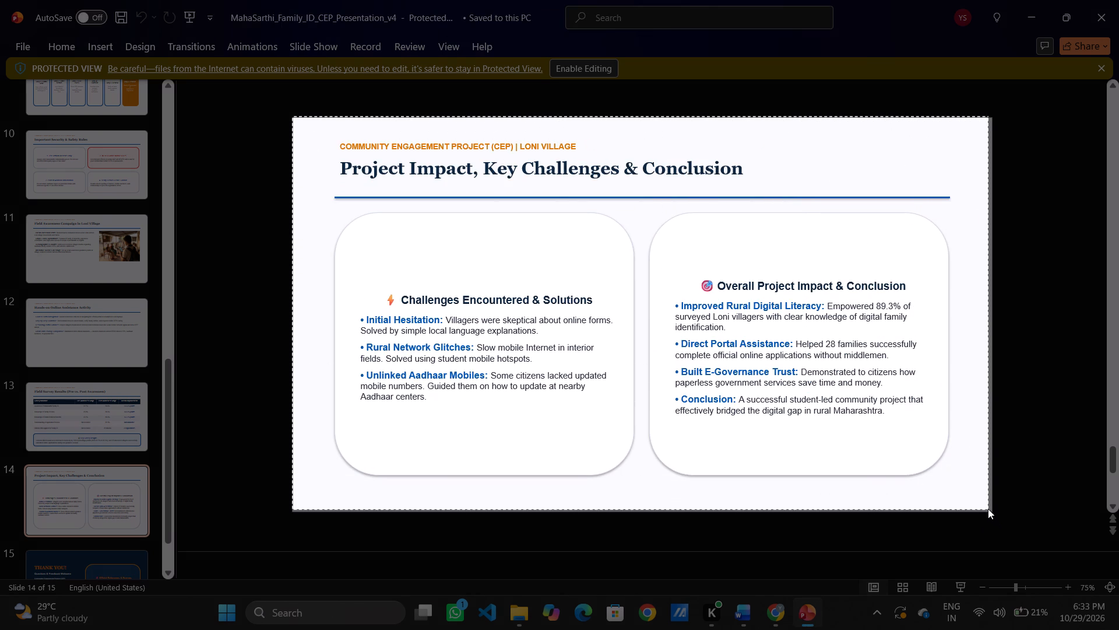
drag(988, 509, 994, 512)
scroll(150, 434, down, 1)
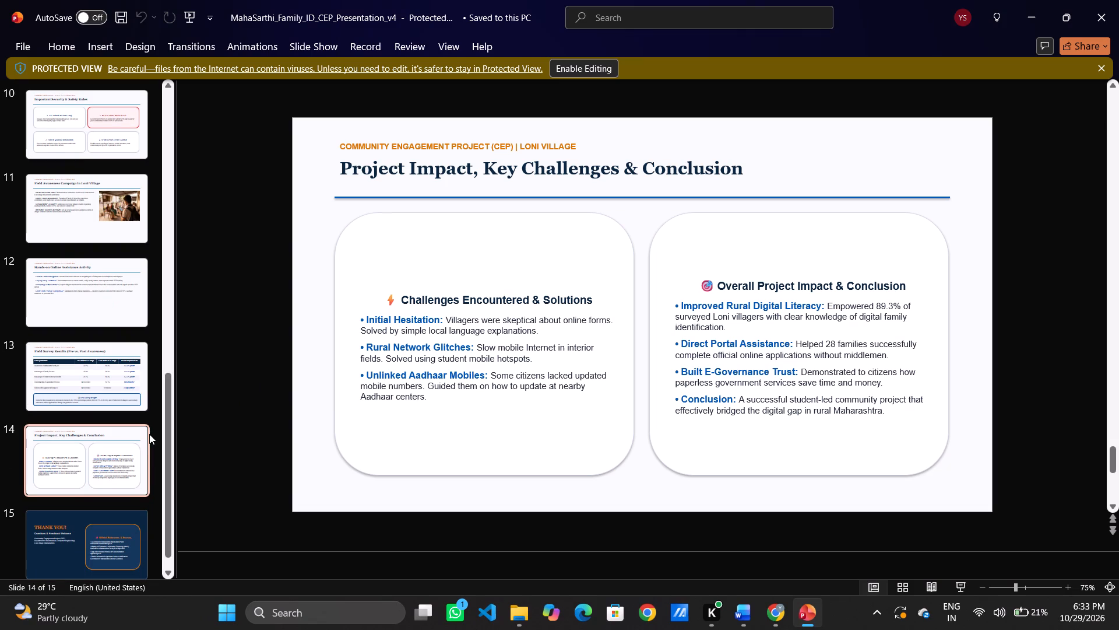
scroll(149, 434, down, 3)
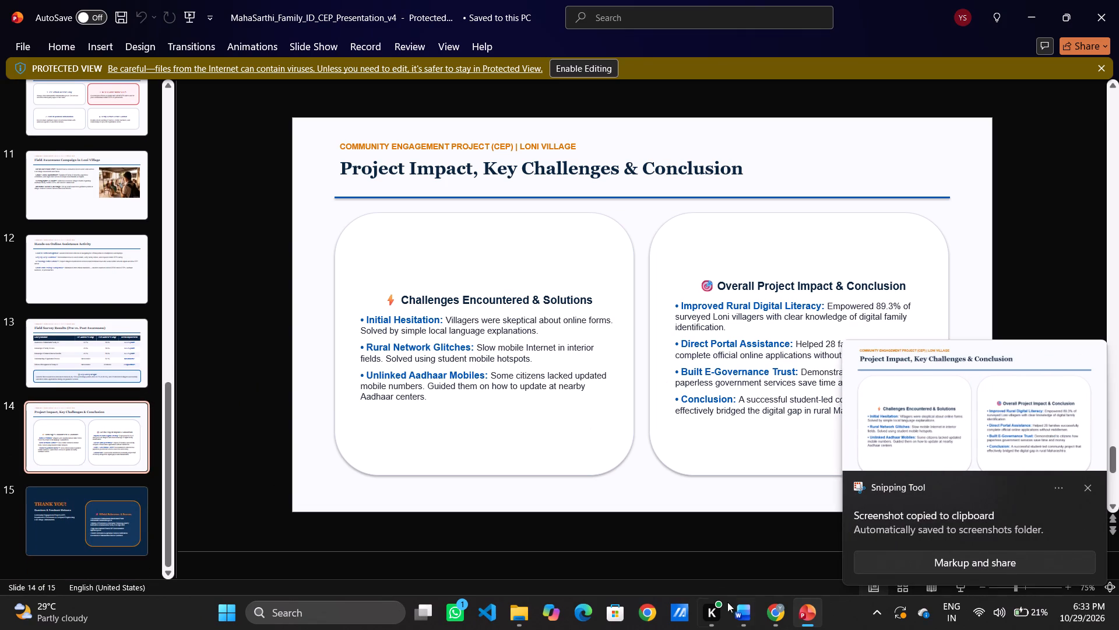
Switch to CEP_REPORT 11 in Word and replace the "What Will We Learn Today?" picture above Fig.5.2.1 with the presentation's title slide screenshot.
click(748, 622)
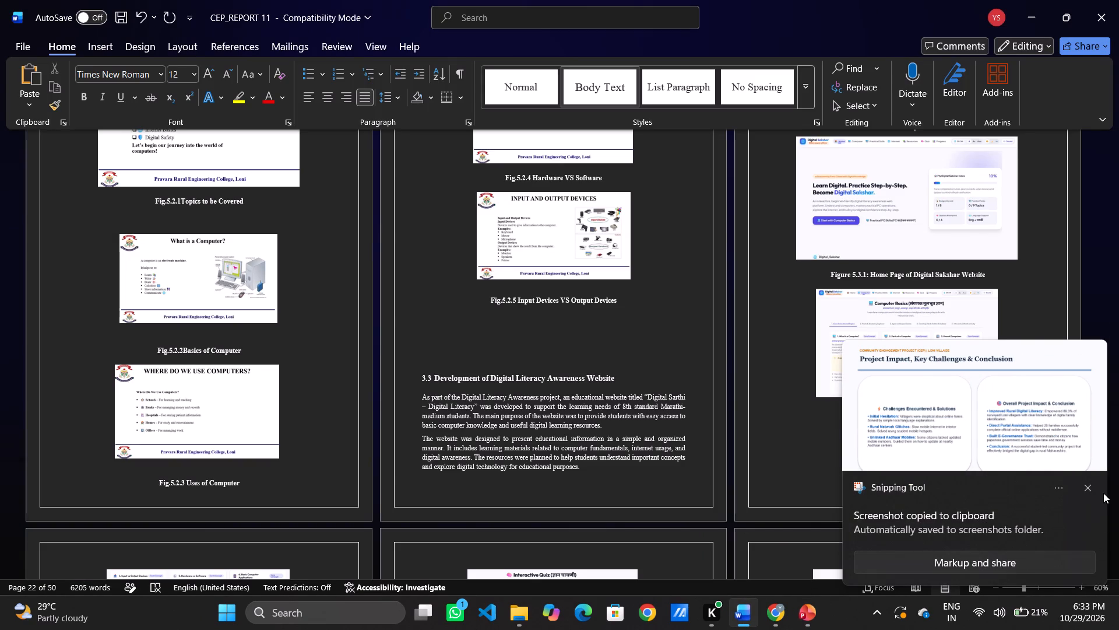
click(1085, 483)
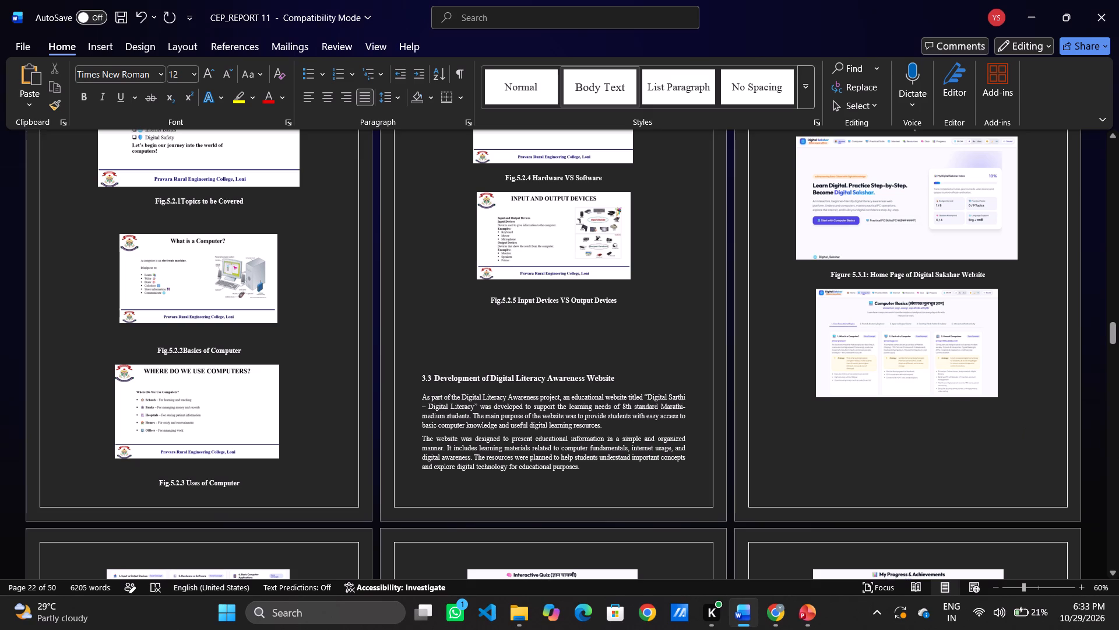
scroll(948, 382, up, 3)
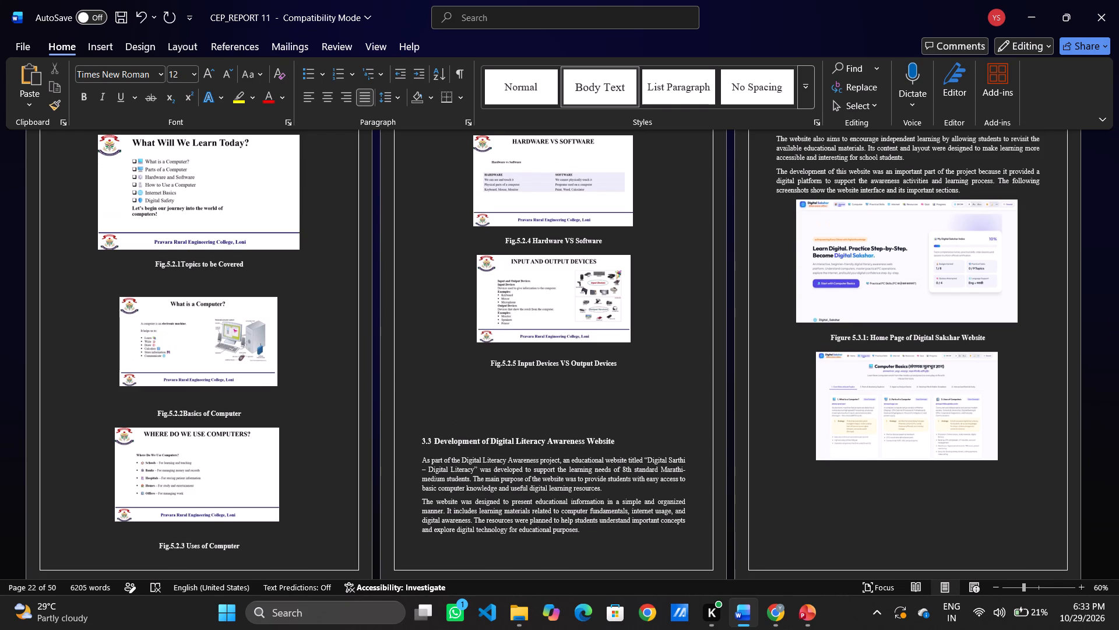
scroll(948, 382, up, 2)
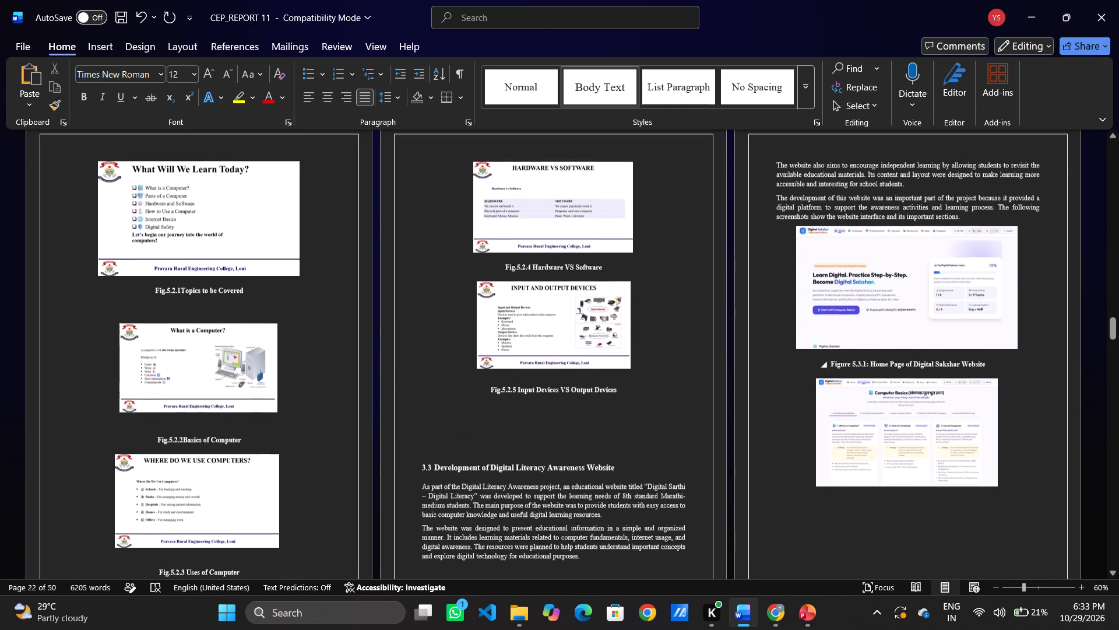
scroll(948, 382, up, 1)
scroll(634, 358, up, 5)
scroll(589, 358, down, 2)
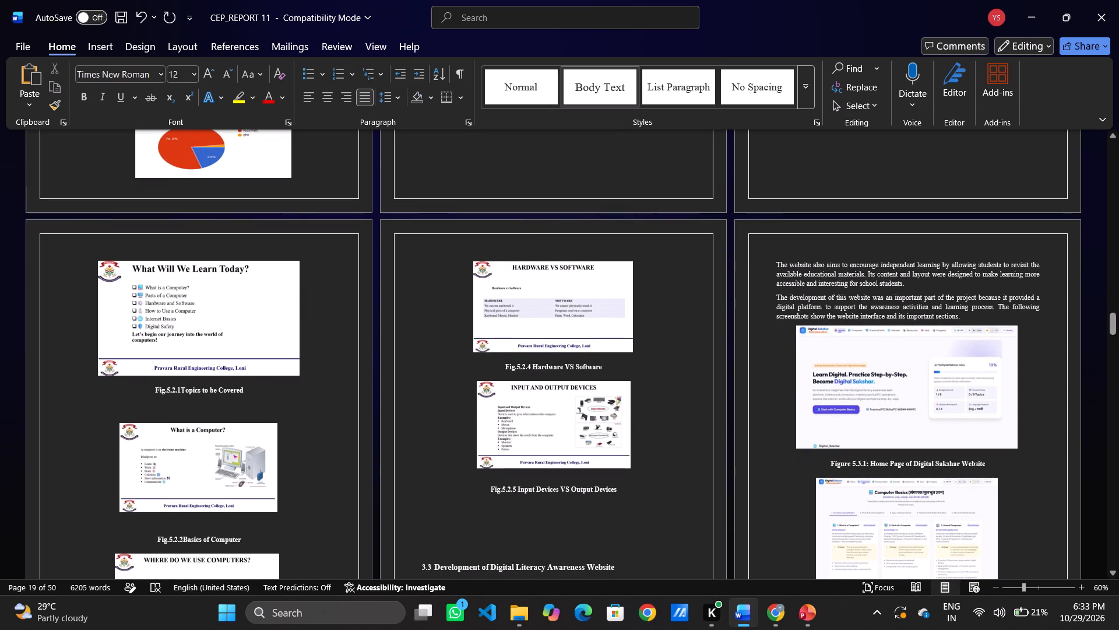
right_click(198, 303)
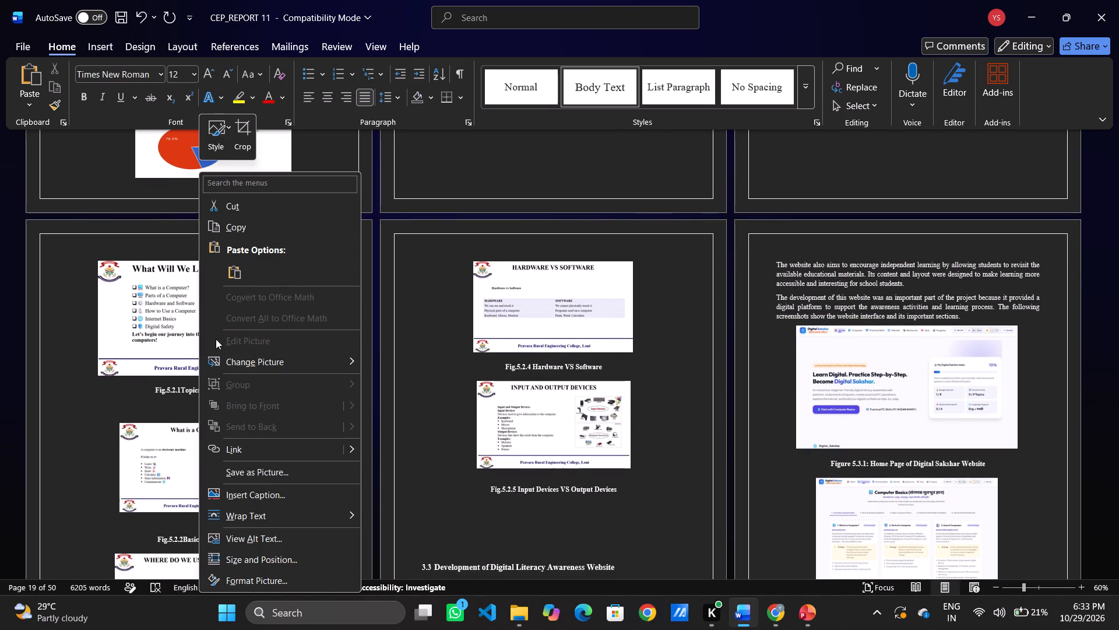
click(244, 367)
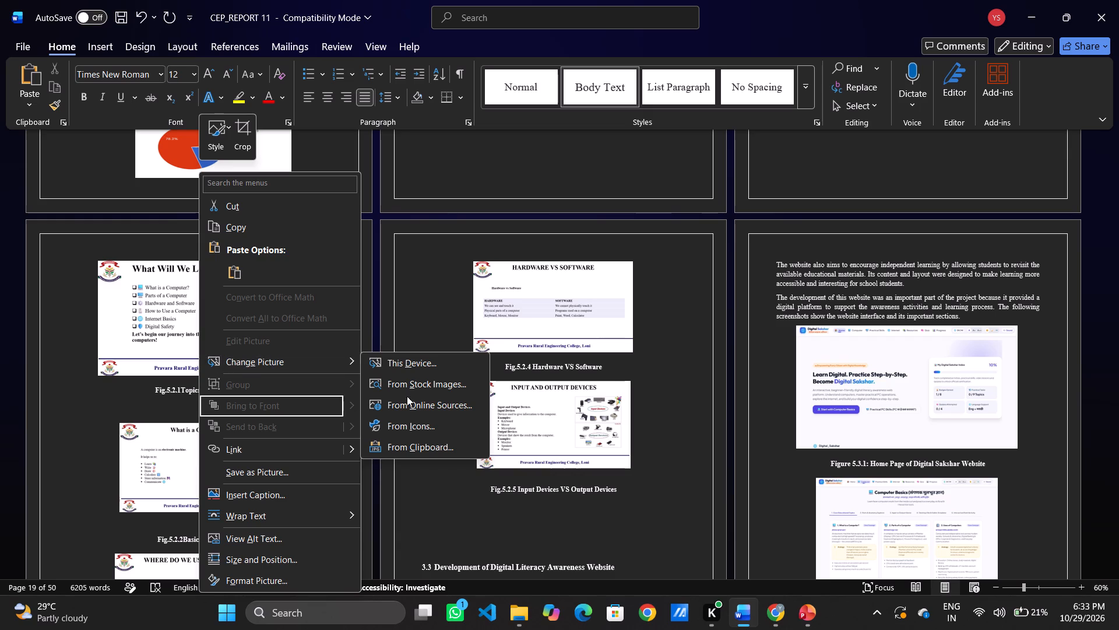
click(415, 365)
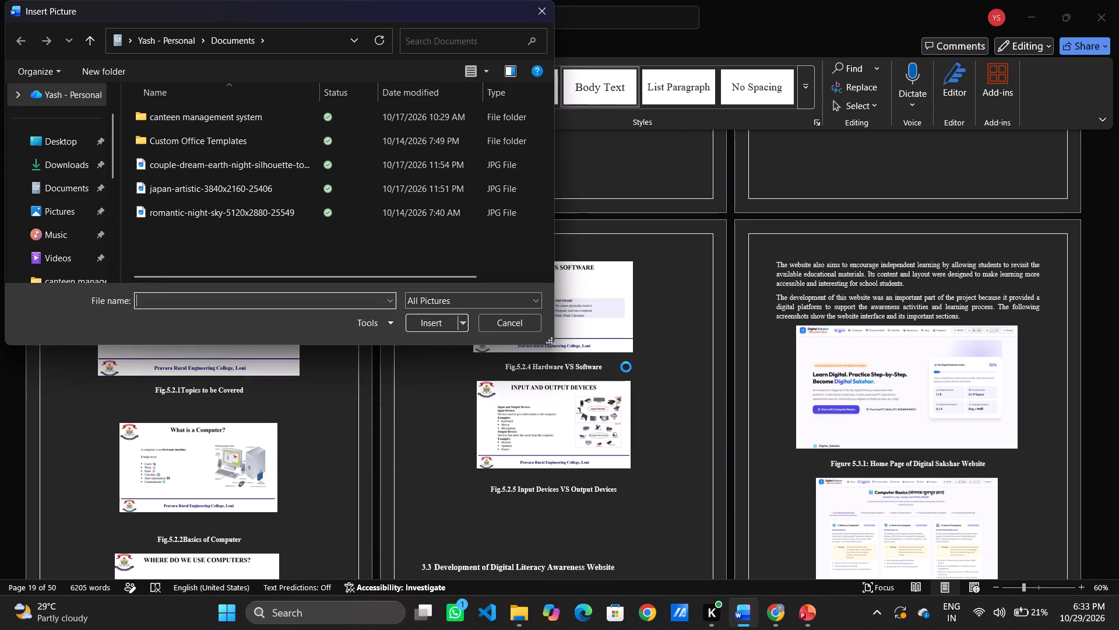
click(83, 185)
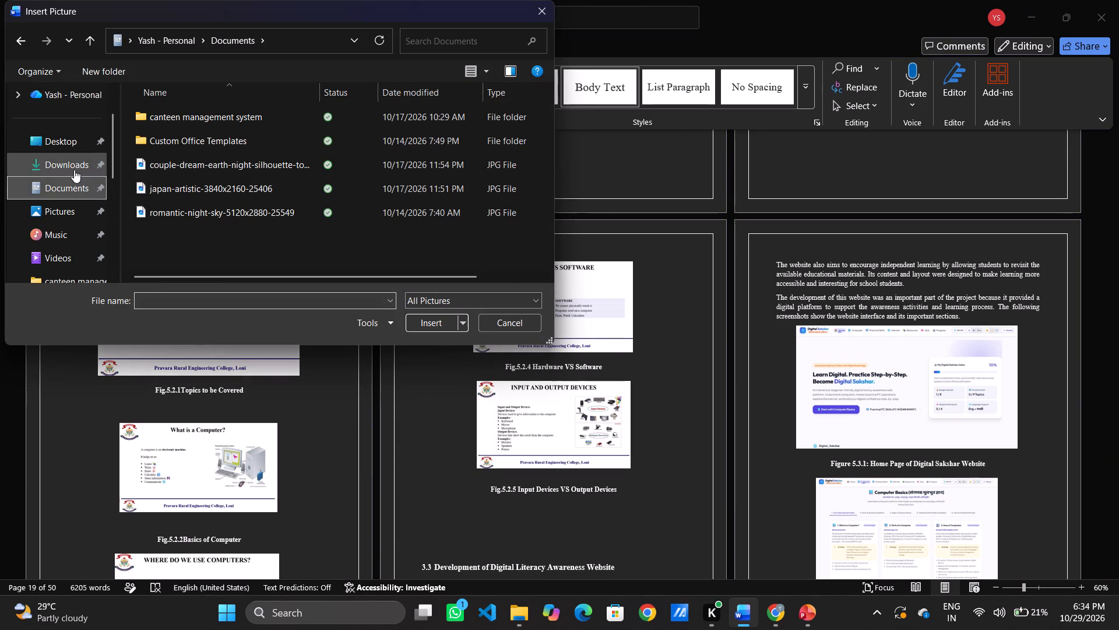
click(74, 169)
click(57, 209)
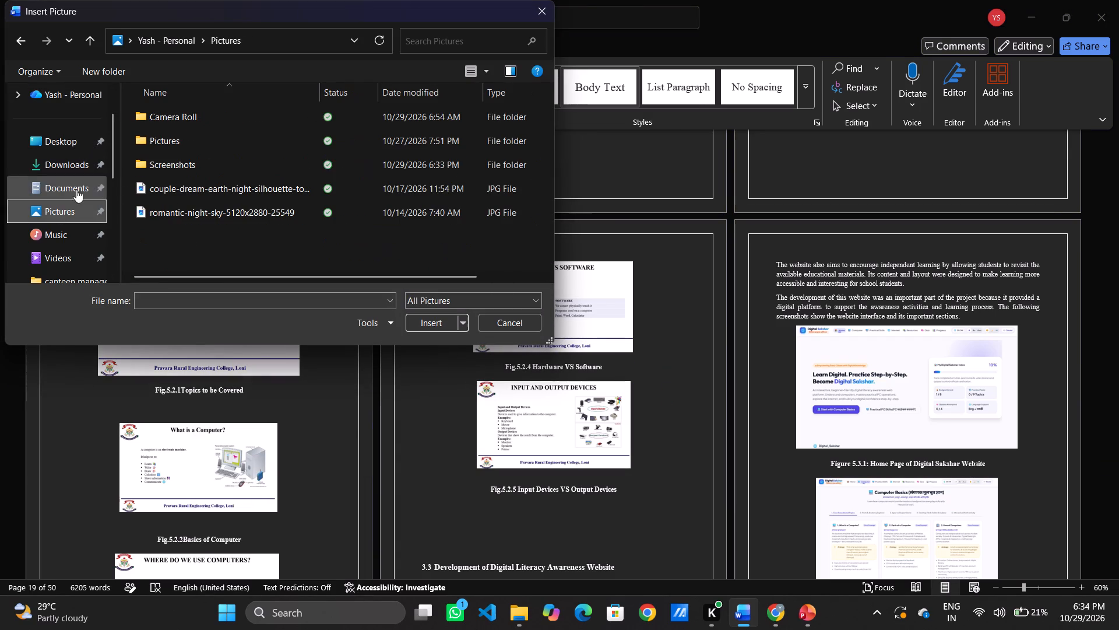
double_click(166, 165)
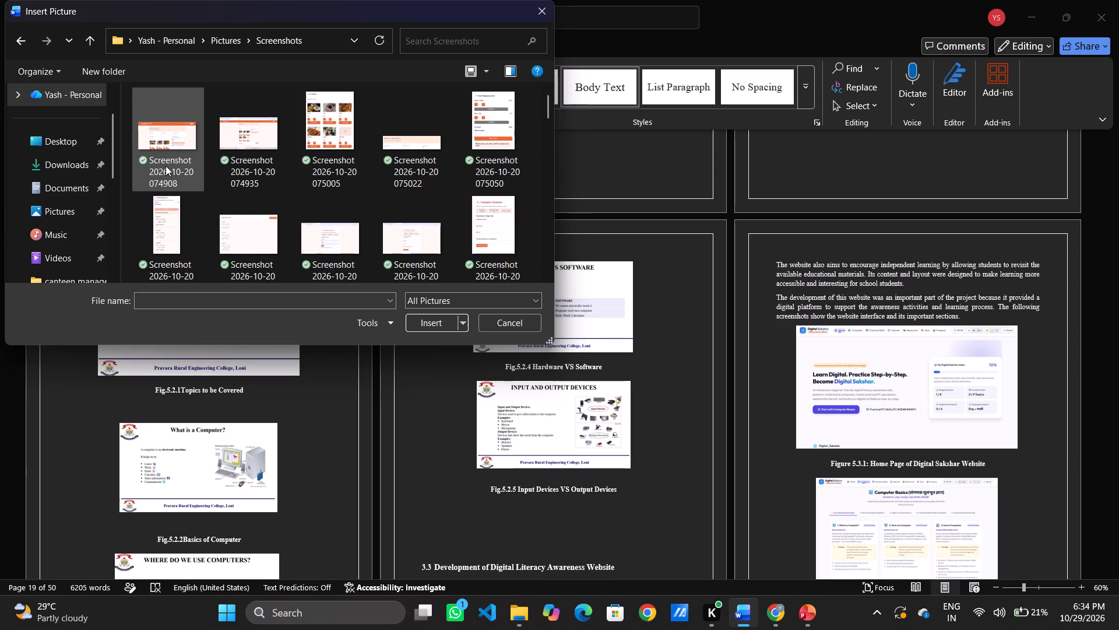
scroll(168, 161, down, 5)
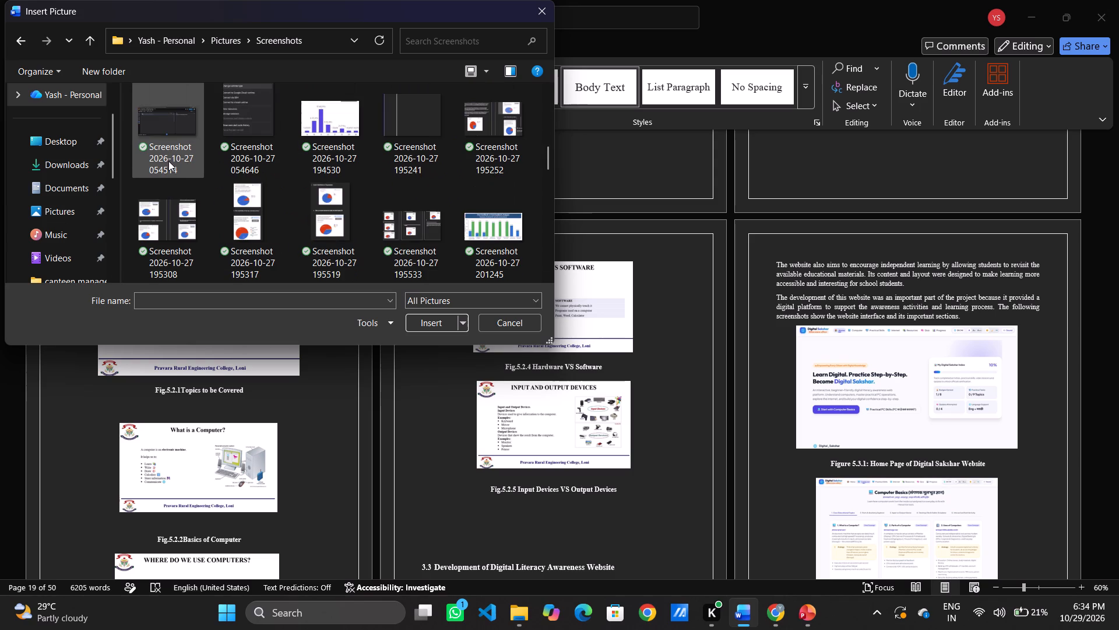
scroll(168, 160, down, 6)
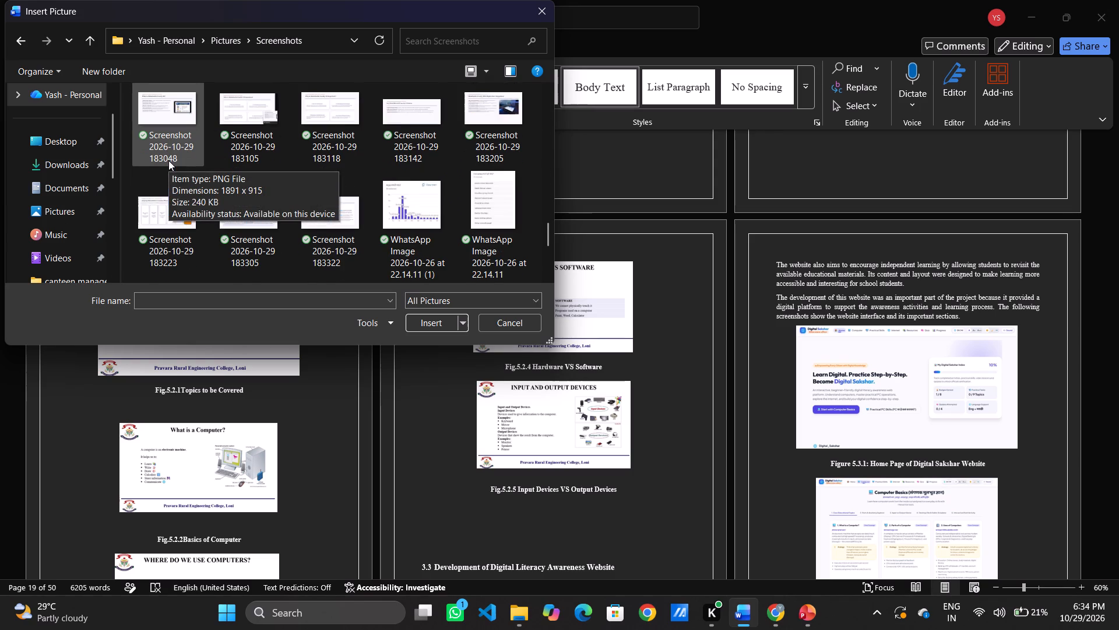
scroll(168, 160, down, 5)
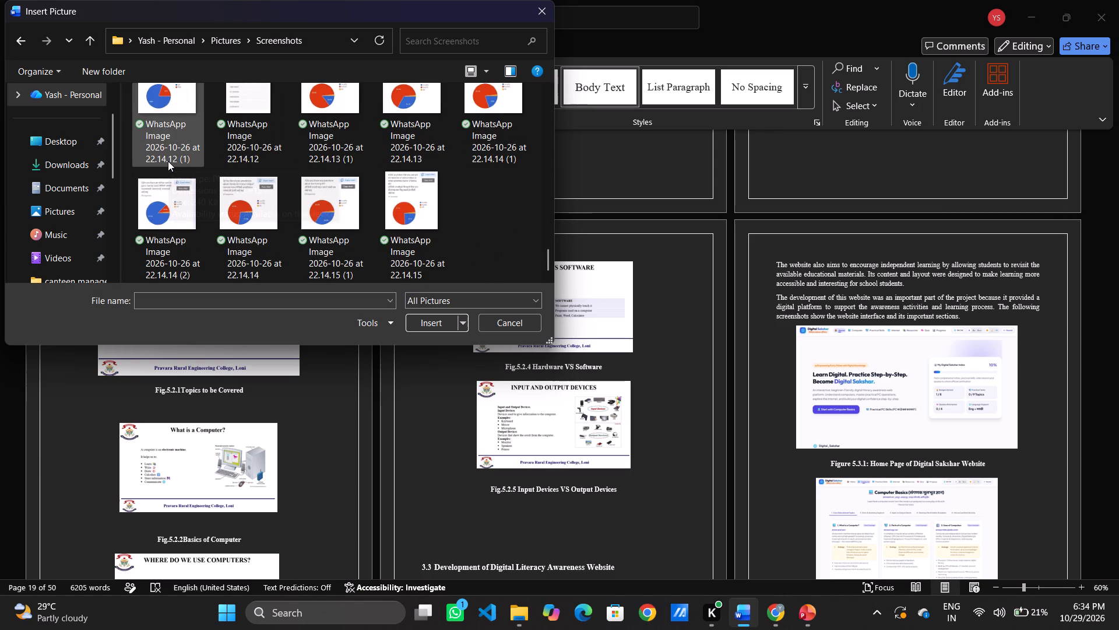
scroll(168, 161, up, 2)
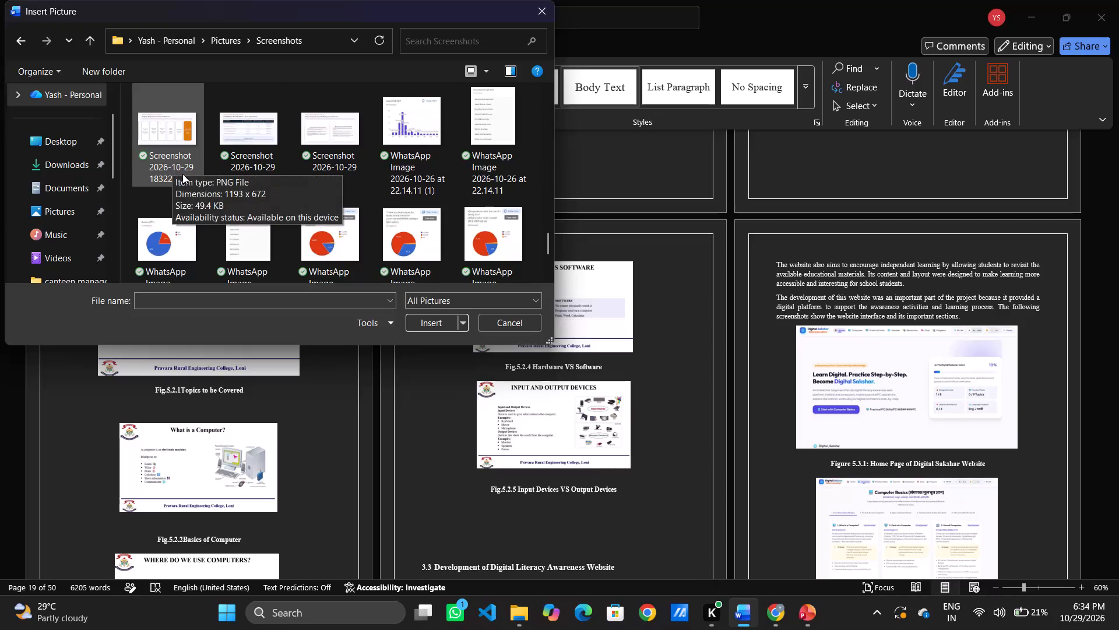
scroll(182, 174, up, 1)
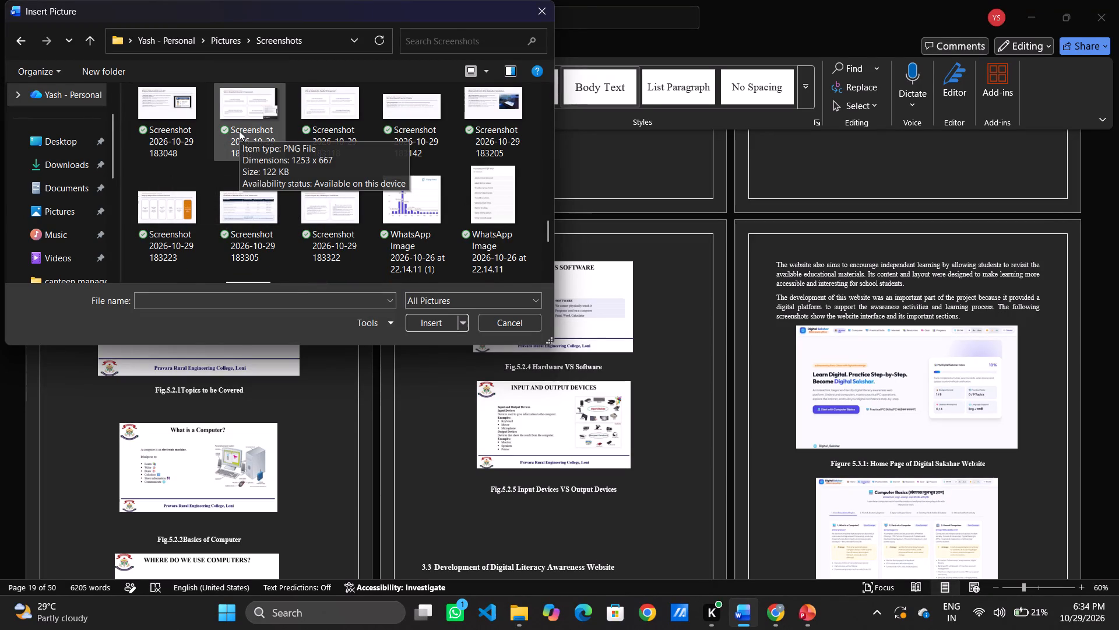
scroll(239, 131, up, 1)
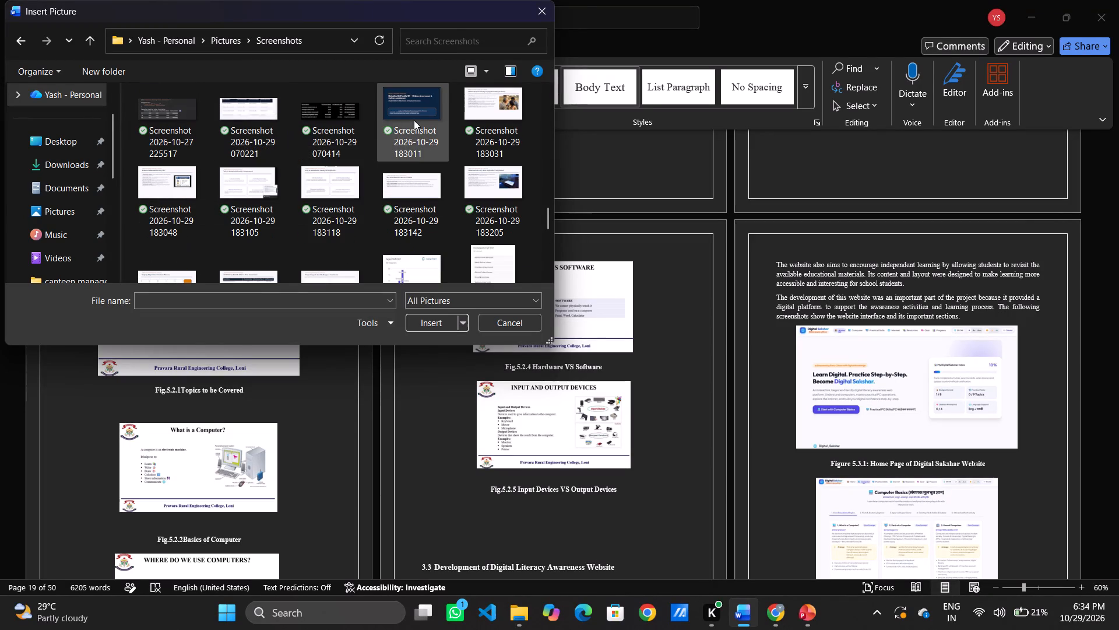
click(402, 108)
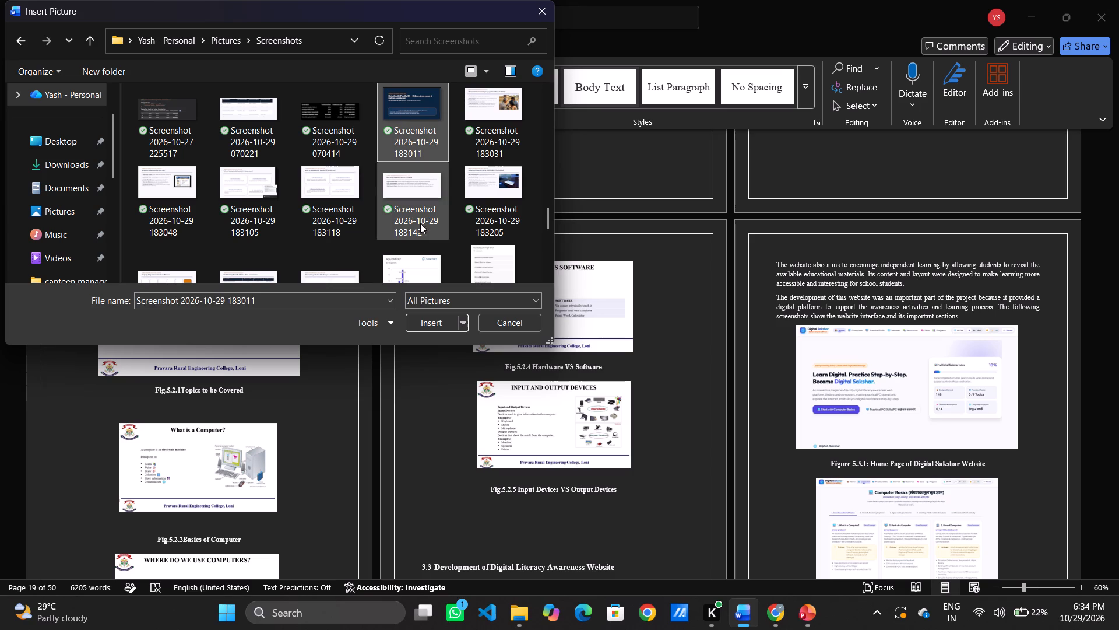
click(430, 321)
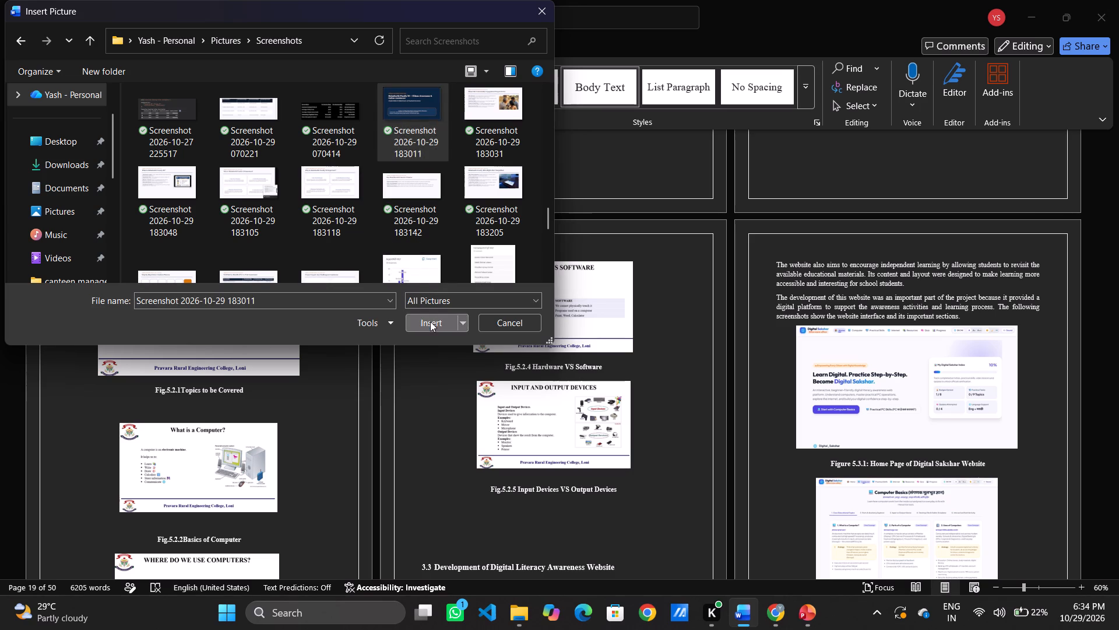
click(335, 269)
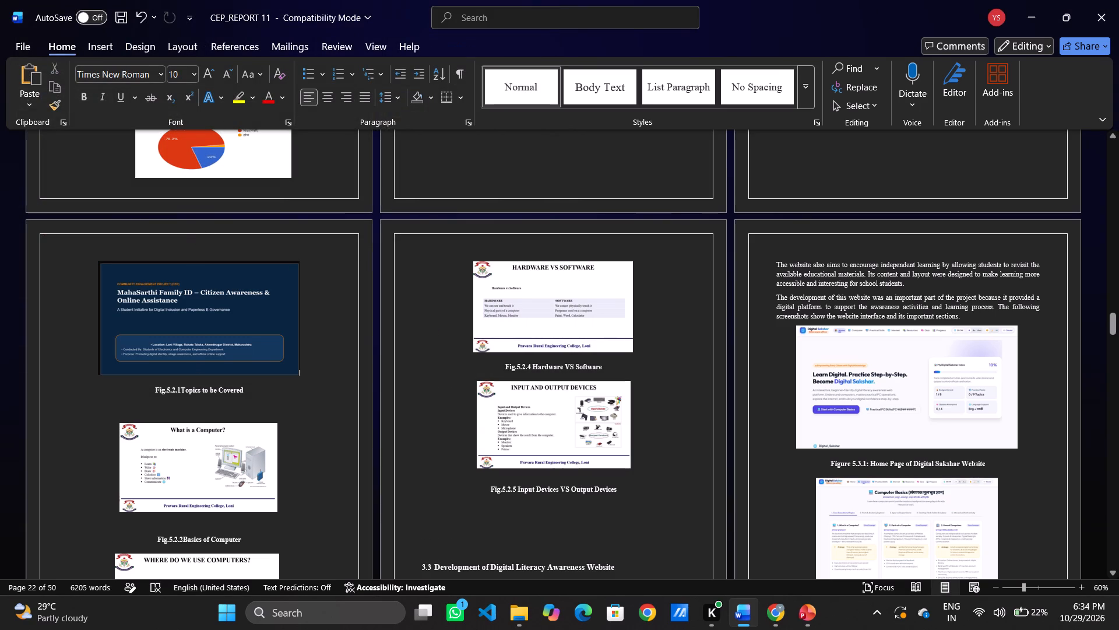
Enlarge the "What is a Computer?" picture above the Fig.5.2.2 caption slightly from its upper corner.
scroll(276, 268, down, 4)
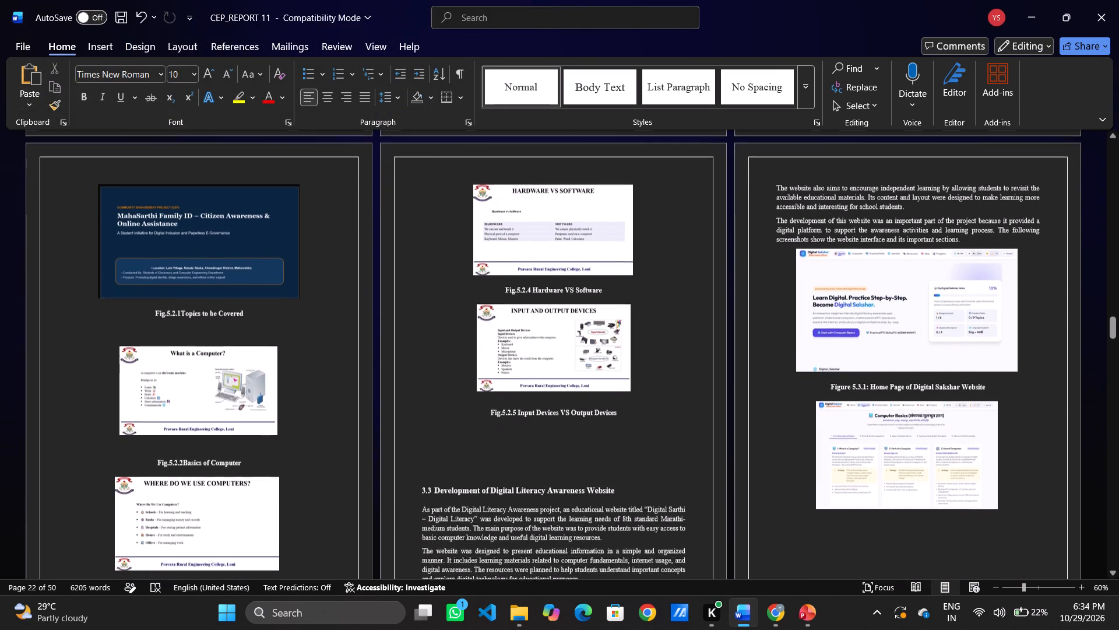
scroll(274, 268, down, 4)
click(210, 283)
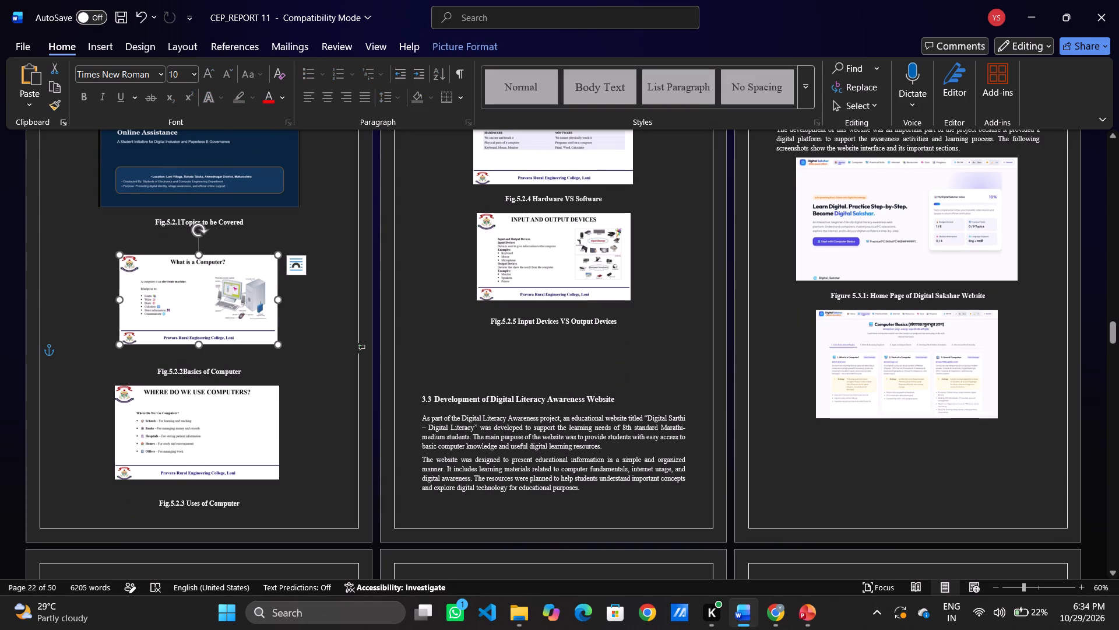
drag(281, 252, 284, 249)
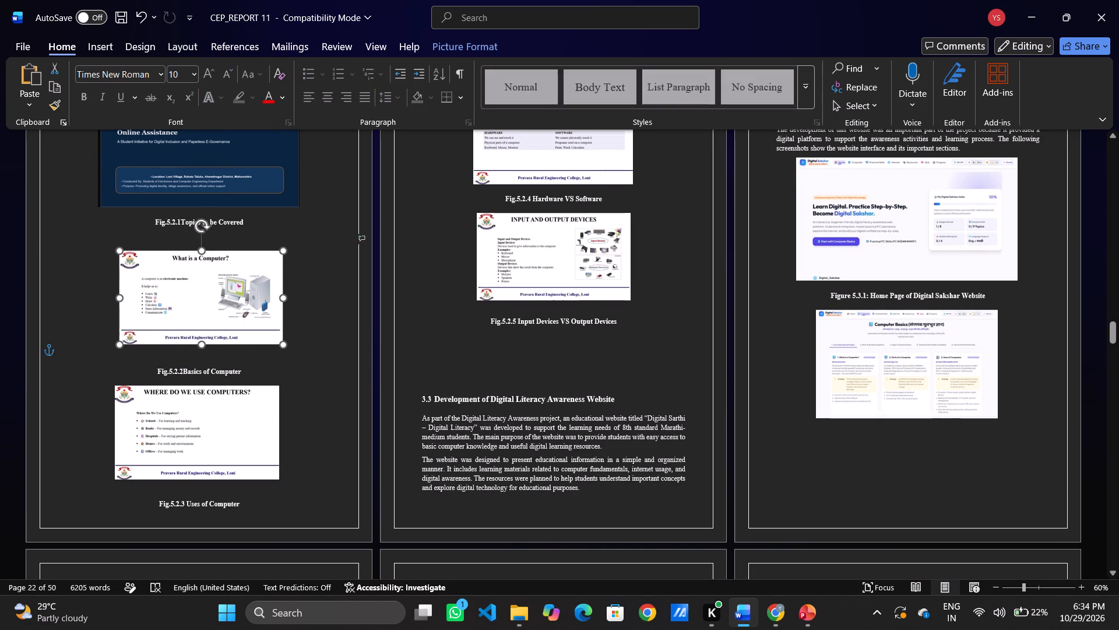
drag(284, 249, 295, 242)
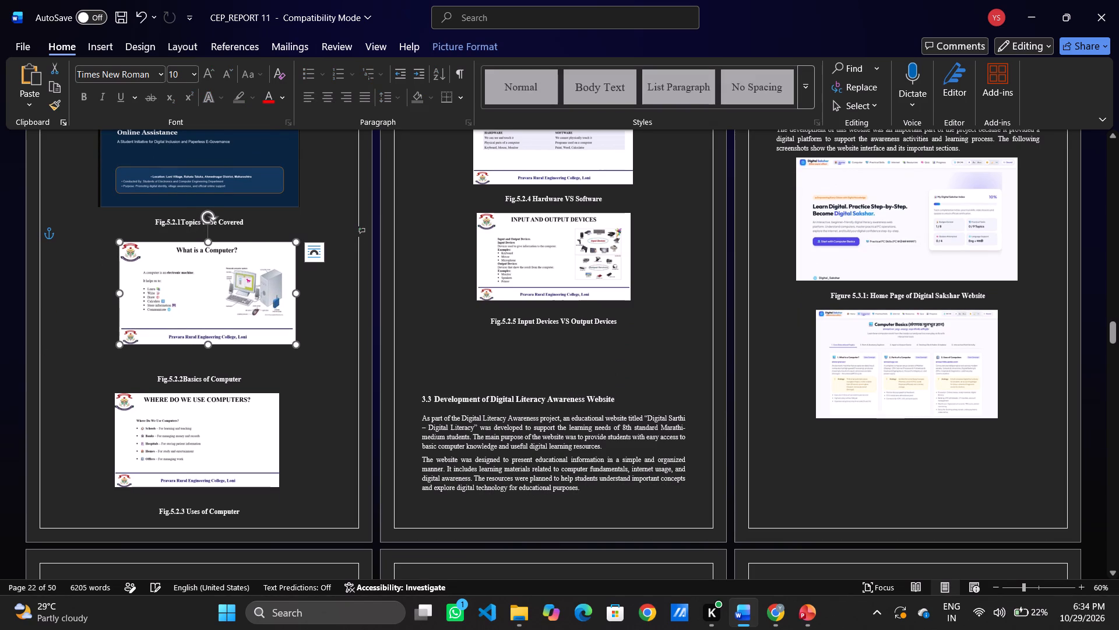
click(275, 272)
right_click(265, 264)
click(308, 359)
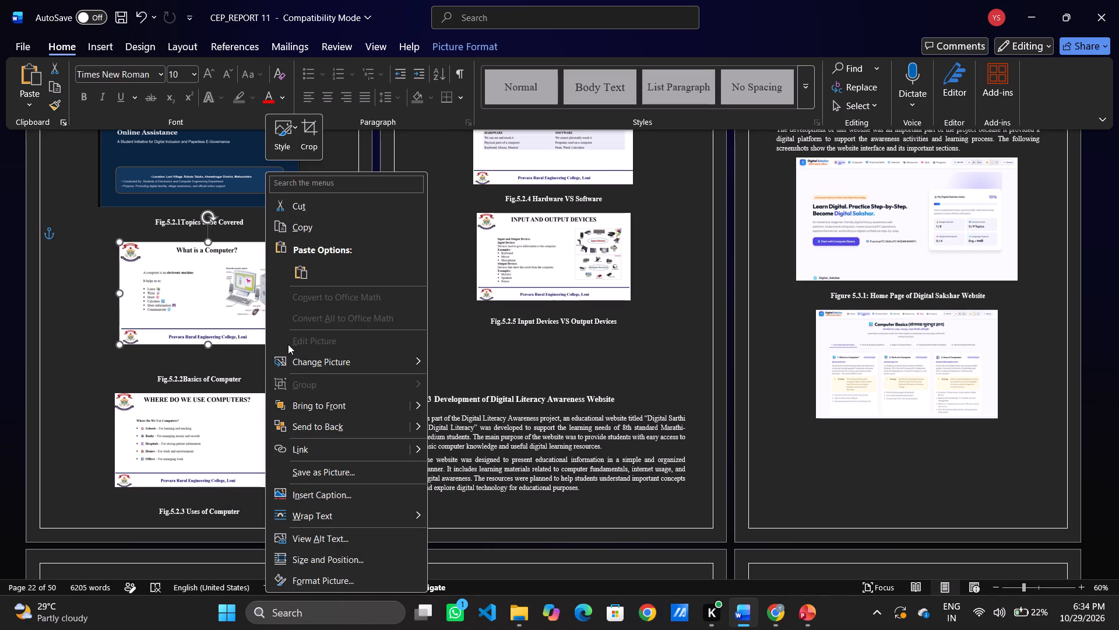
click(298, 360)
click(465, 360)
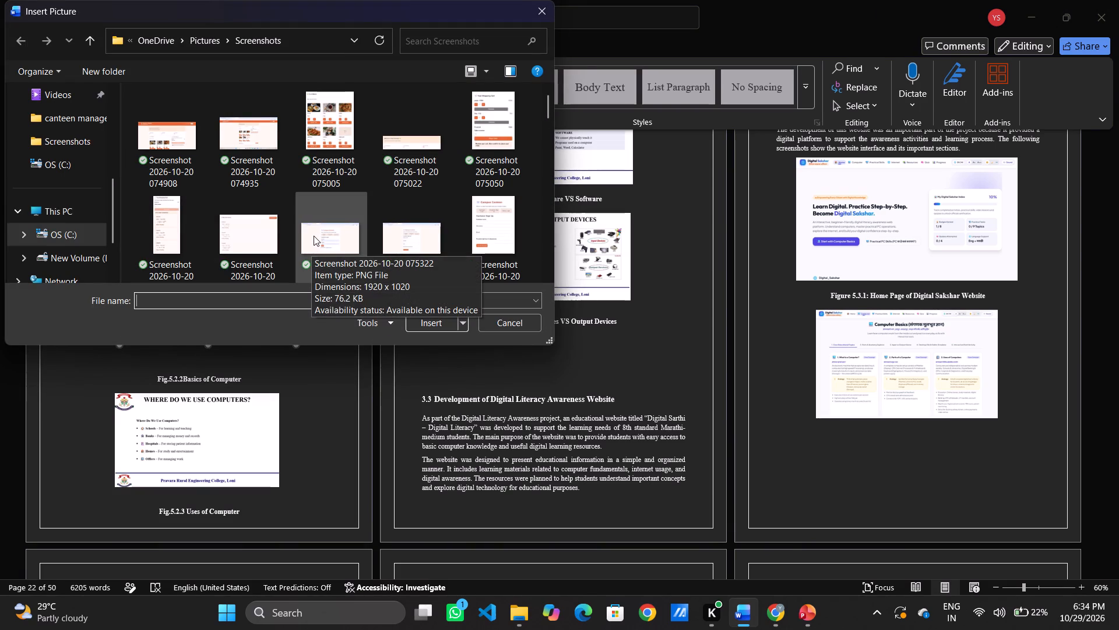
click(811, 623)
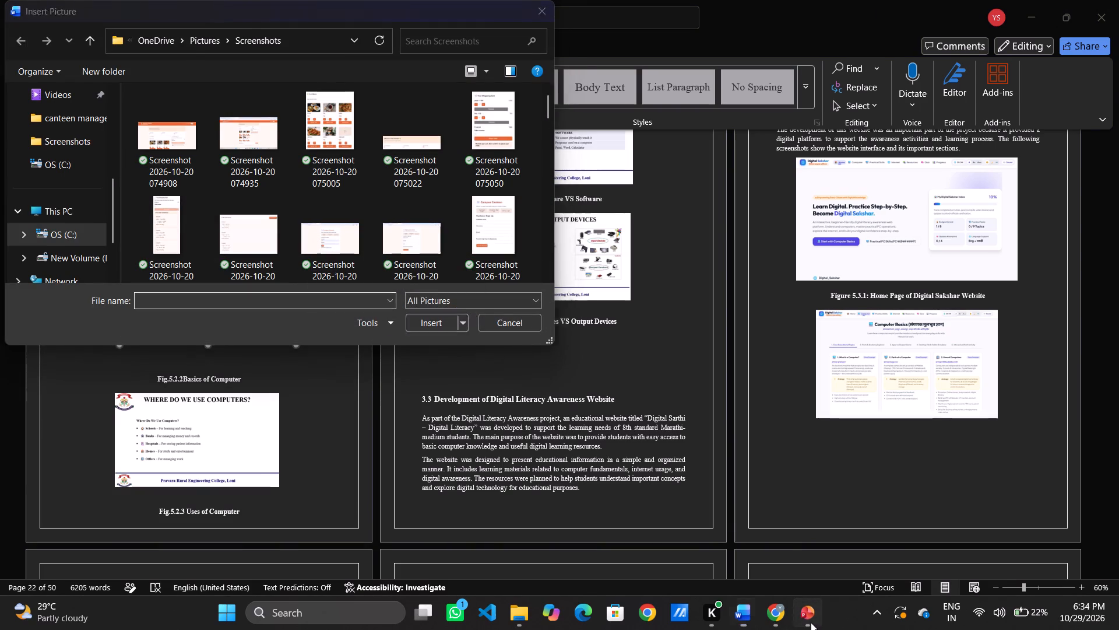
scroll(1, 146, up, 3)
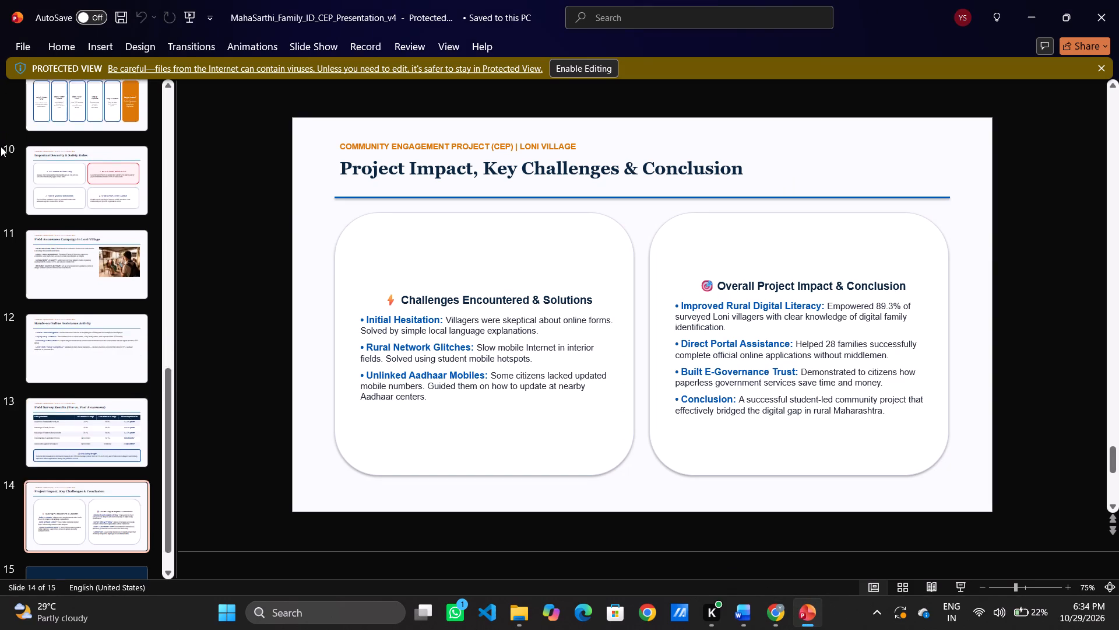
scroll(26, 146, up, 15)
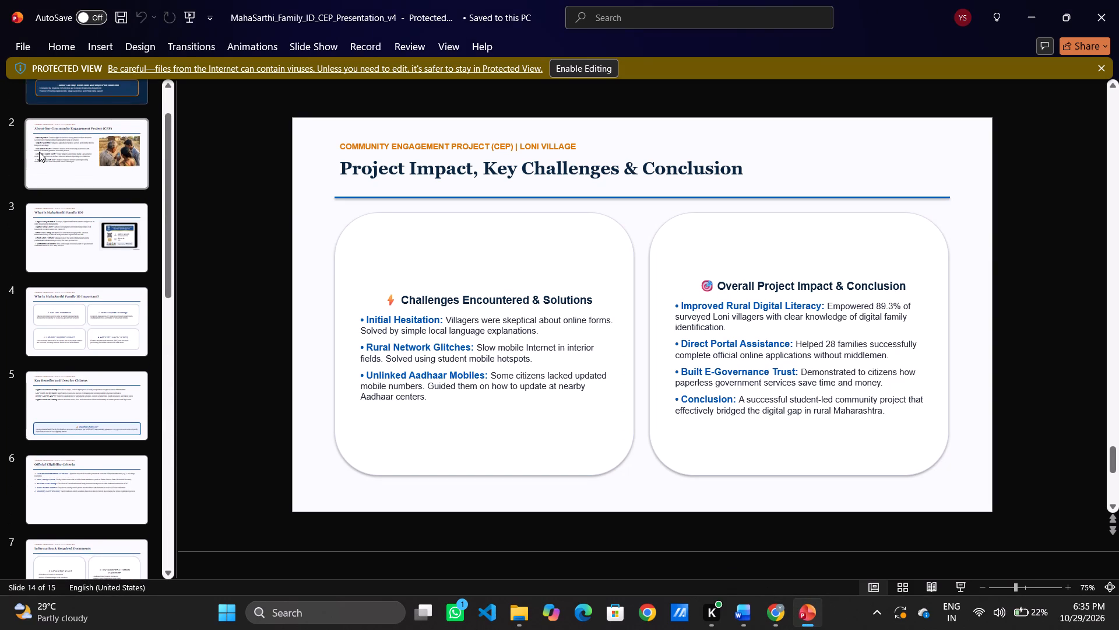
scroll(39, 152, up, 2)
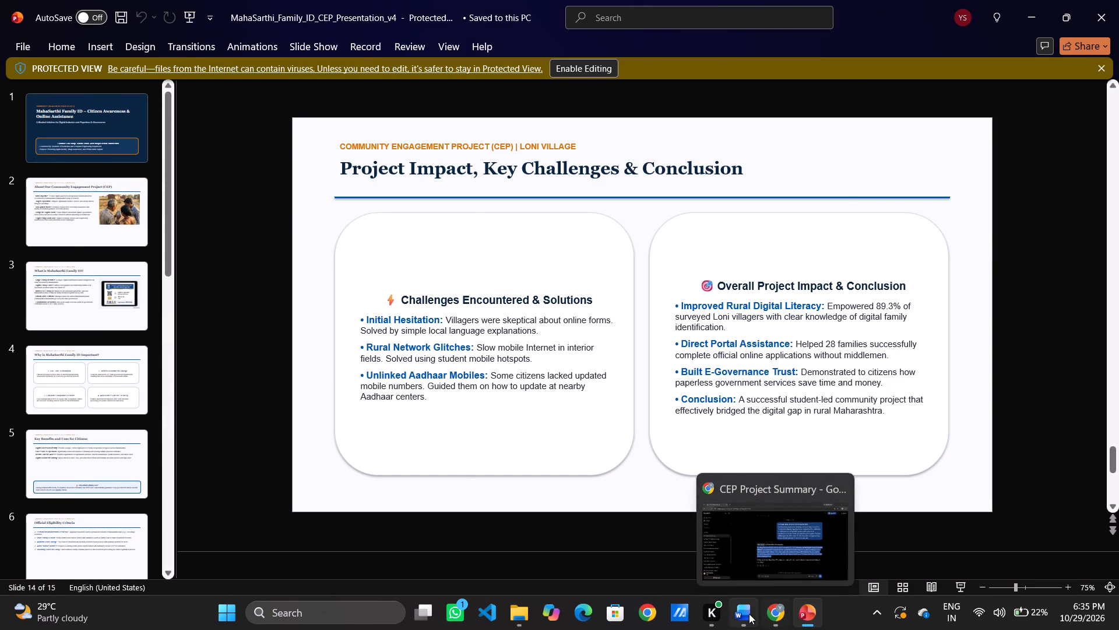
click(748, 614)
scroll(252, 134, down, 2)
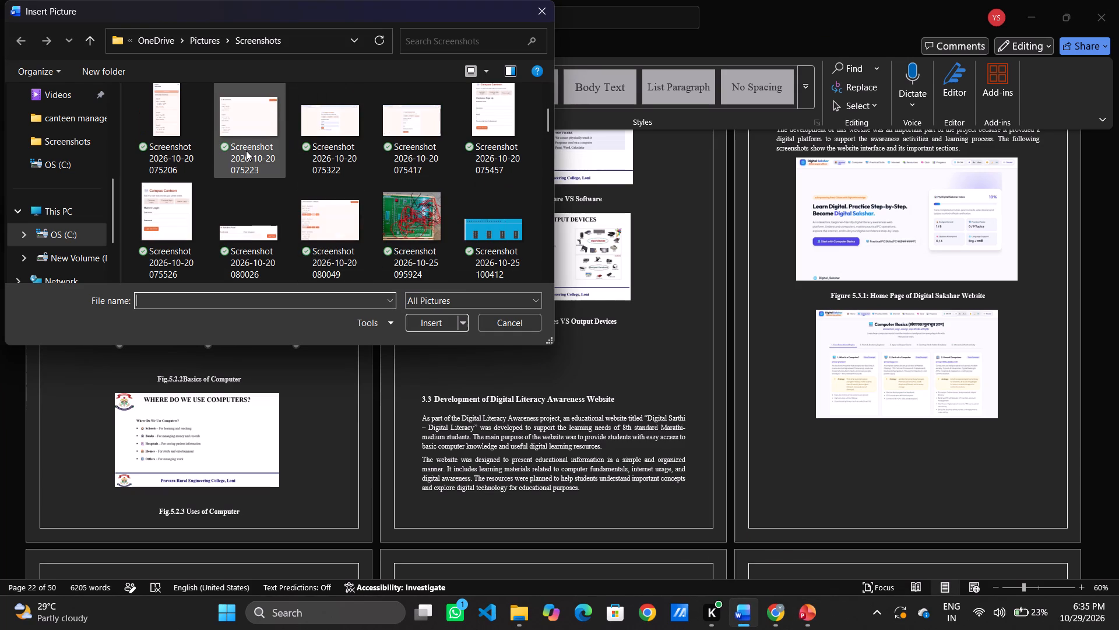
scroll(246, 150, down, 1)
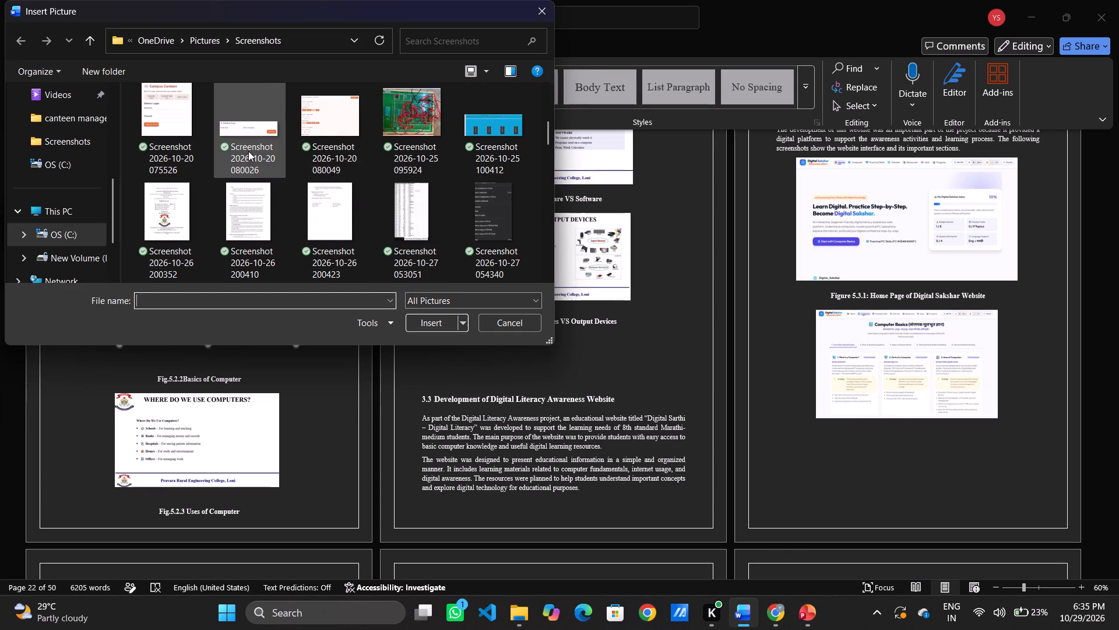
scroll(248, 151, down, 2)
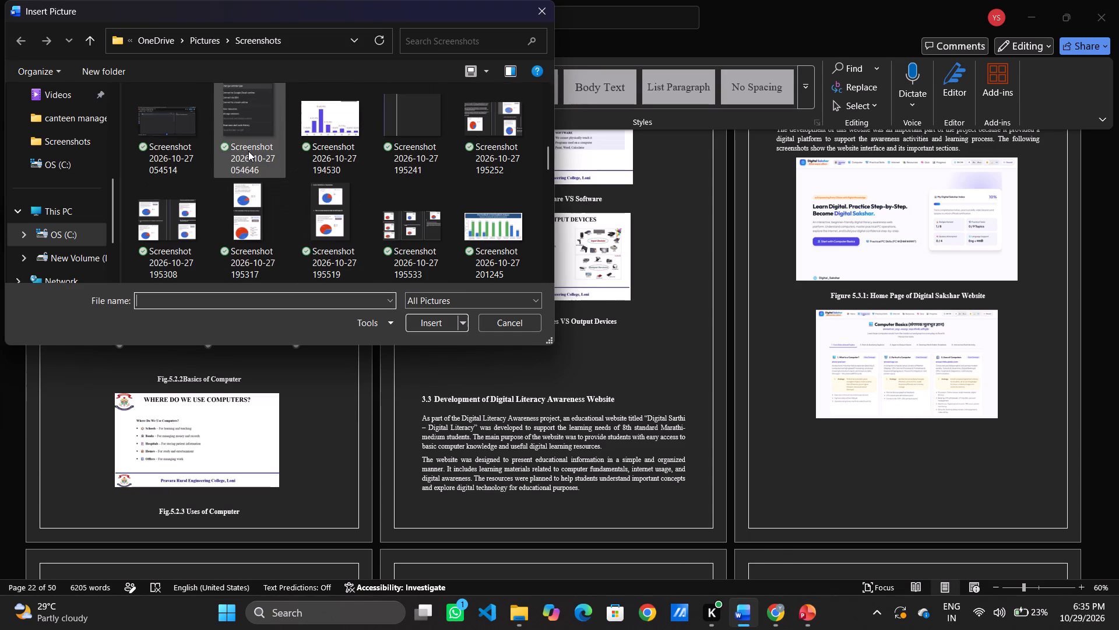
scroll(248, 151, down, 1)
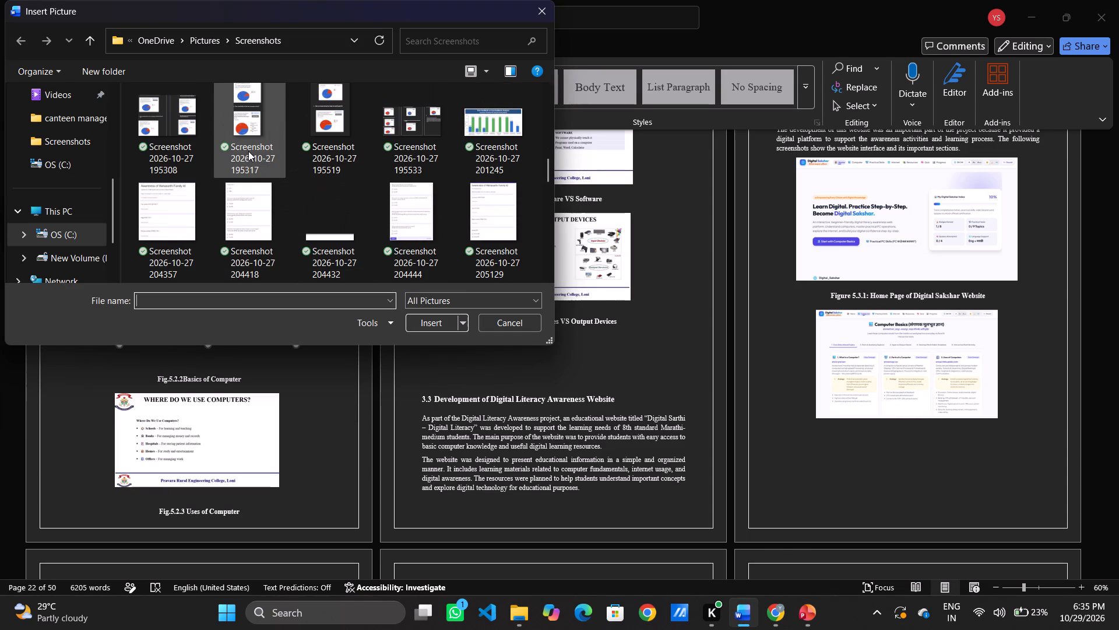
scroll(248, 151, down, 2)
scroll(248, 151, up, 1)
scroll(248, 151, down, 2)
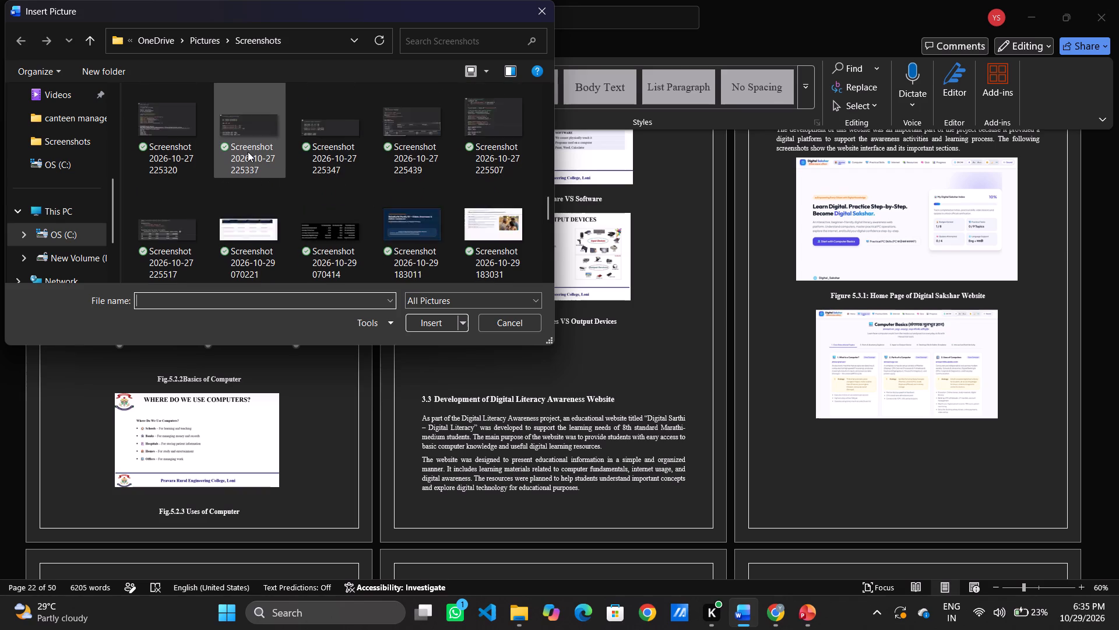
scroll(248, 152, down, 1)
click(476, 125)
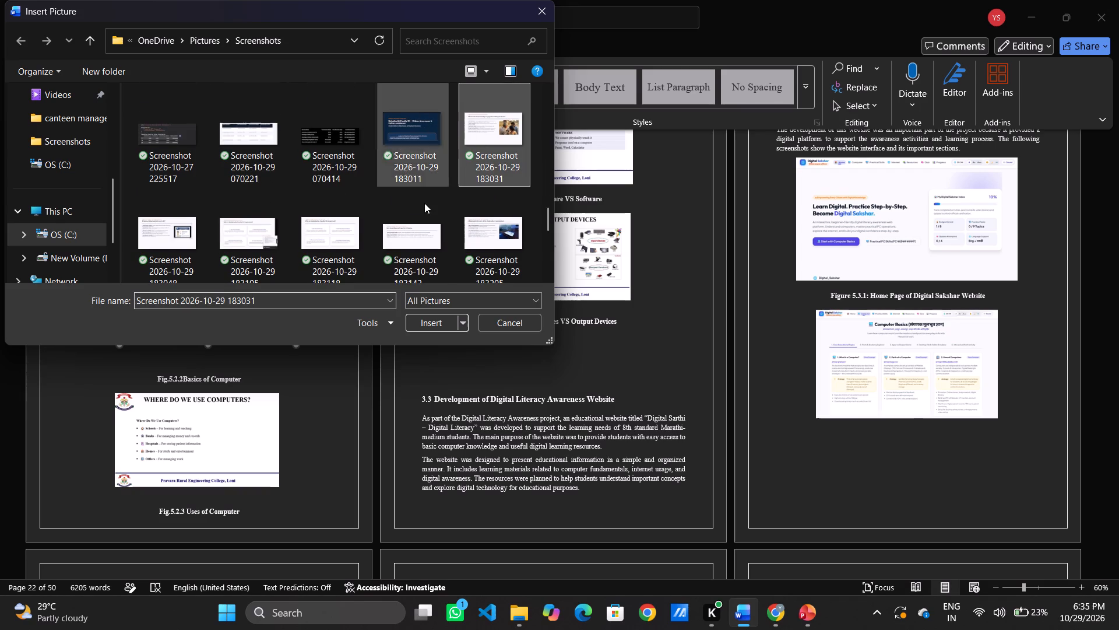
click(436, 322)
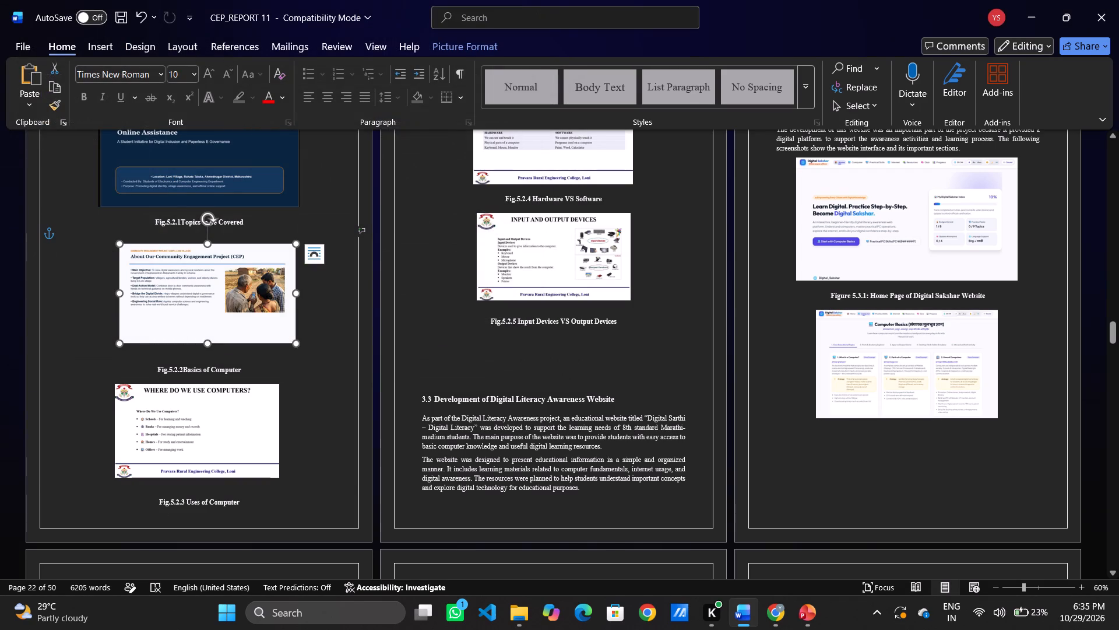
right_click(209, 425)
click(281, 199)
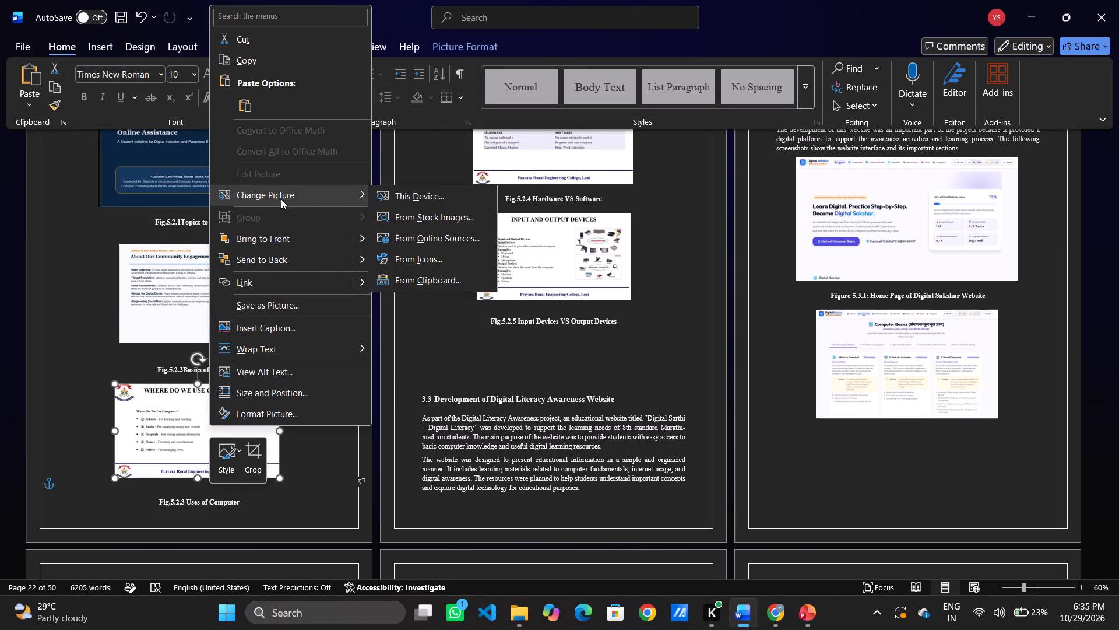
click(802, 609)
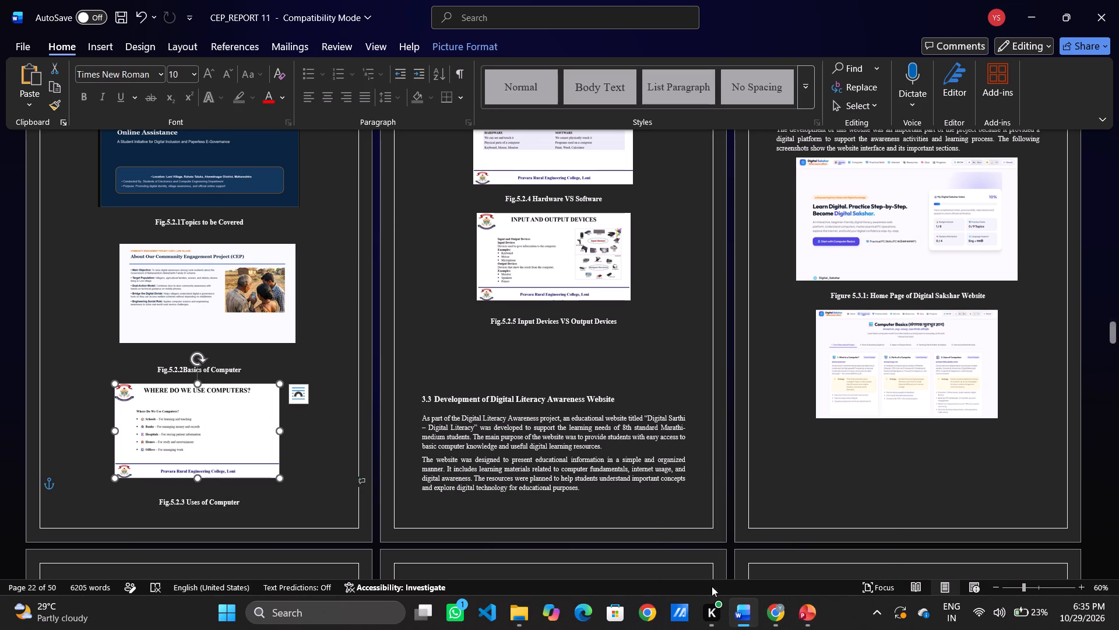
click(799, 613)
click(794, 612)
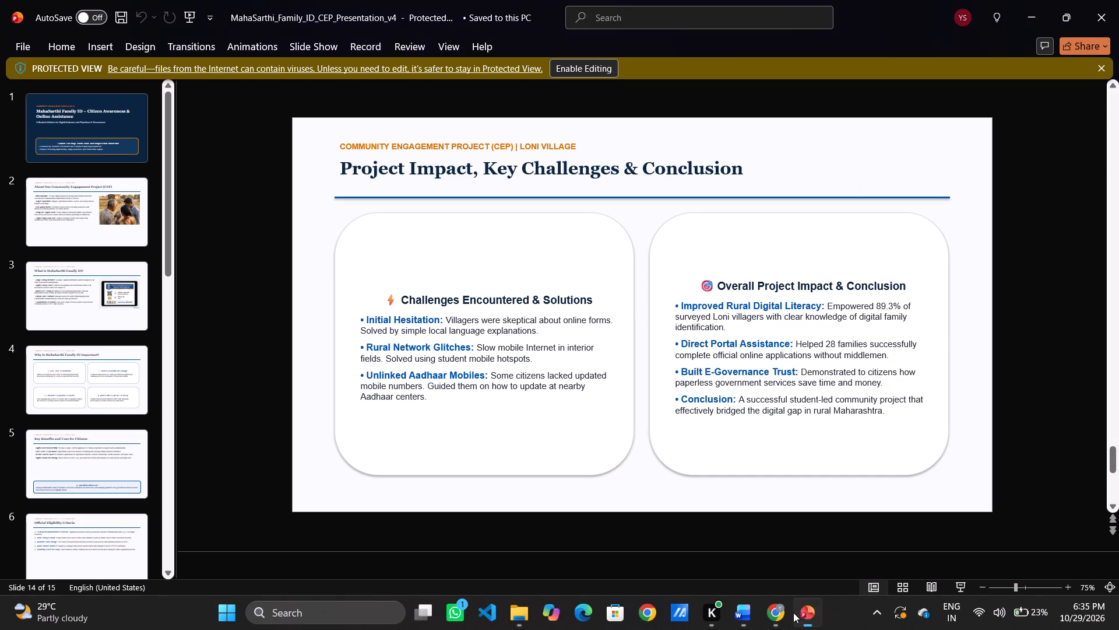
click(77, 302)
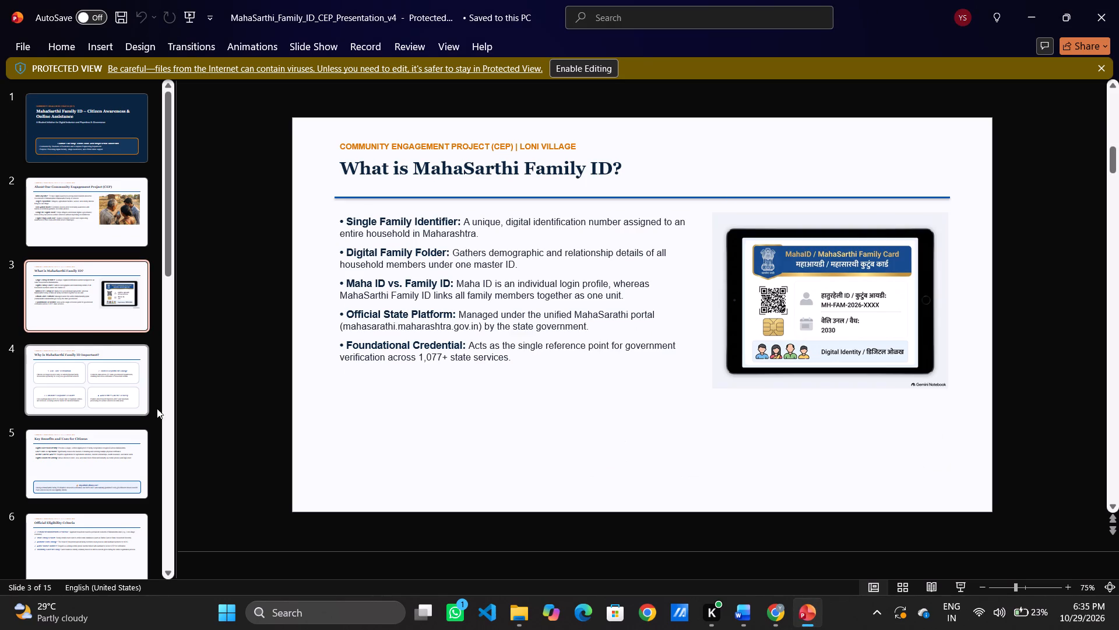
click(752, 606)
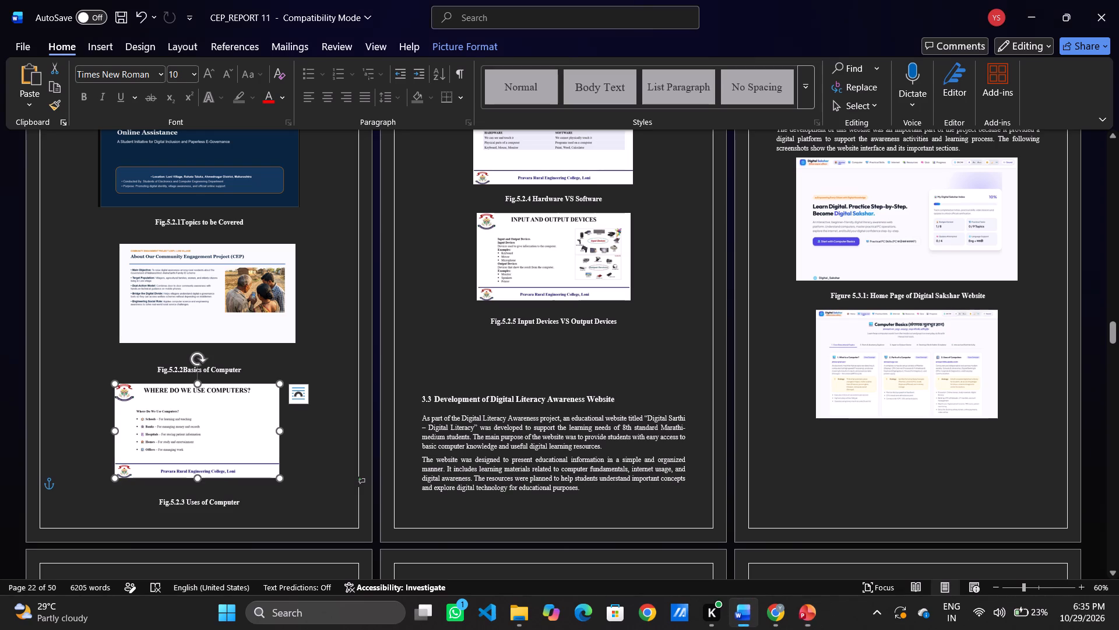
right_click(239, 409)
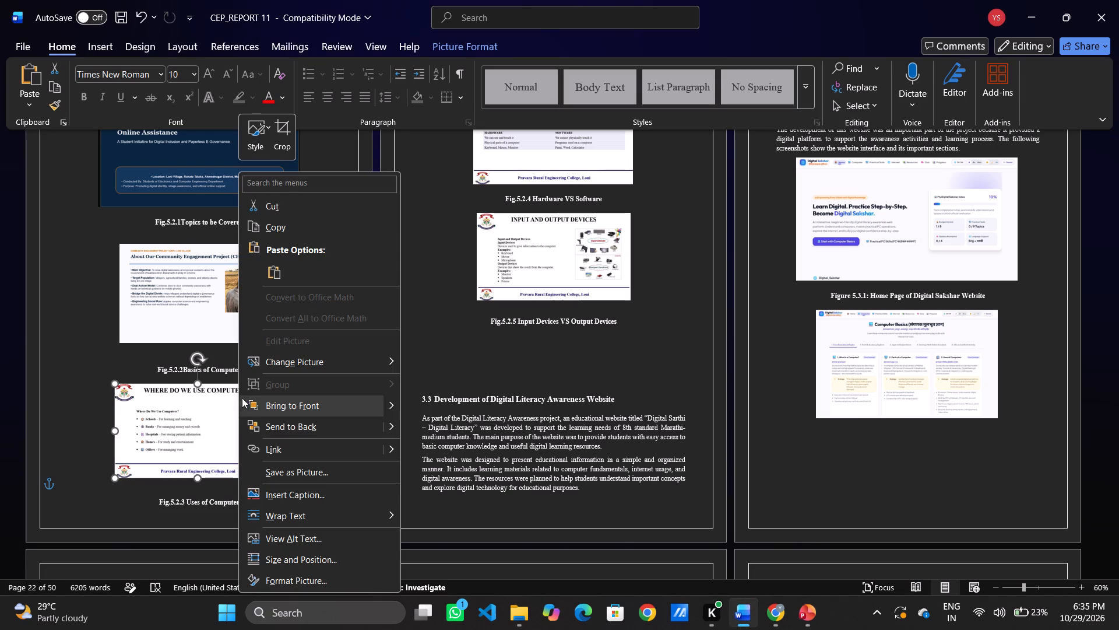
click(333, 358)
click(431, 360)
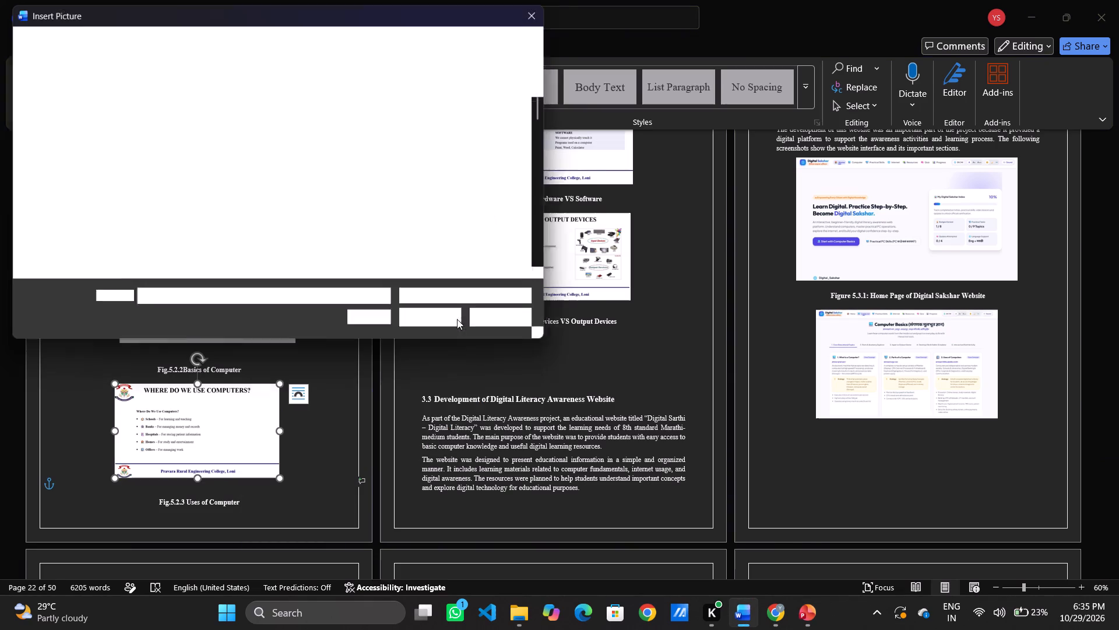
scroll(411, 269, down, 4)
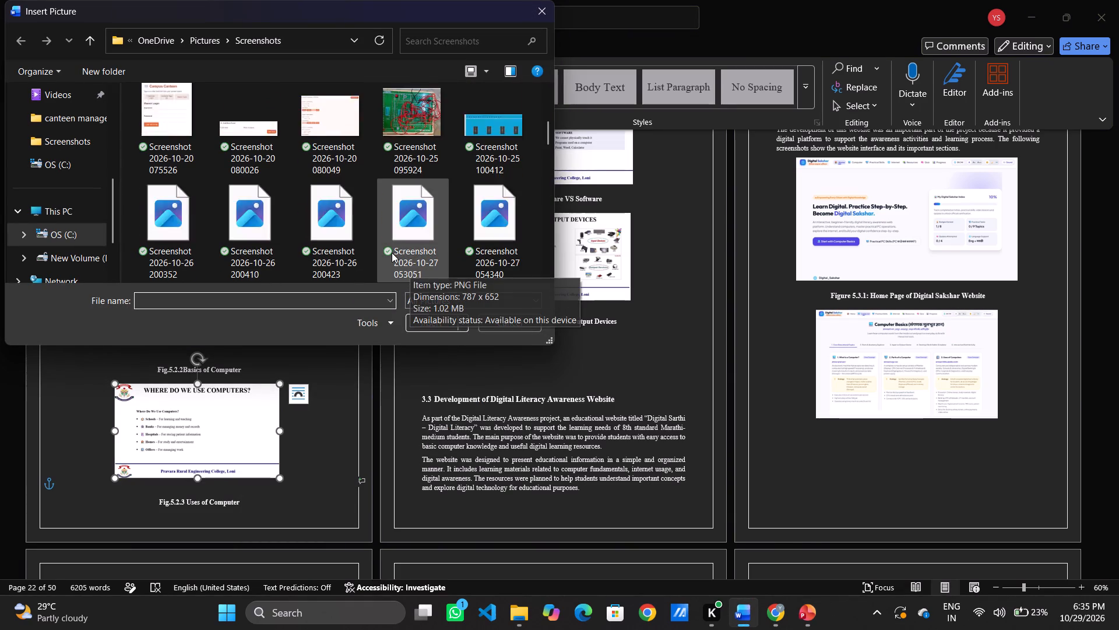
scroll(392, 253, down, 3)
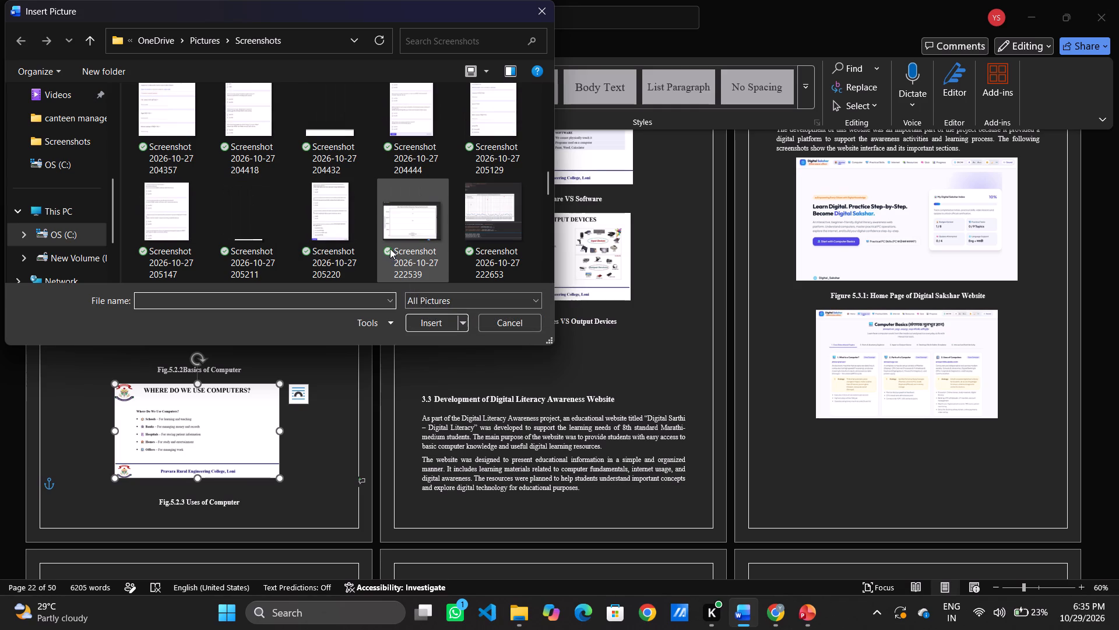
scroll(390, 248, down, 2)
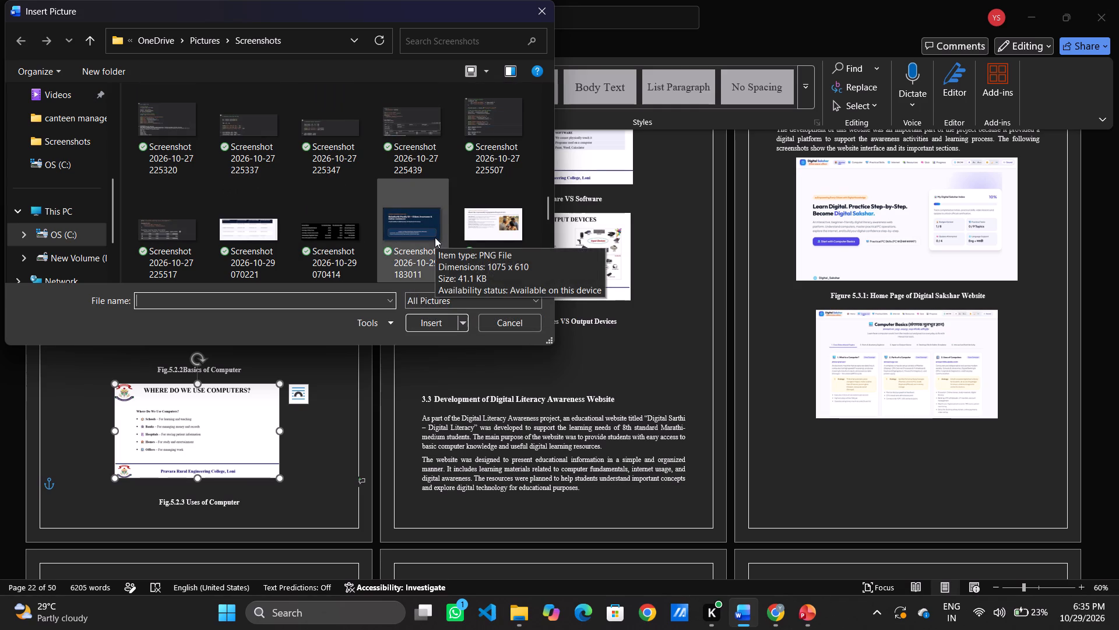
scroll(435, 237, down, 1)
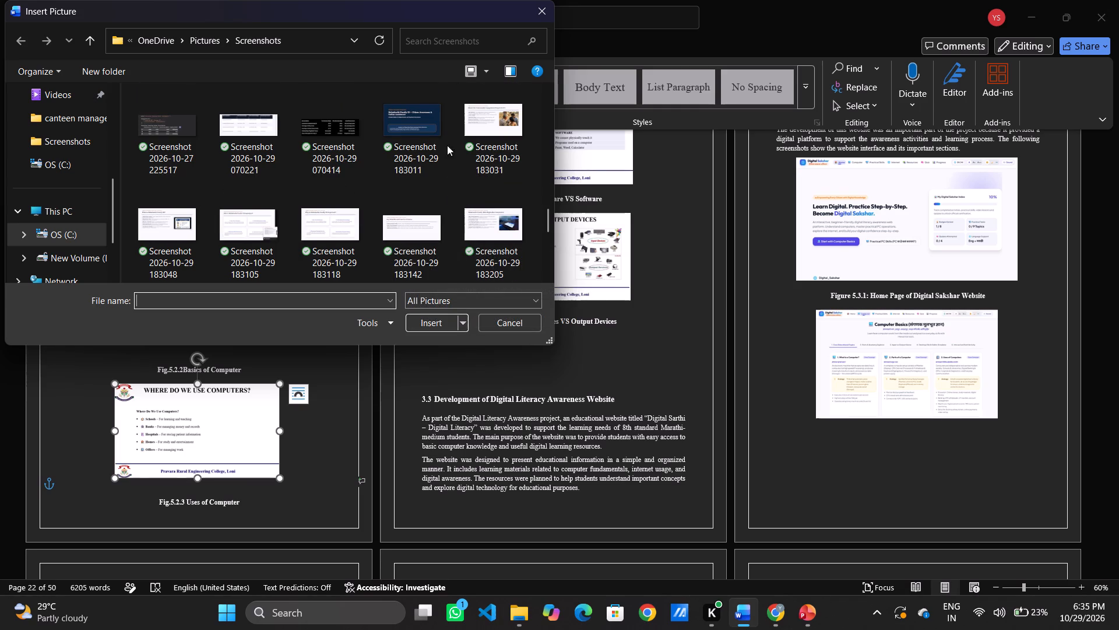
click(159, 233)
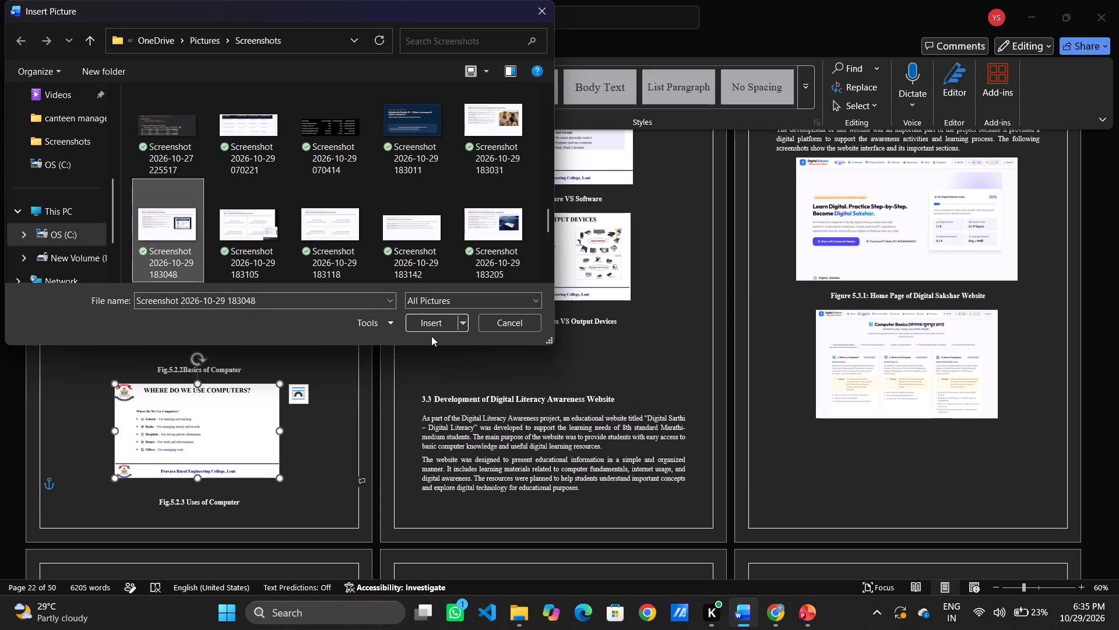
click(427, 318)
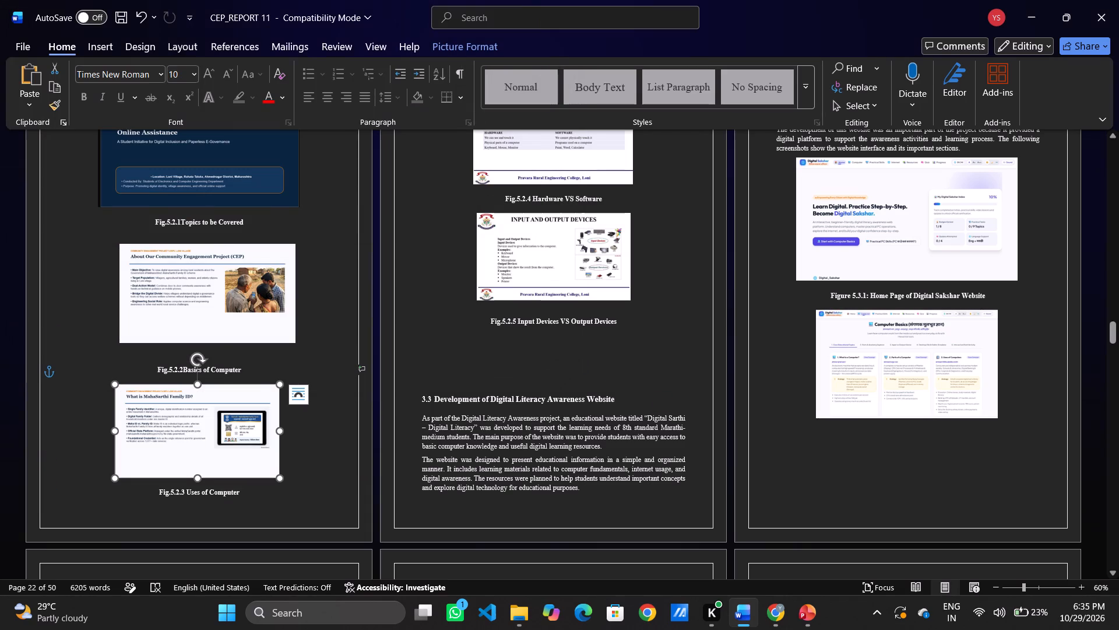
click(339, 359)
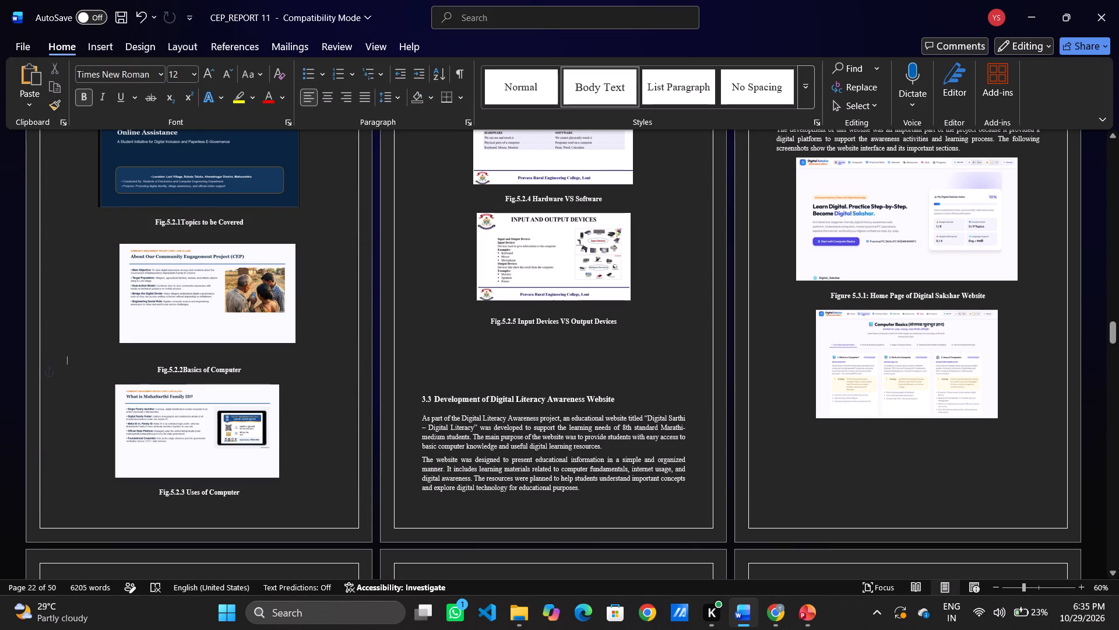
scroll(477, 328, up, 4)
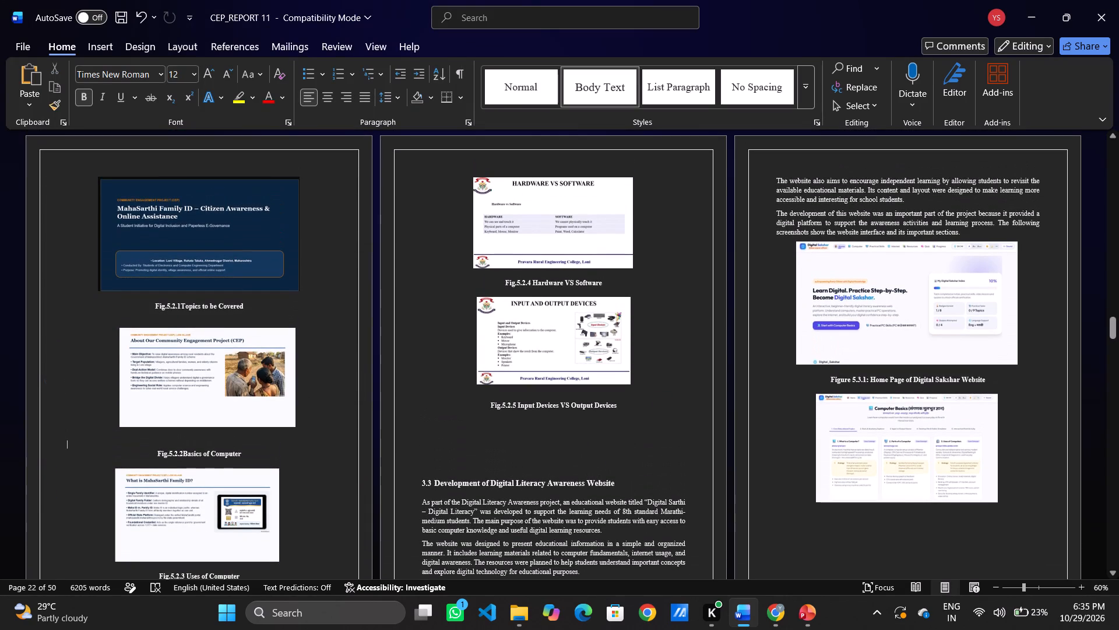
right_click(559, 241)
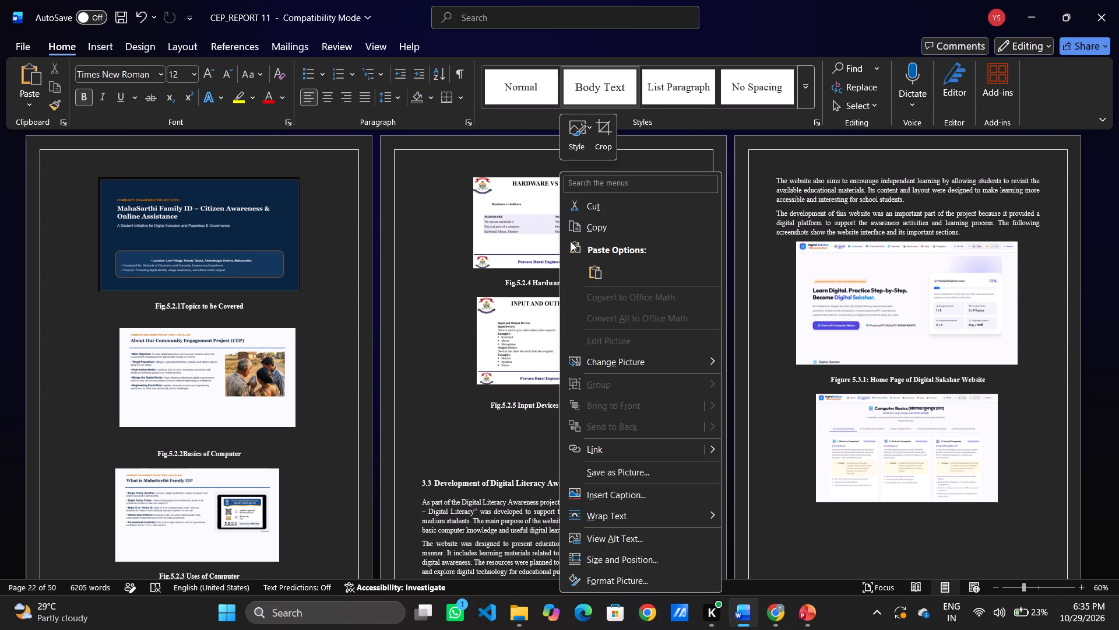
click(629, 366)
click(755, 361)
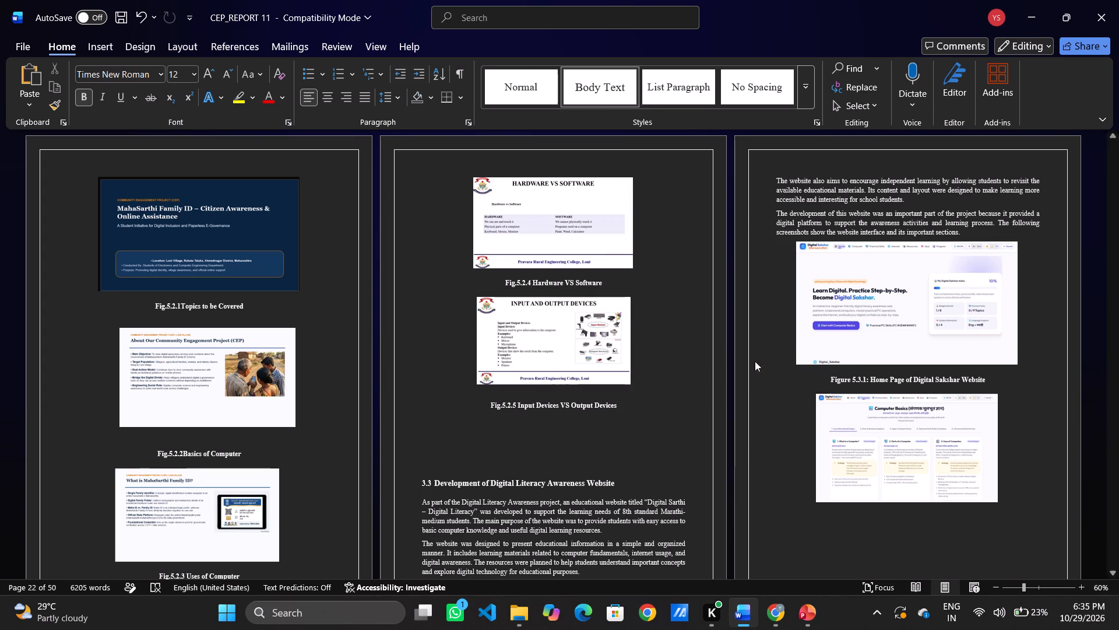
scroll(426, 252, down, 16)
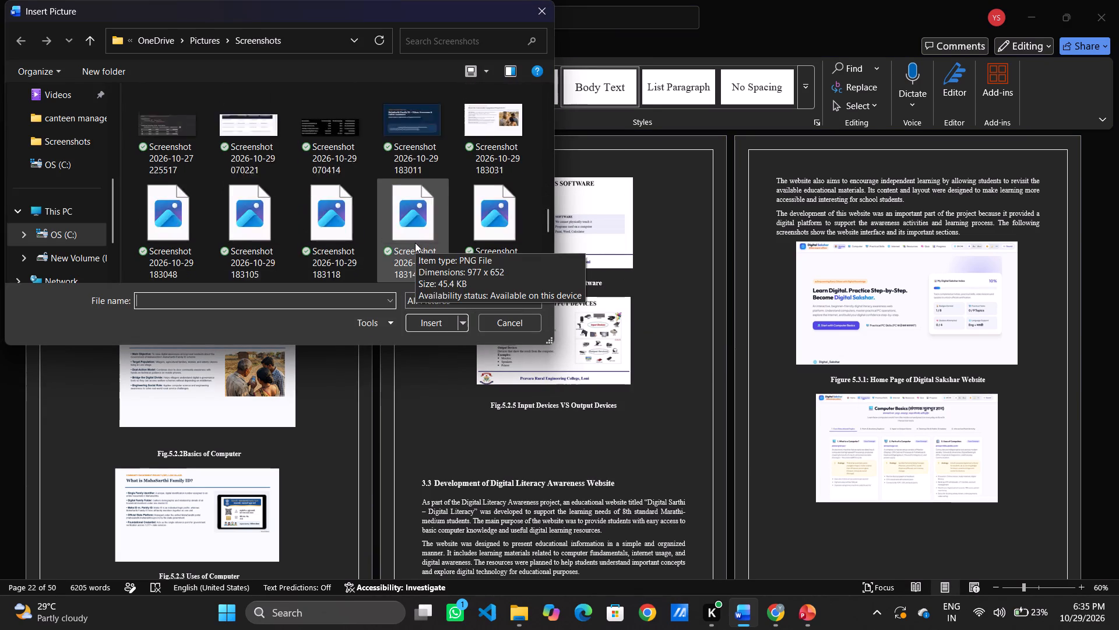
click(818, 609)
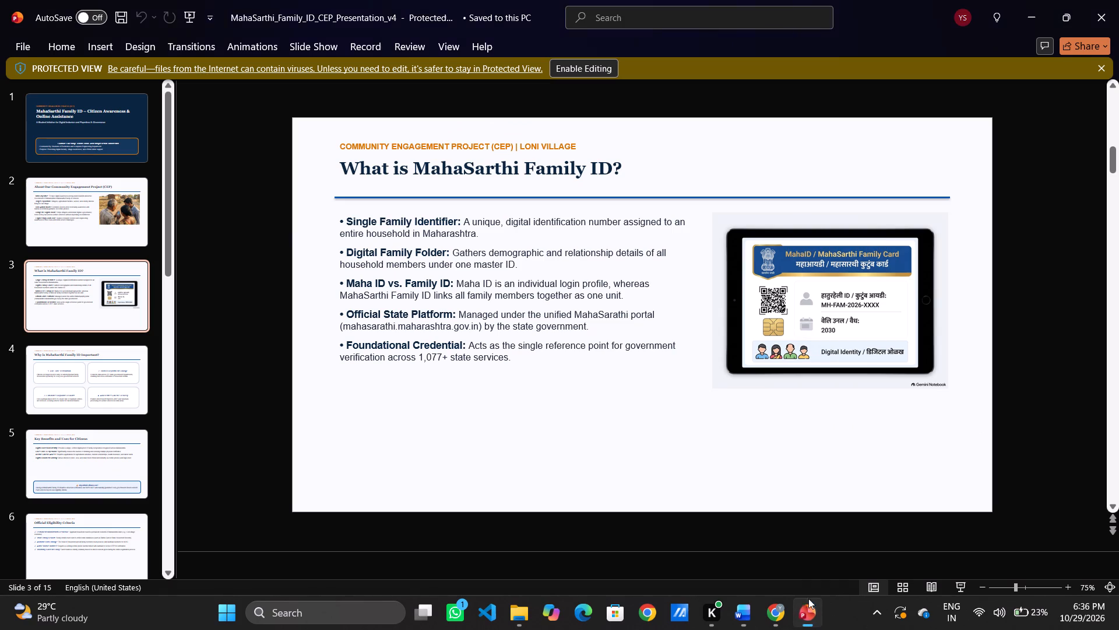
click(100, 356)
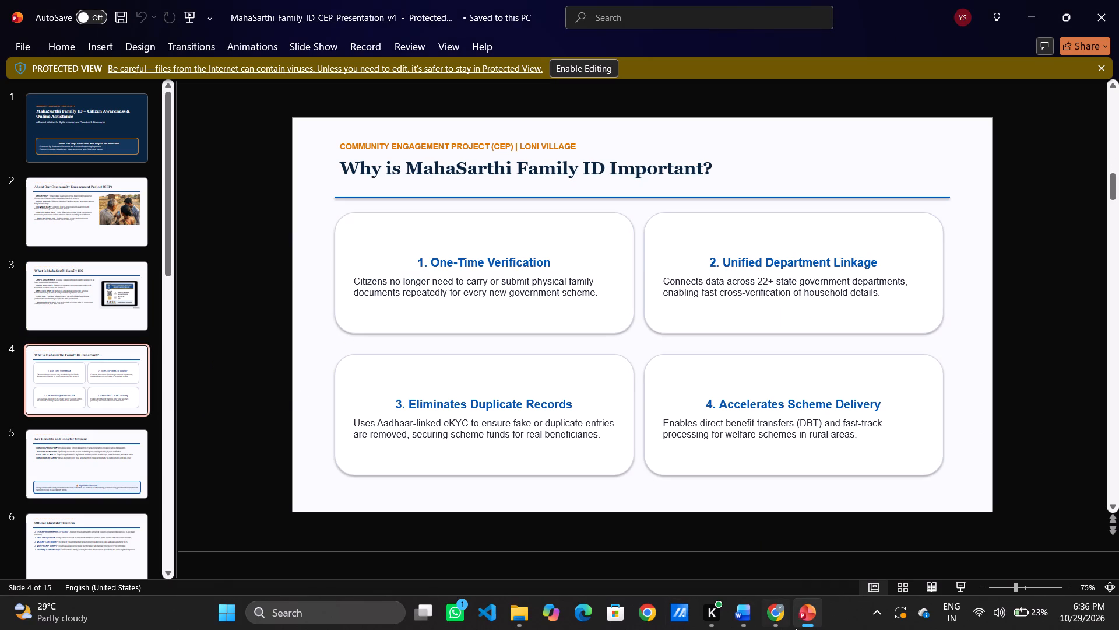
click(739, 608)
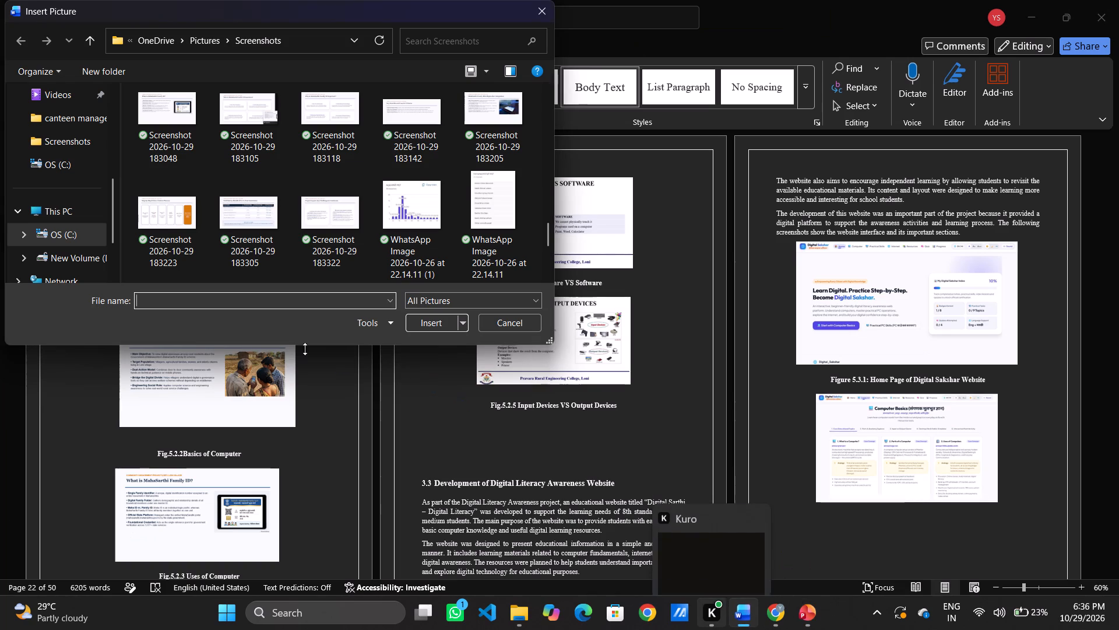
scroll(262, 232, down, 1)
scroll(262, 232, up, 2)
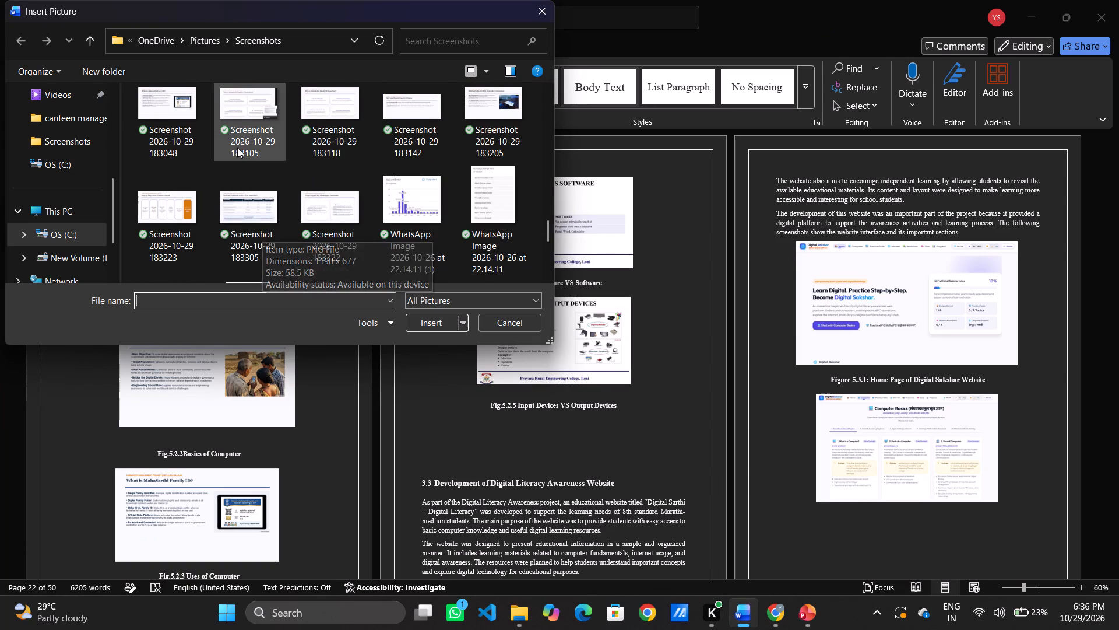
scroll(237, 146, up, 1)
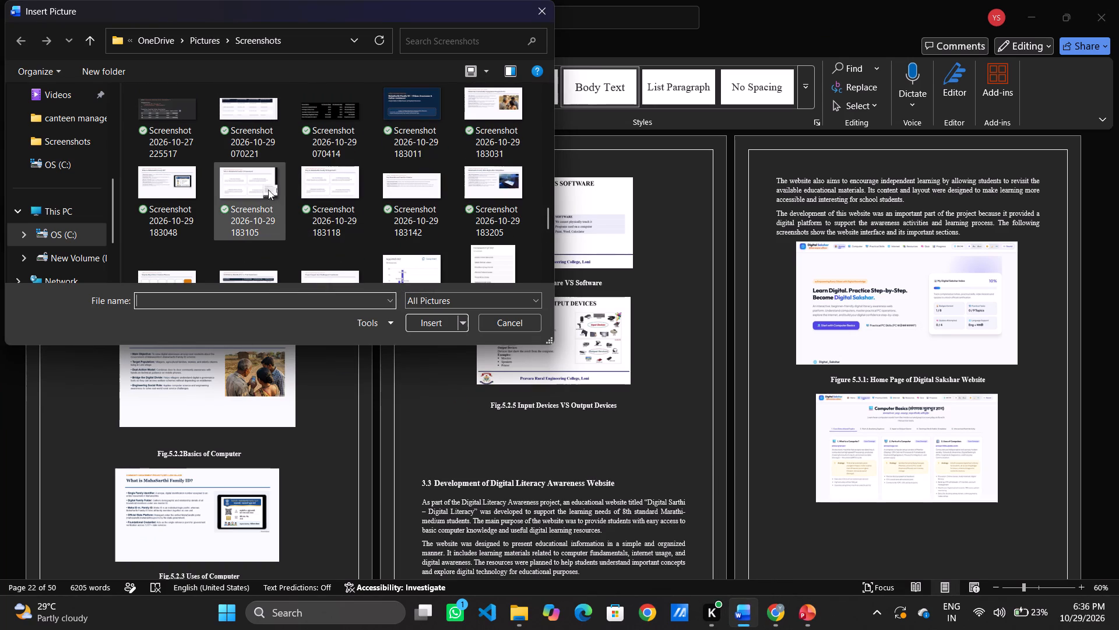
click(314, 183)
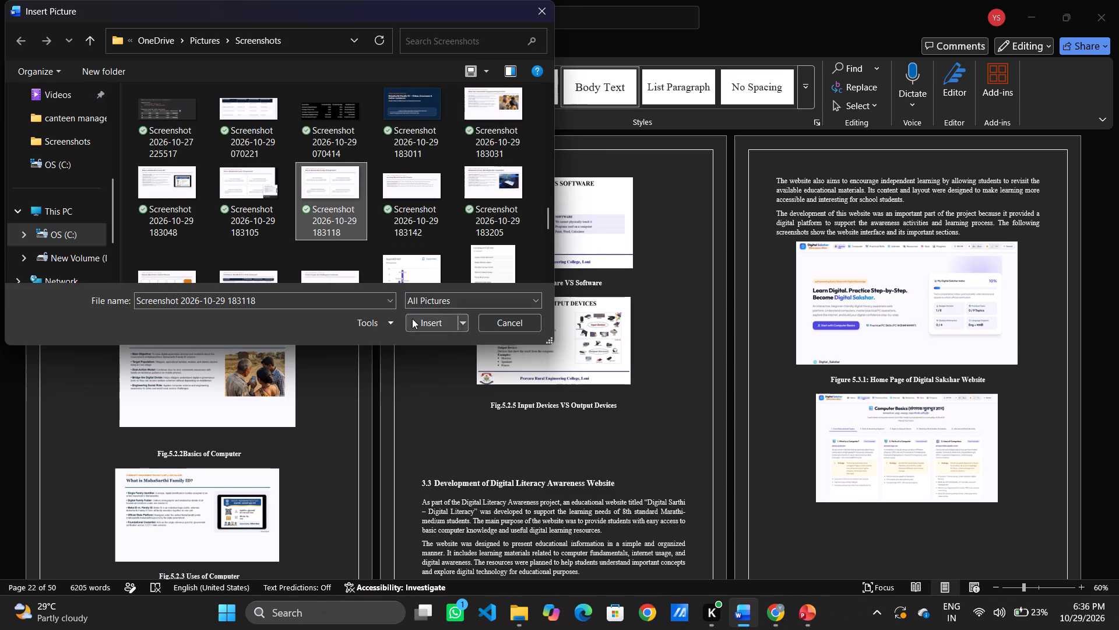
click(412, 318)
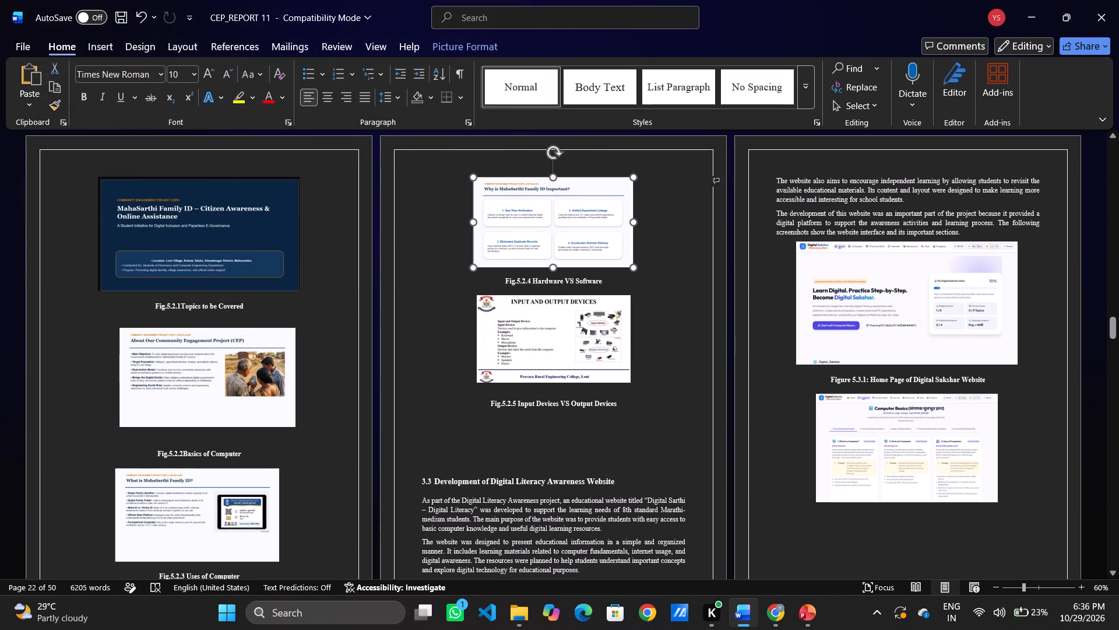
Enlarge the "Why is MahaSarthi Family ID Important?" picture slightly from its upper corner.
drag(635, 178, 650, 167)
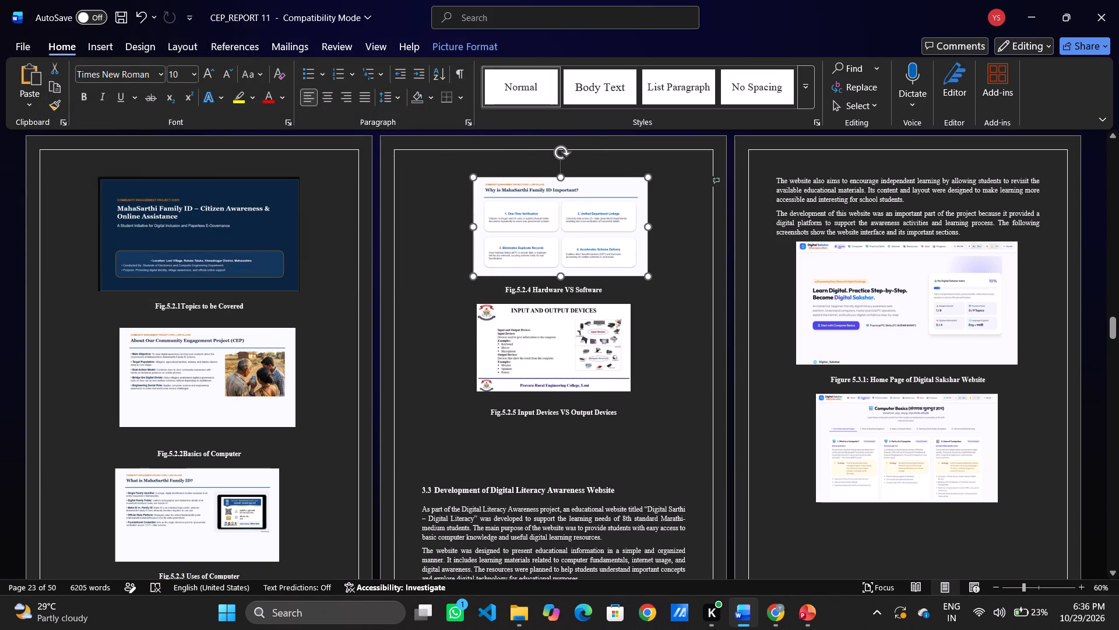
drag(650, 167, 654, 163)
Enlarge the "Input and Output Devices" picture slightly from its upper corner, keeping it below the Fig.5.2.4 caption.
click(582, 348)
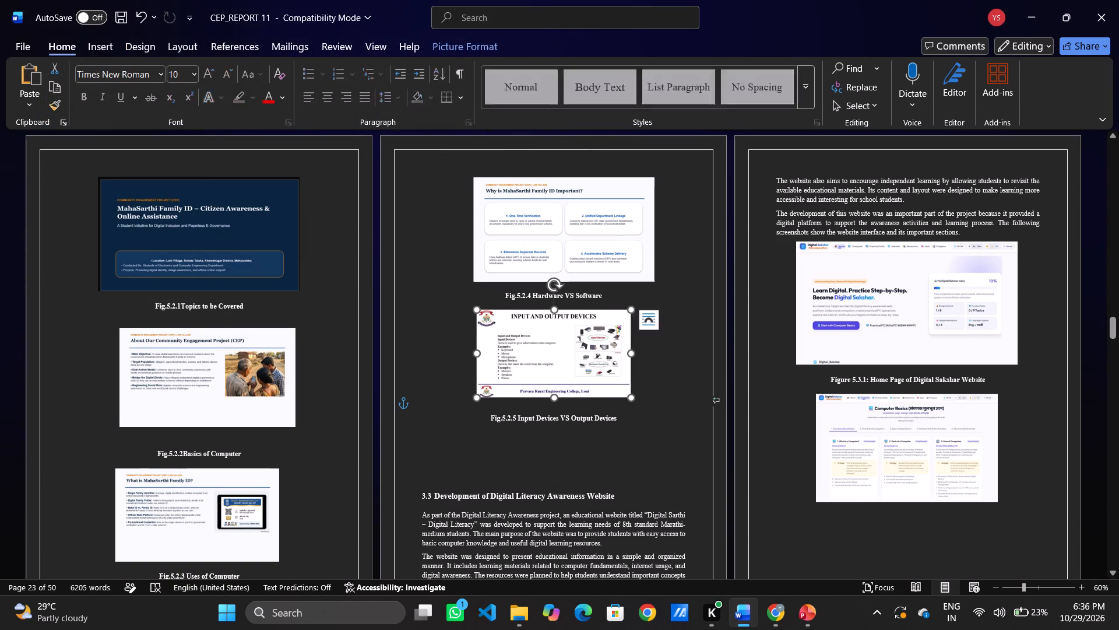
click(636, 309)
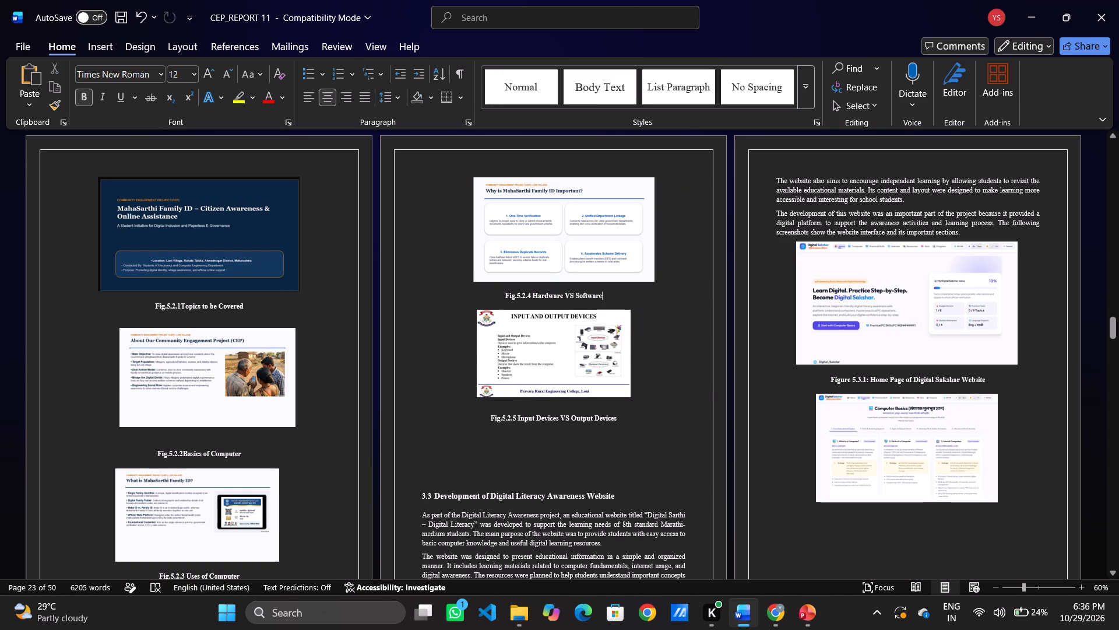
click(612, 323)
drag(631, 309, 646, 299)
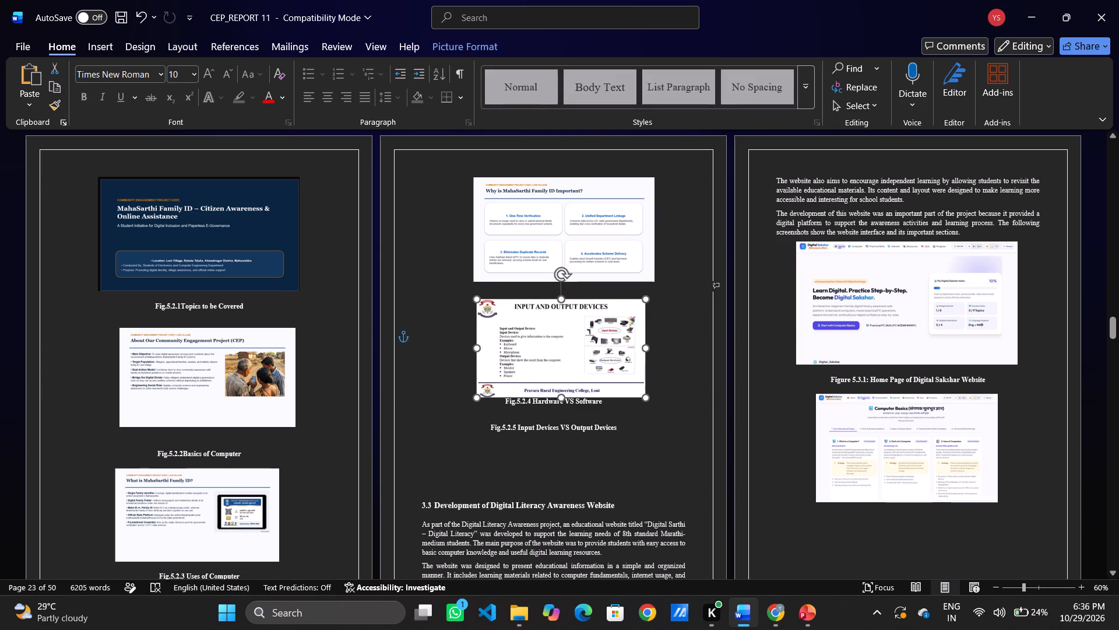
drag(646, 299, 642, 307)
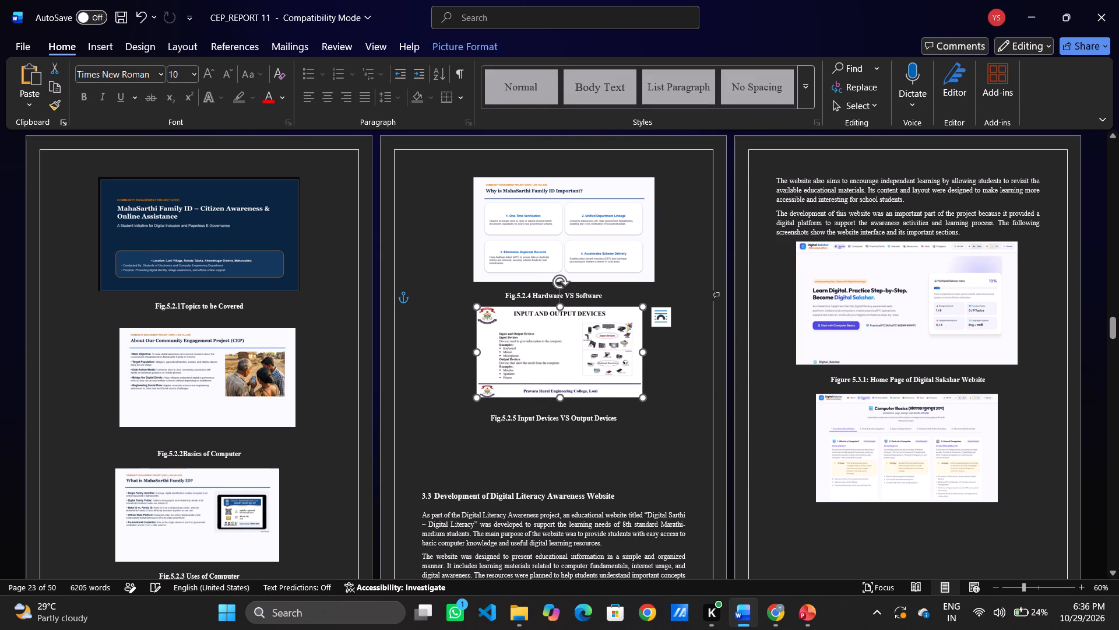
click(562, 358)
Add one blank line after the Fig.5.2.4 caption and one between the caption and the picture above it.
click(613, 301)
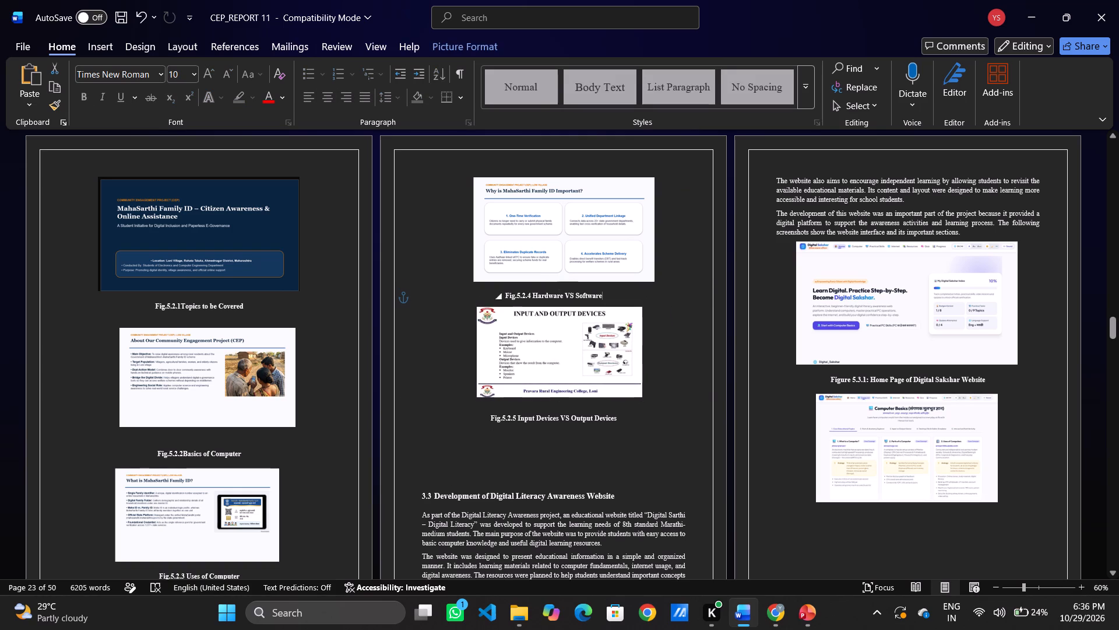
key(Return)
click(606, 289)
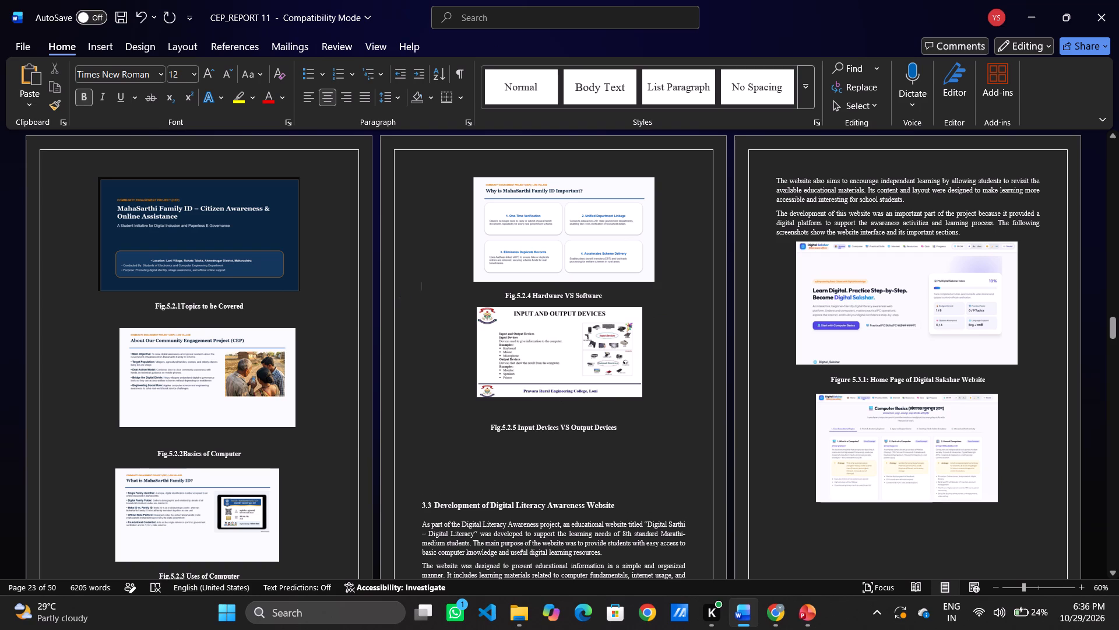
key(Return)
key(Return)
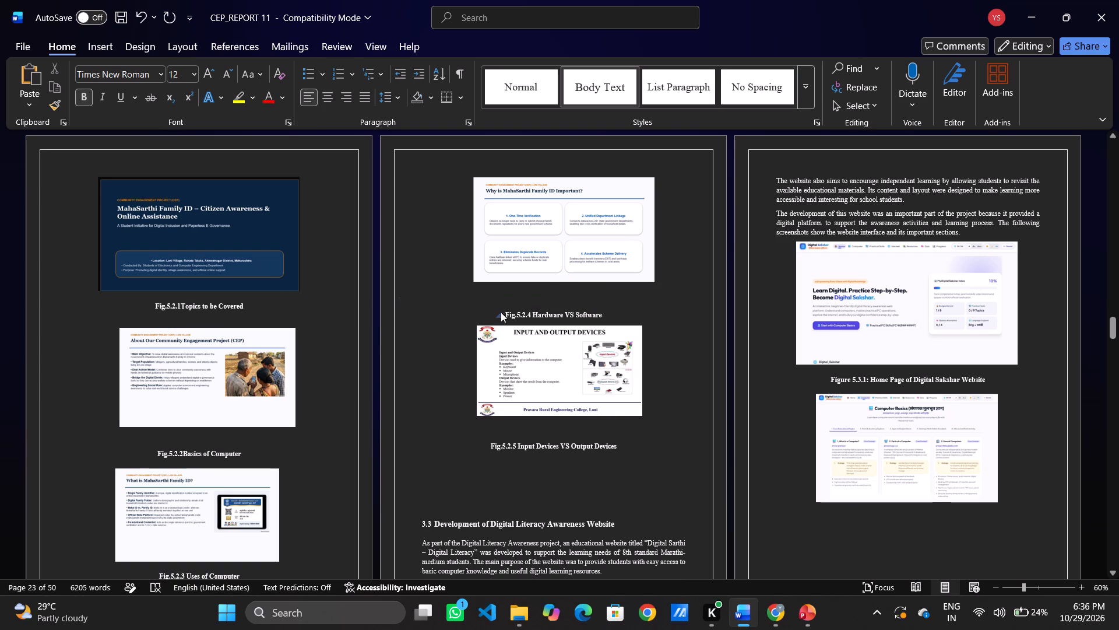
click(488, 308)
key(BackSpace)
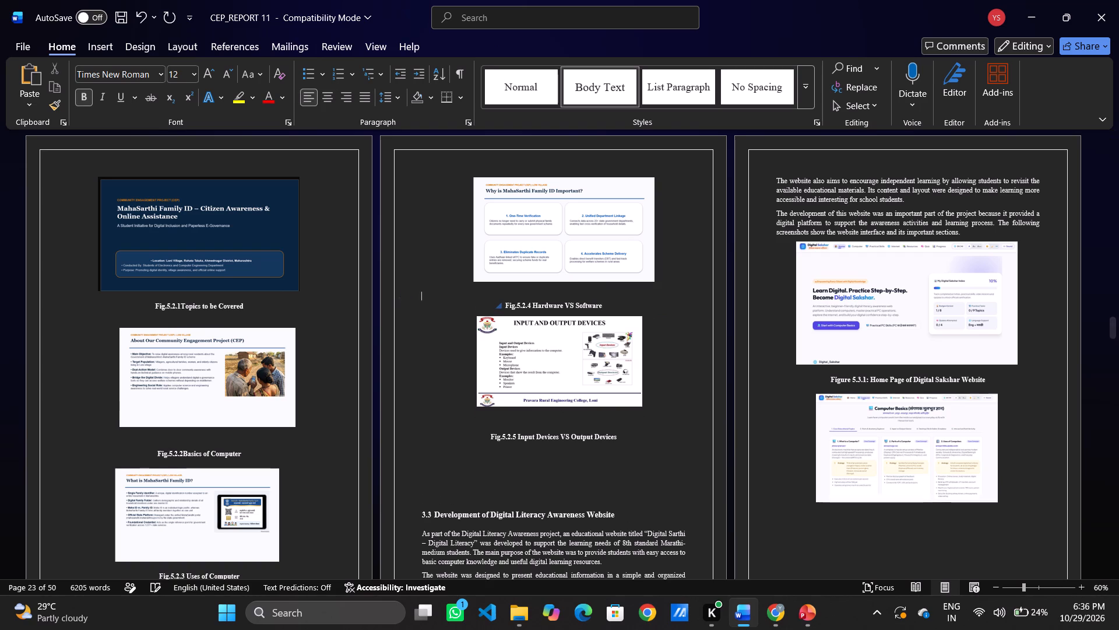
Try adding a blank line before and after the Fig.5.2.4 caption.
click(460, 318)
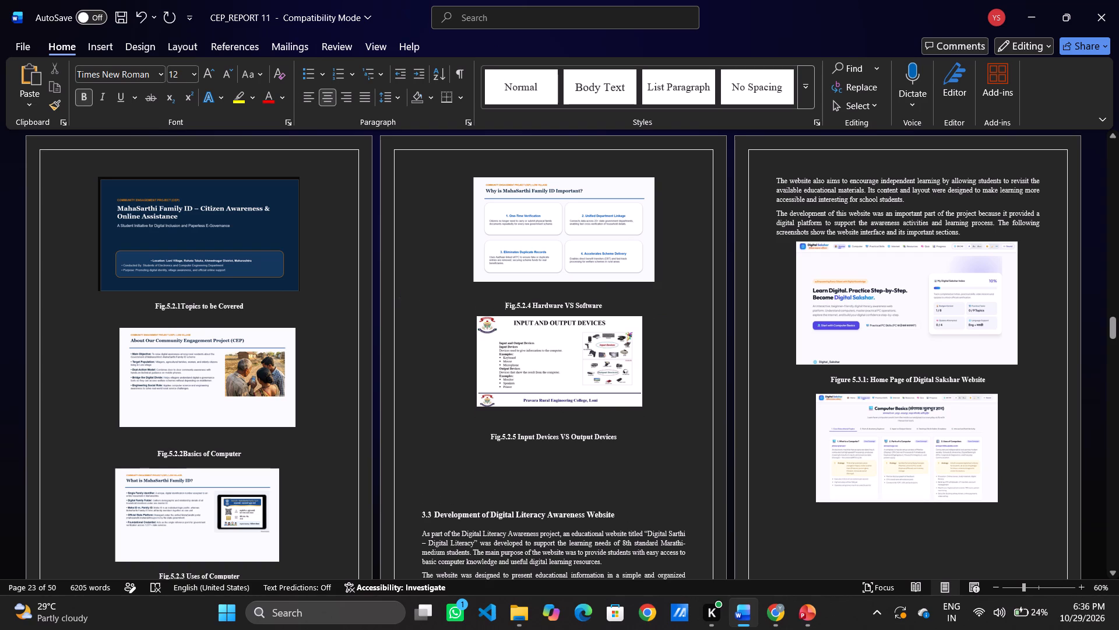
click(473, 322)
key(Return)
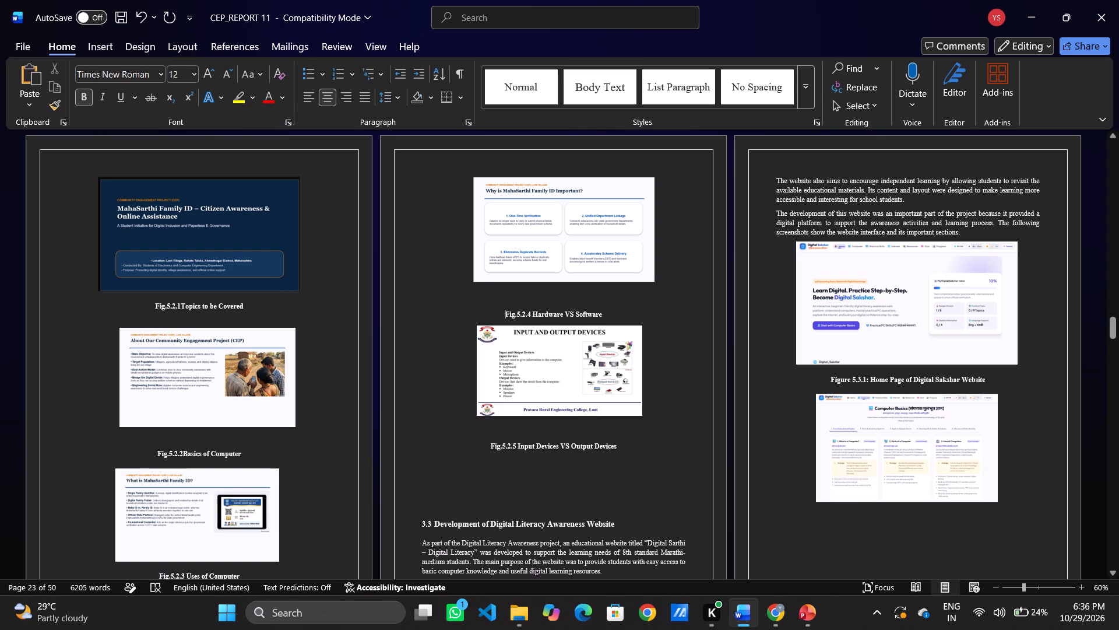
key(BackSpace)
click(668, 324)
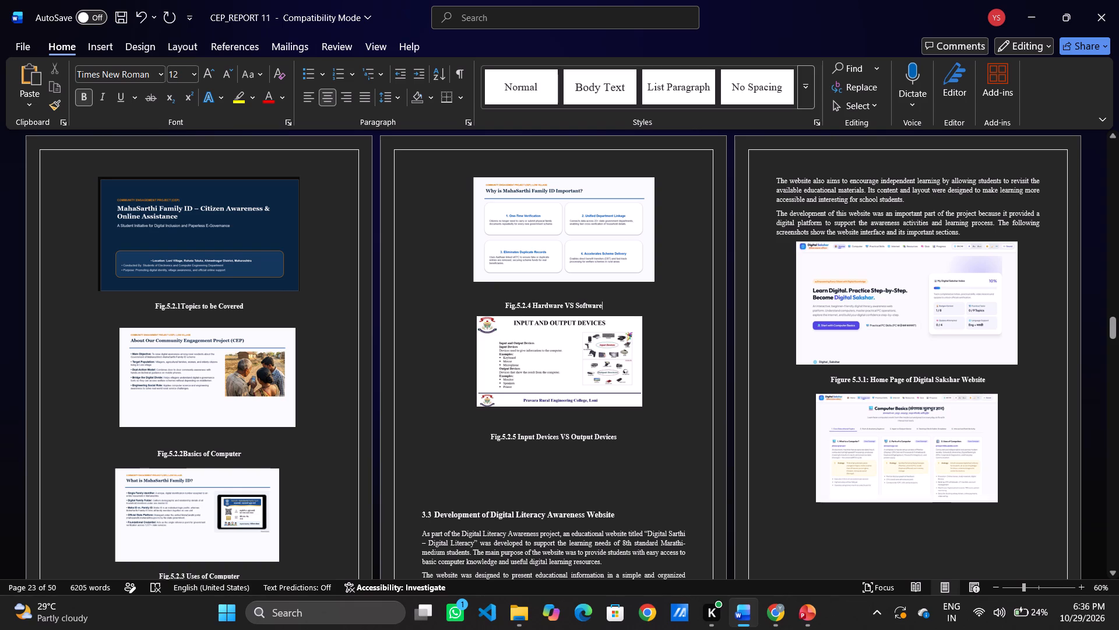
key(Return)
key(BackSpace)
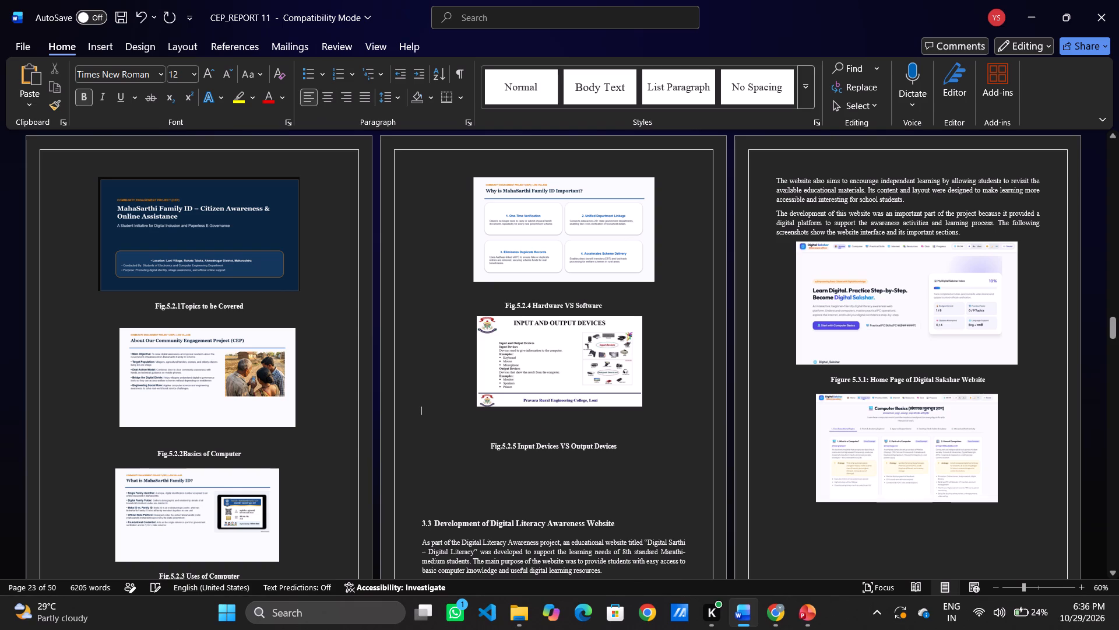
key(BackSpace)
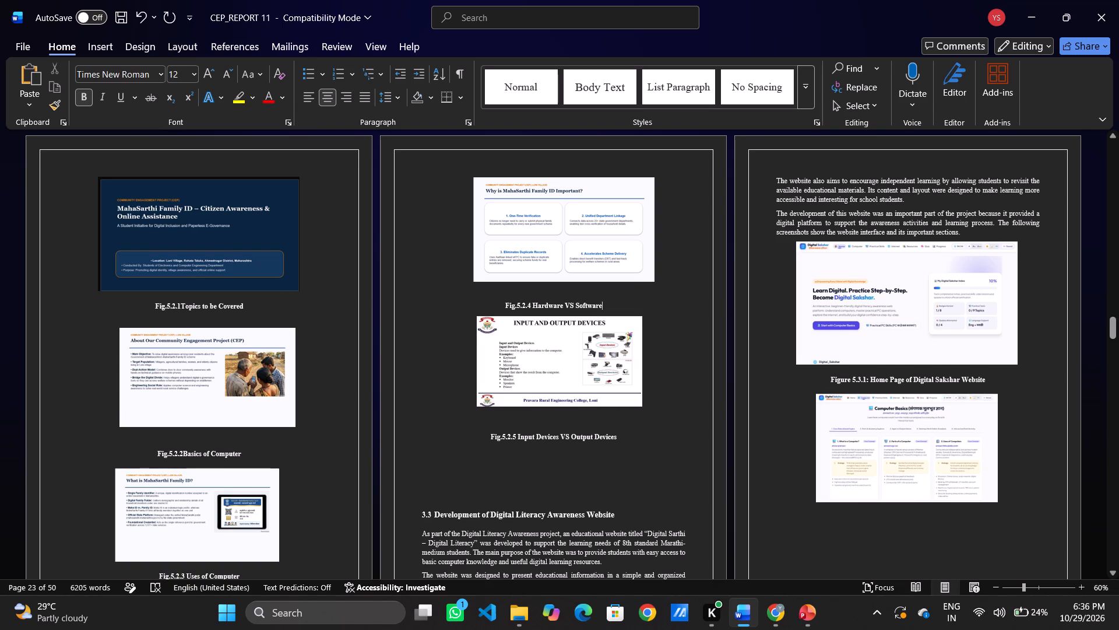
Delete two blank lines above the "3.3 Development of Digital Literacy Awareness Website" heading.
scroll(487, 442, down, 2)
click(483, 448)
key(BackSpace)
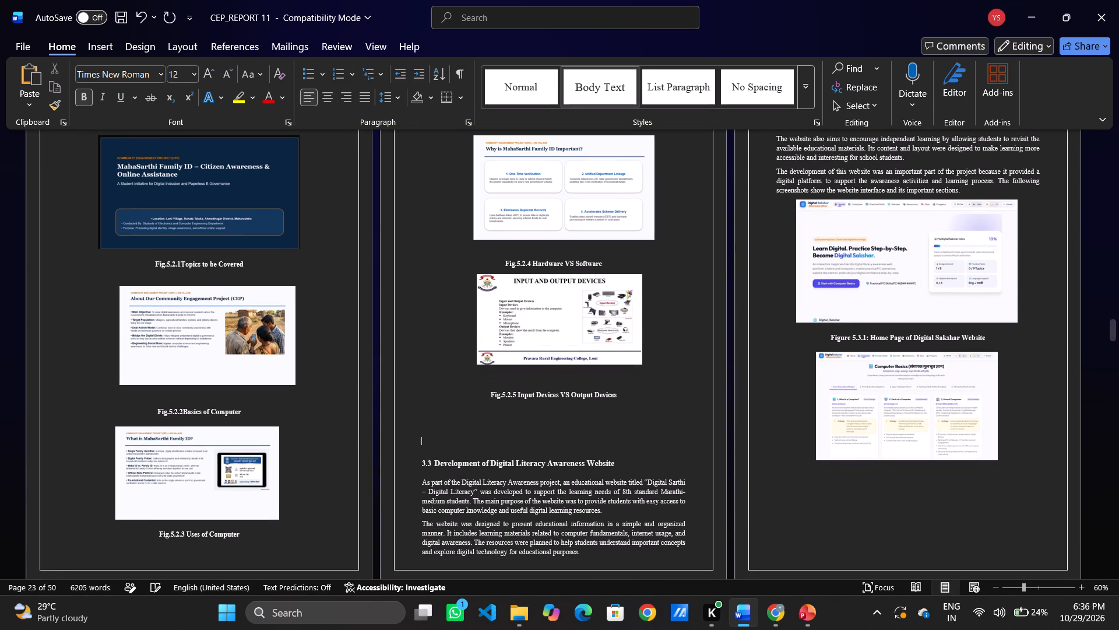
key(BackSpace)
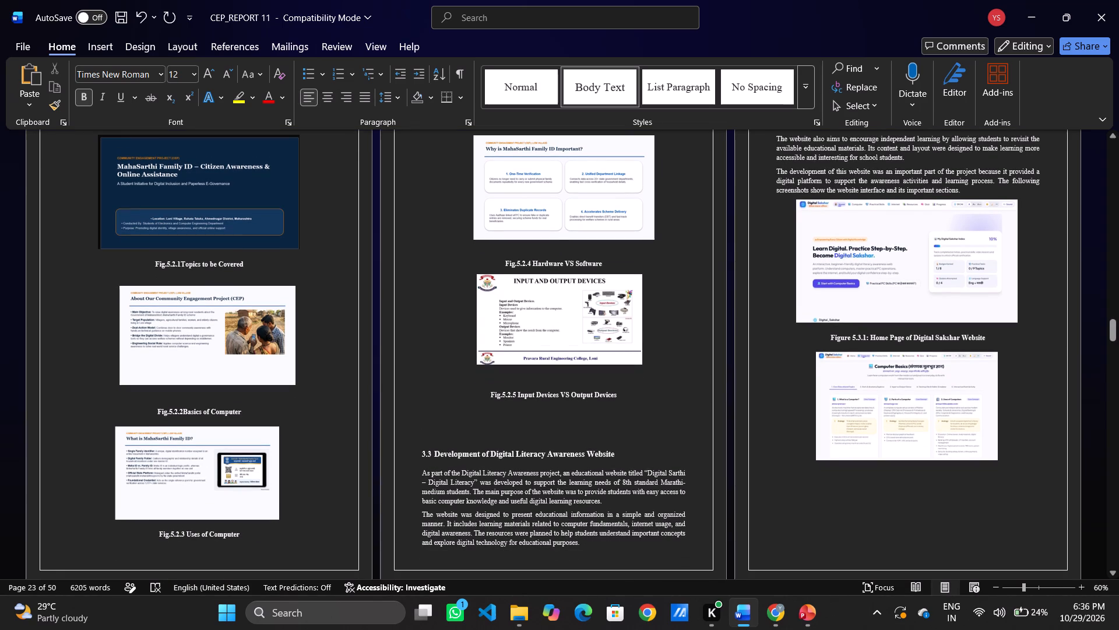
click(513, 340)
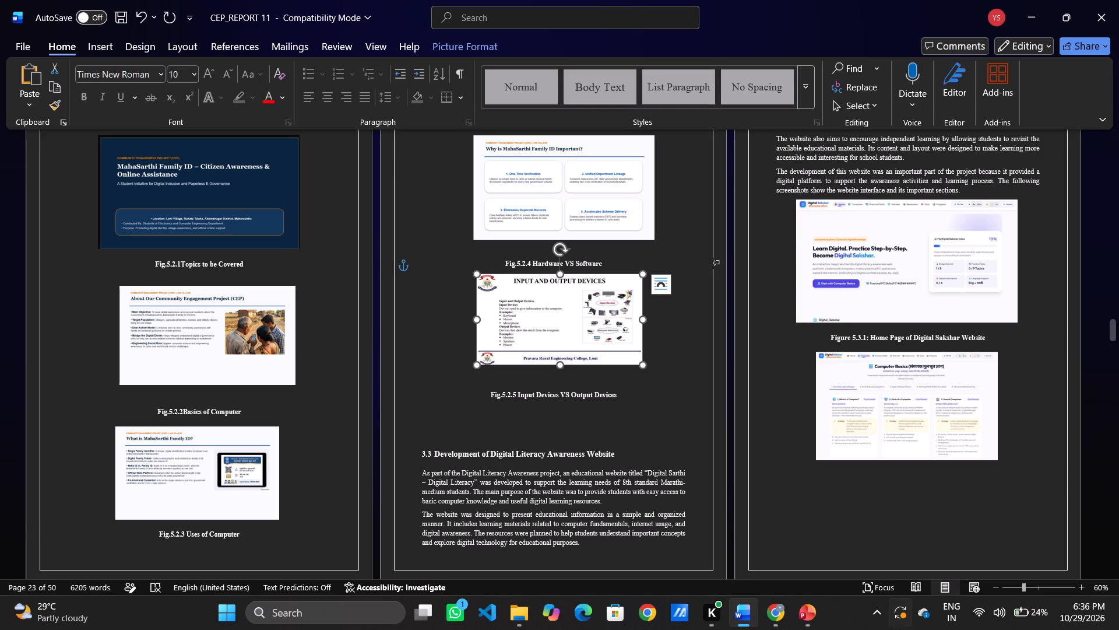
click(808, 622)
click(63, 457)
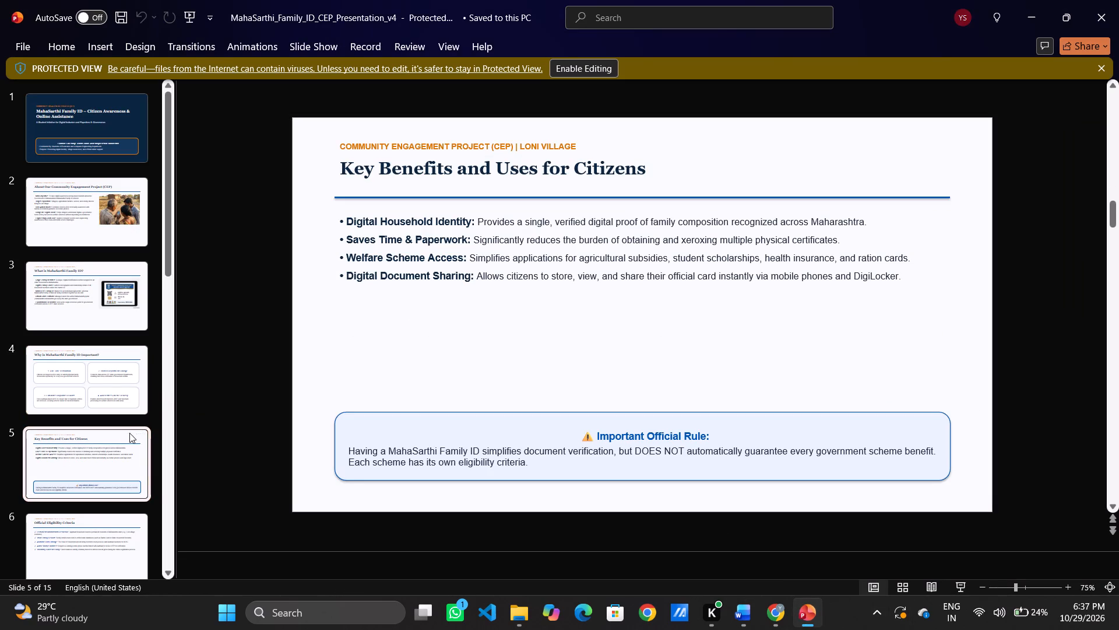
click(88, 524)
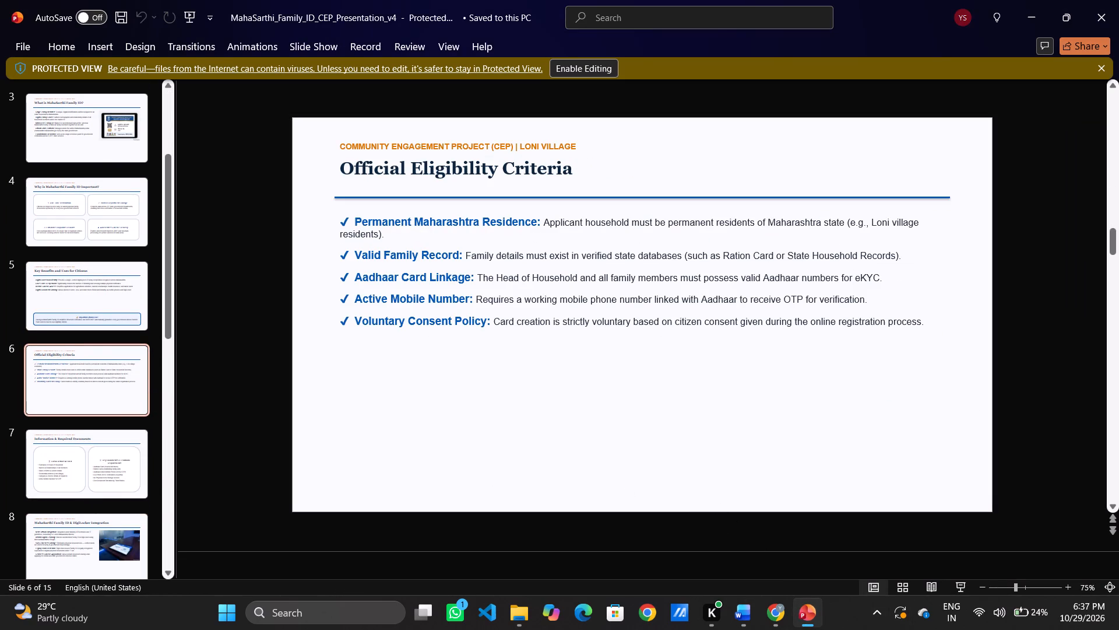
click(101, 447)
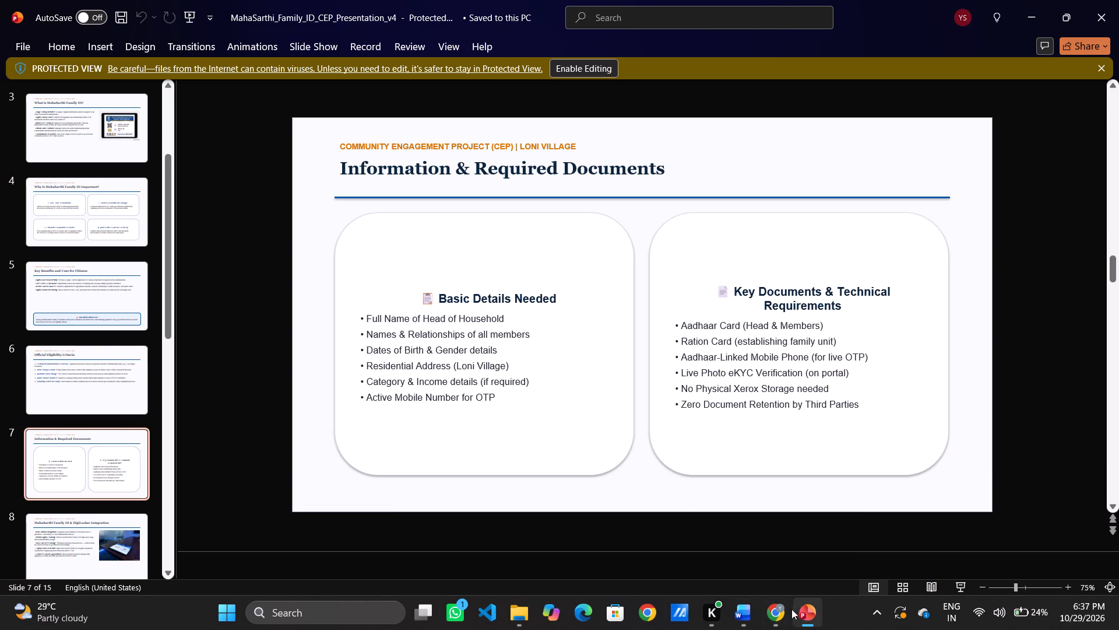
click(746, 613)
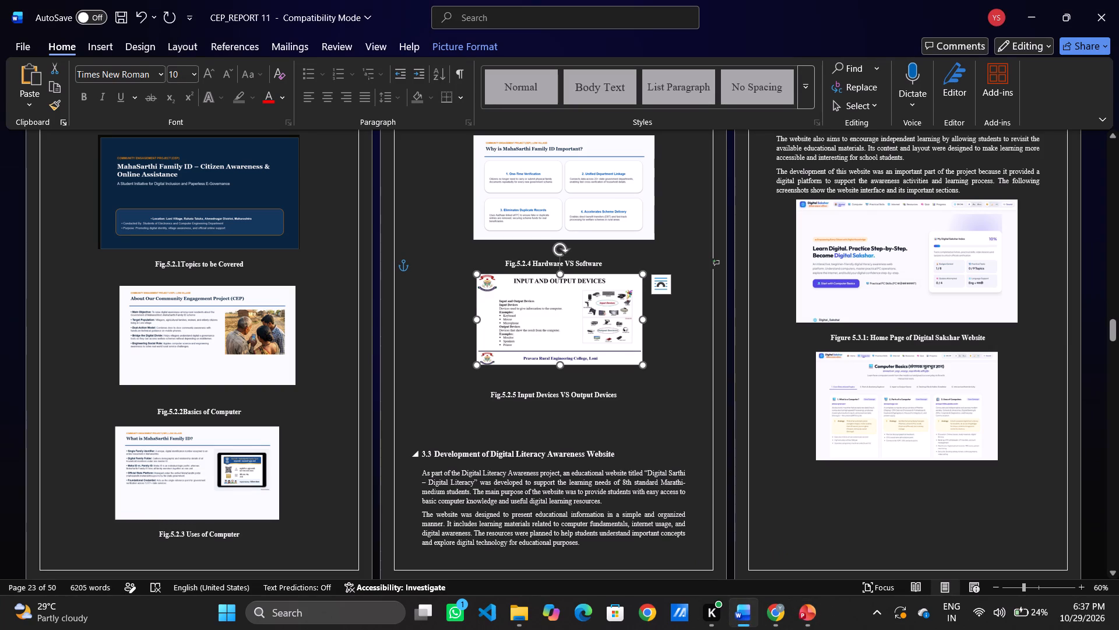
right_click(555, 315)
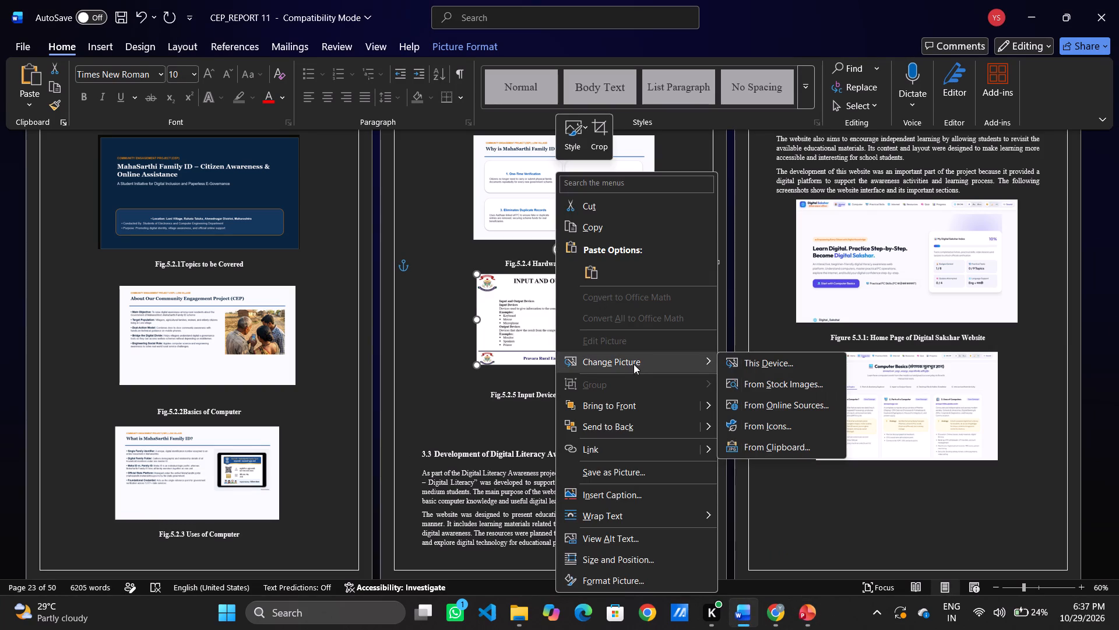
click(634, 364)
click(741, 362)
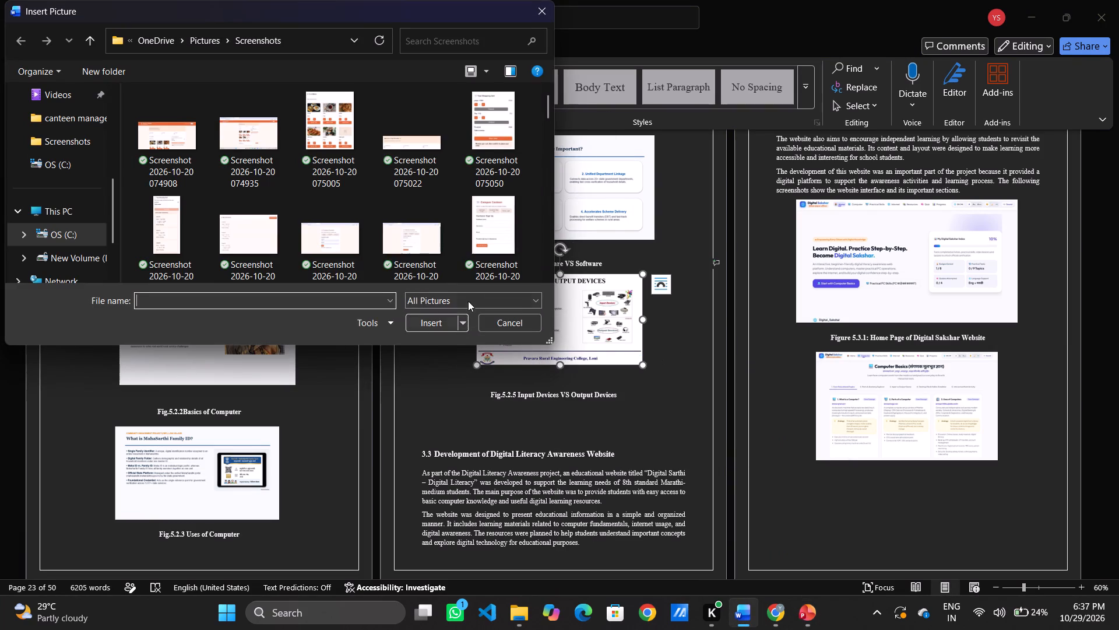
scroll(481, 223, down, 17)
scroll(474, 226, down, 4)
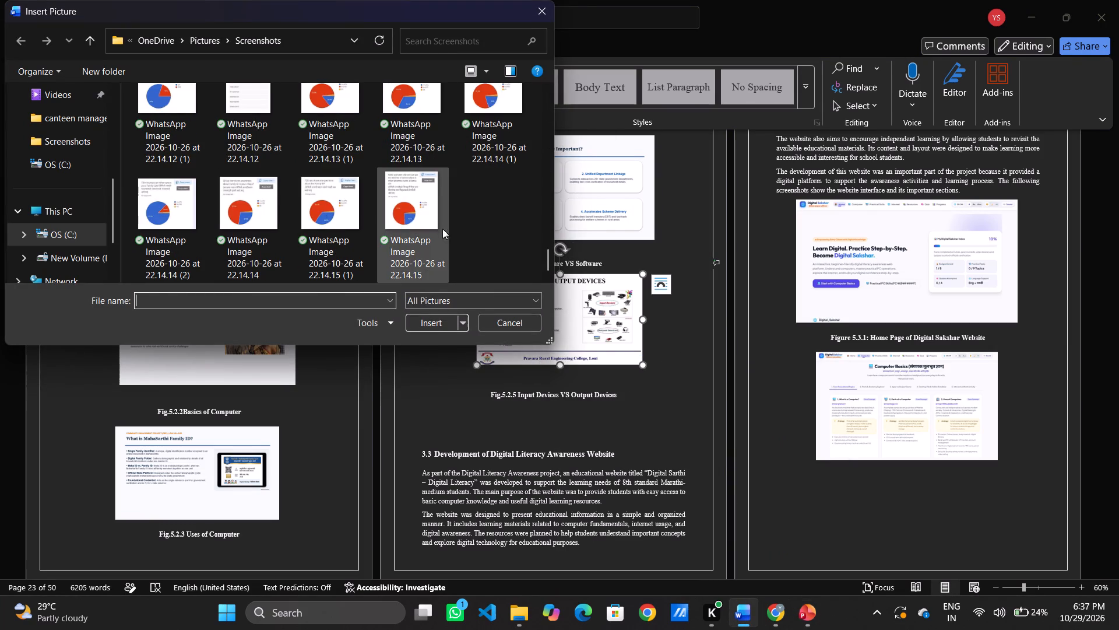
scroll(426, 222, down, 4)
scroll(421, 222, up, 3)
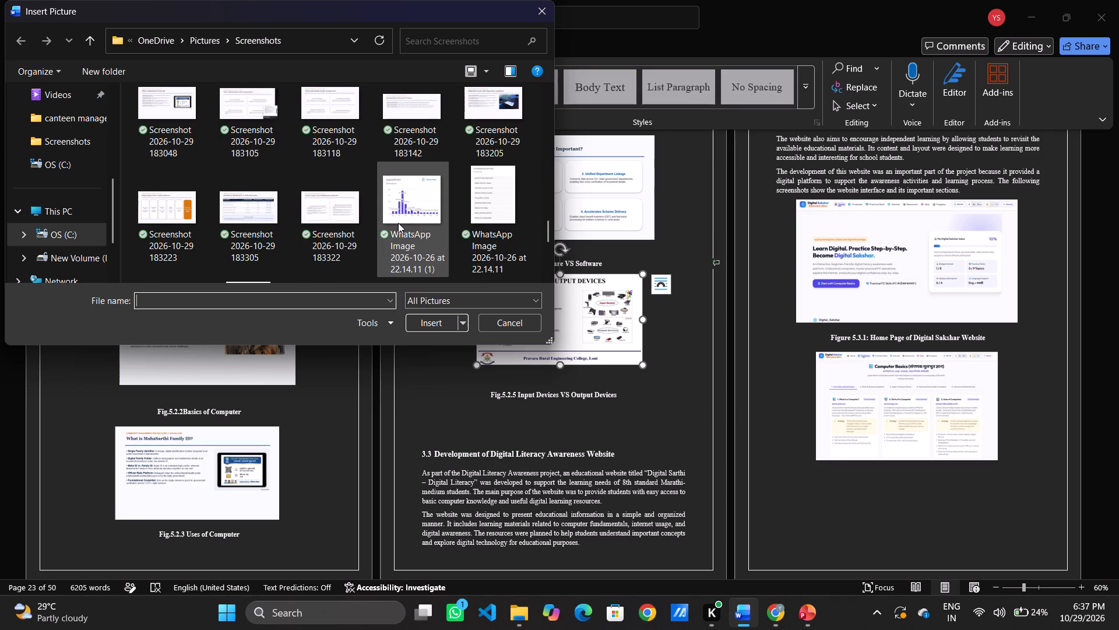
click(349, 211)
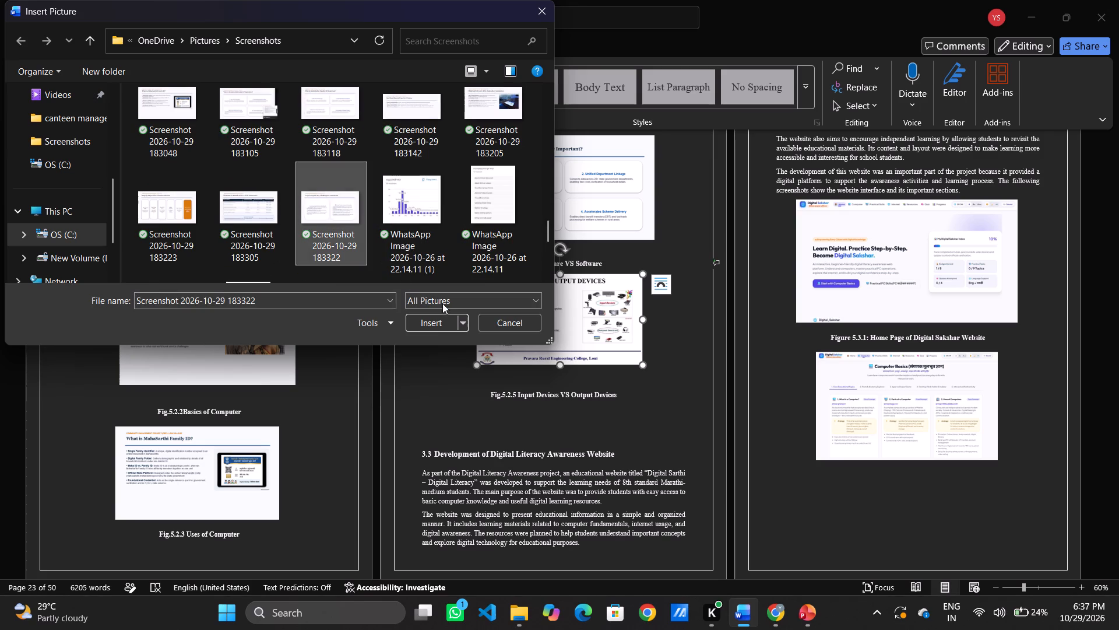
click(436, 318)
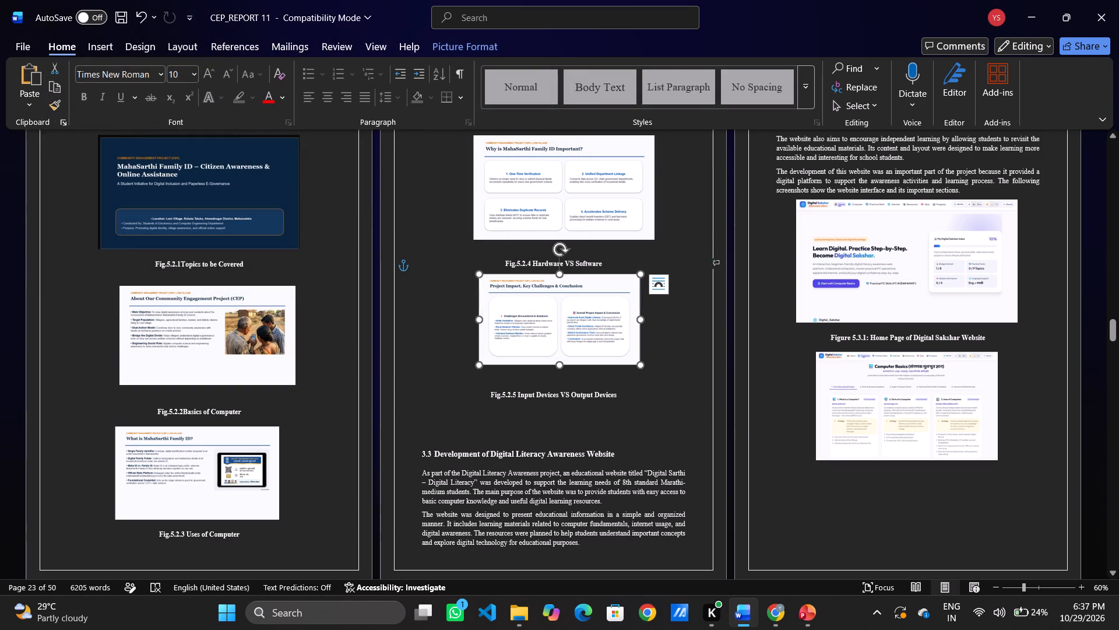
Move the "Project Impact, Key Challenges & Conclusion" picture between the Fig.5.2.4 and Fig.5.2.5 captions and enlarge it to match the picture above.
drag(609, 311, 603, 331)
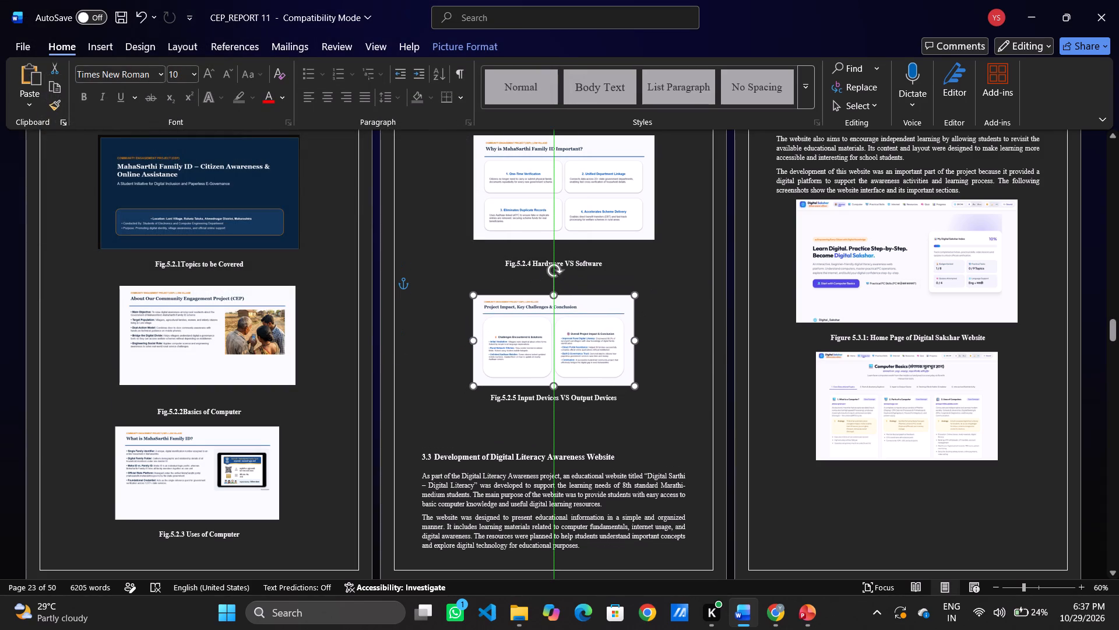
drag(603, 331, 605, 343)
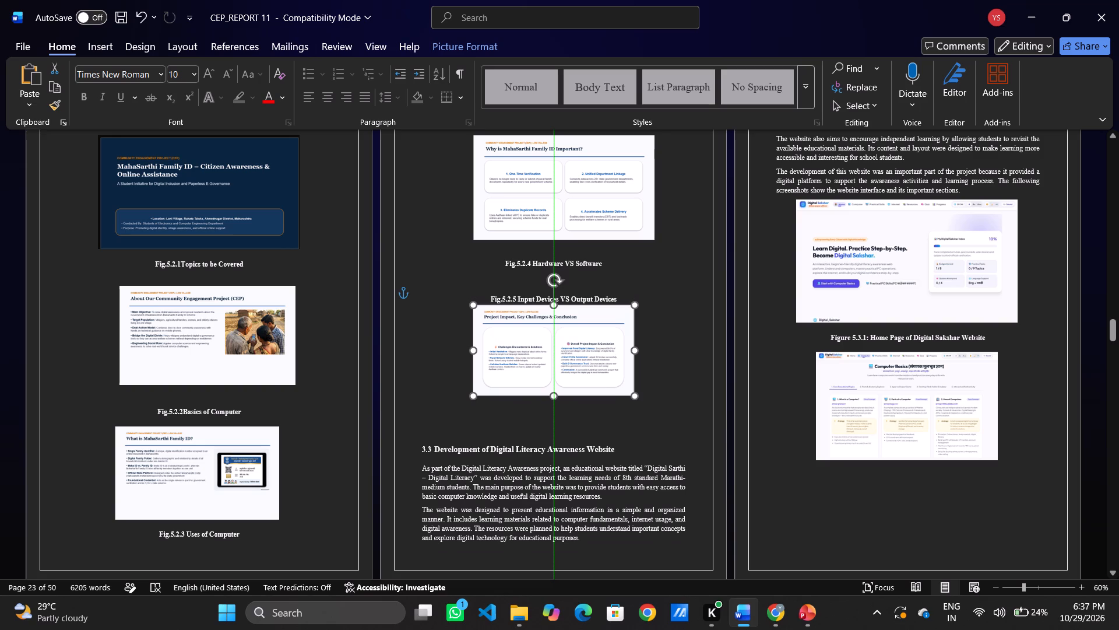
drag(605, 343, 605, 341)
drag(633, 301, 654, 286)
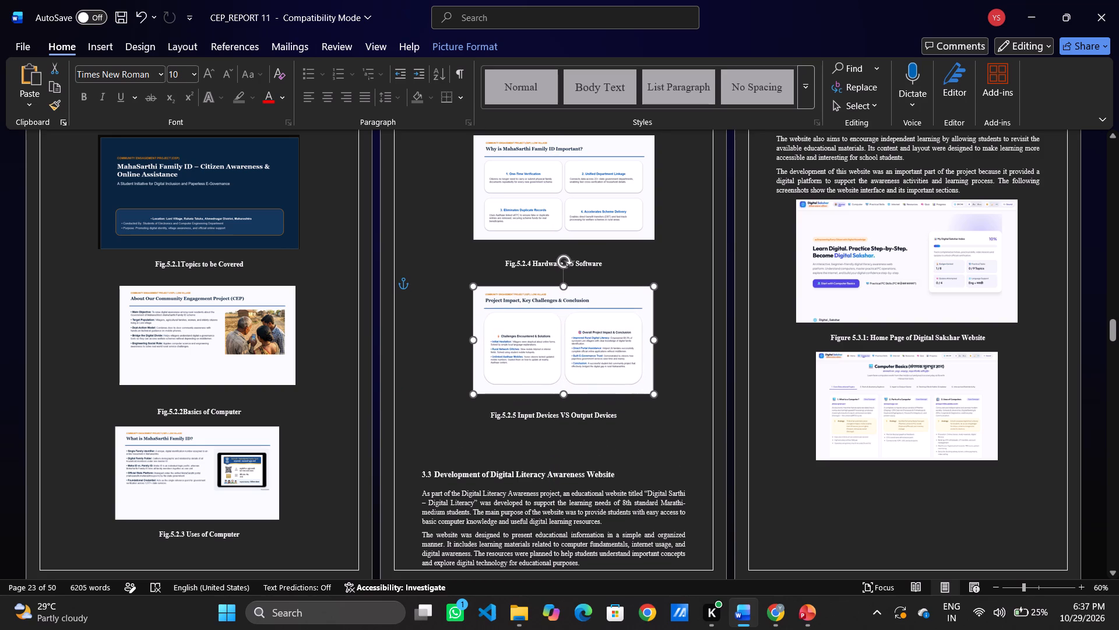
drag(654, 286, 654, 285)
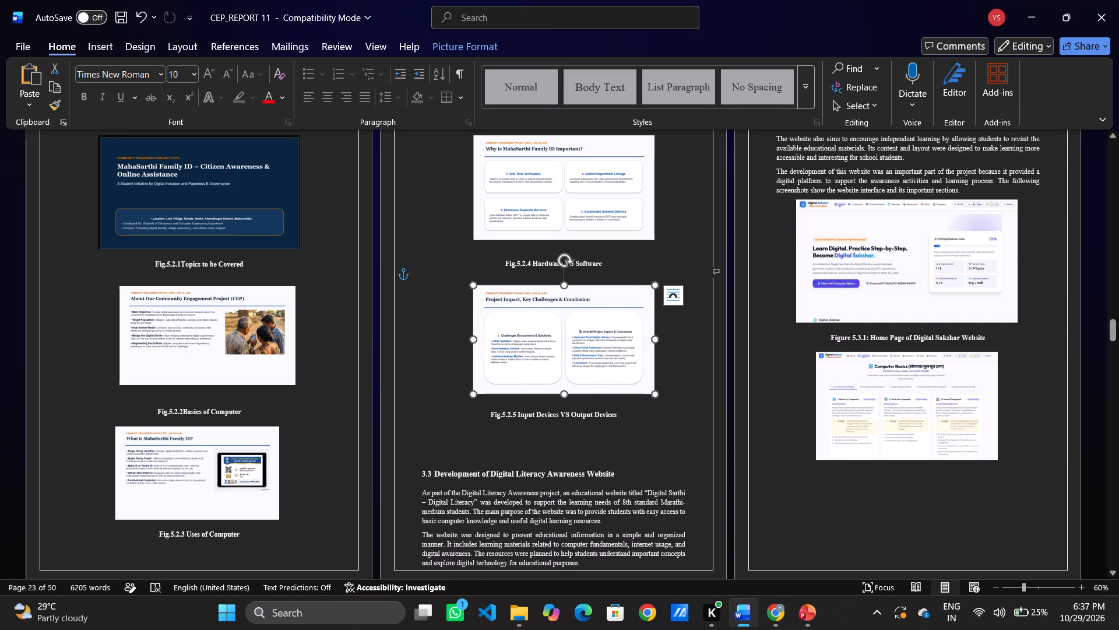
Delete two blank lines between the Fig.5.2.5 caption and the 3.3 heading.
click(486, 440)
key(BackSpace)
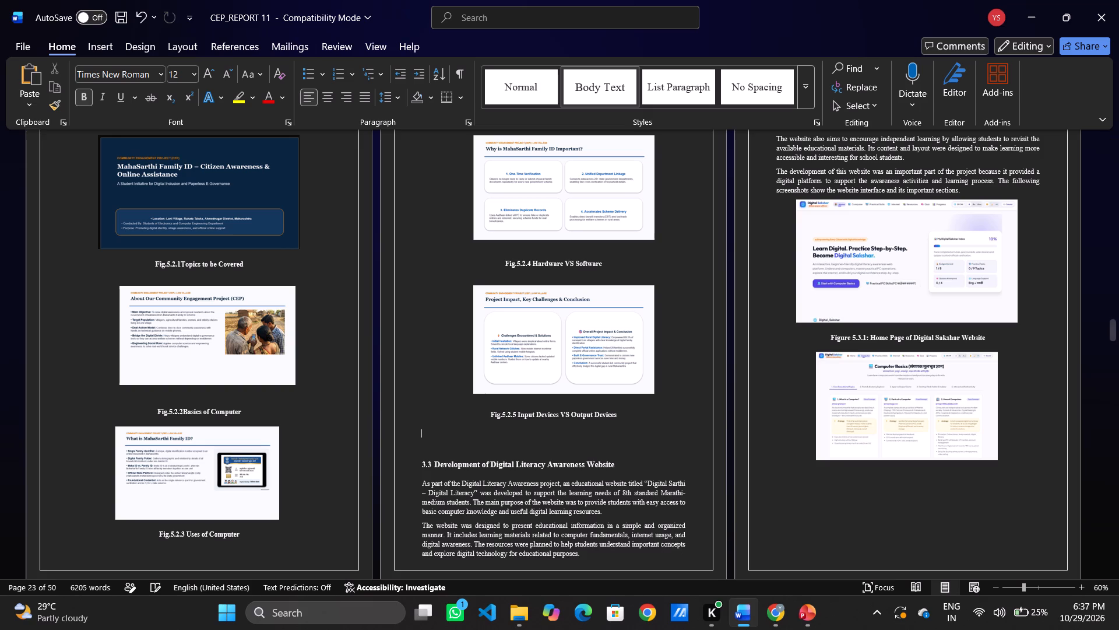
key(BackSpace)
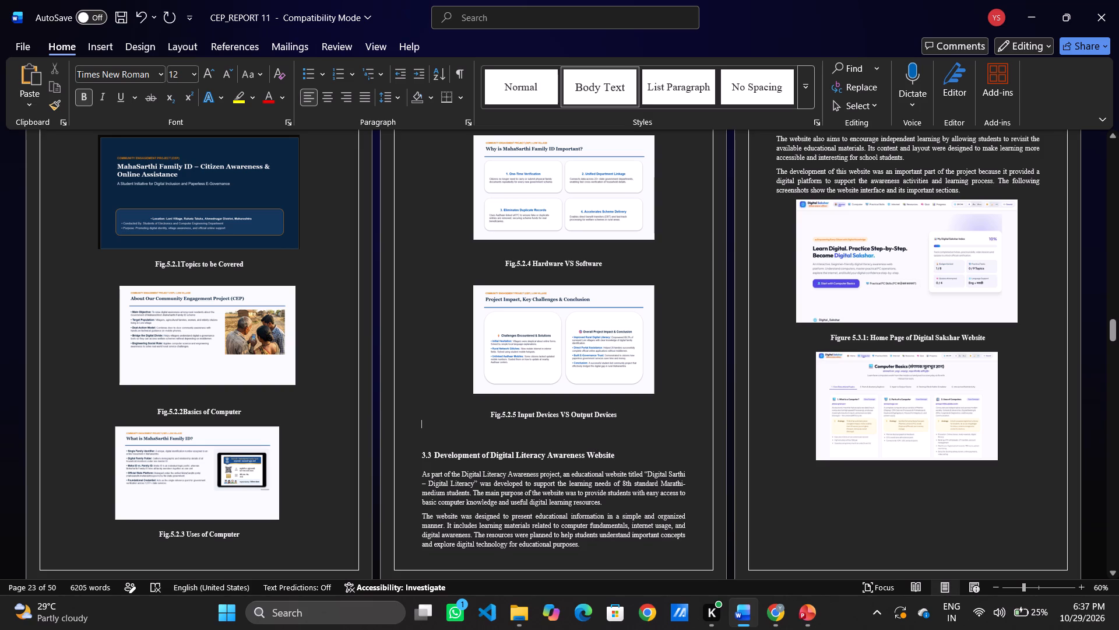
Review the pages after Fig.5.2.5, from section 3.3 and its website screenshots through section 3.4 on awareness activities.
scroll(621, 334, down, 1)
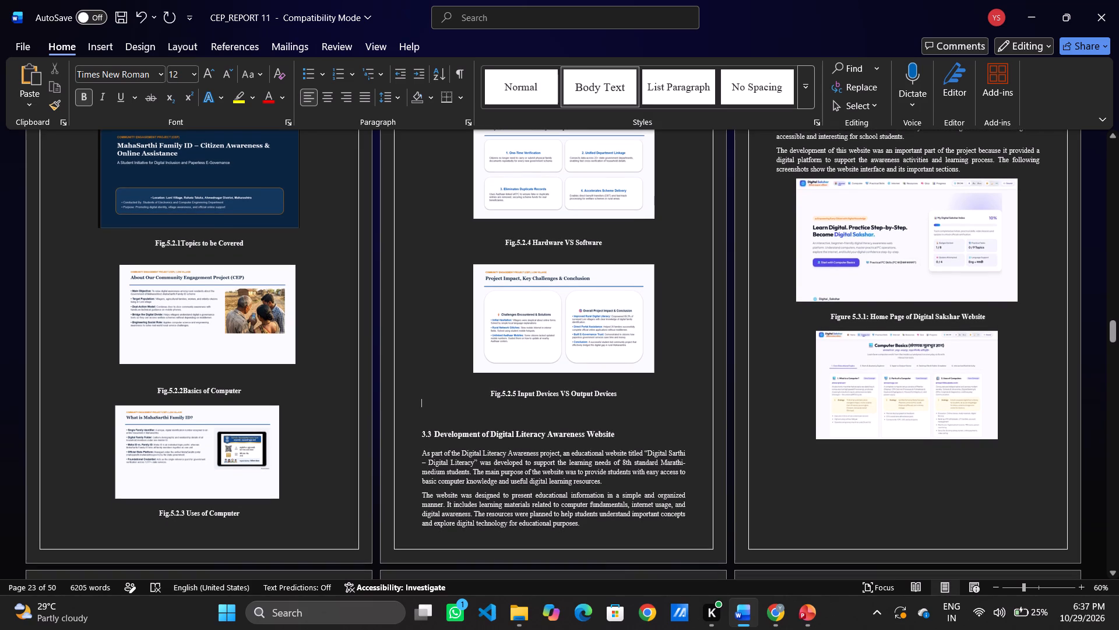
scroll(601, 321, down, 1)
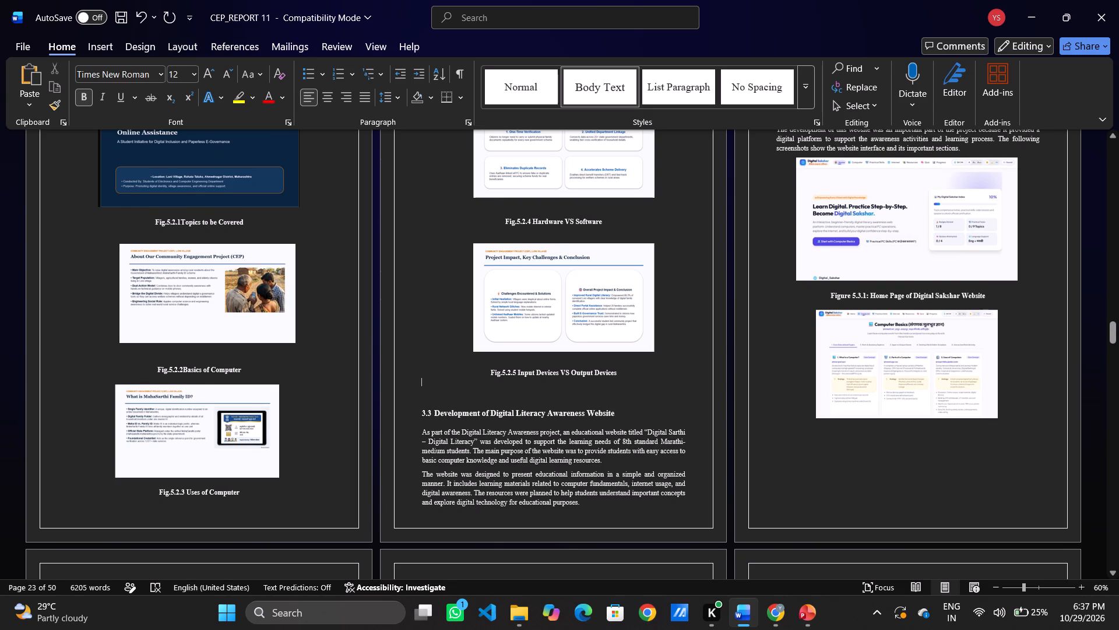
scroll(596, 318, down, 8)
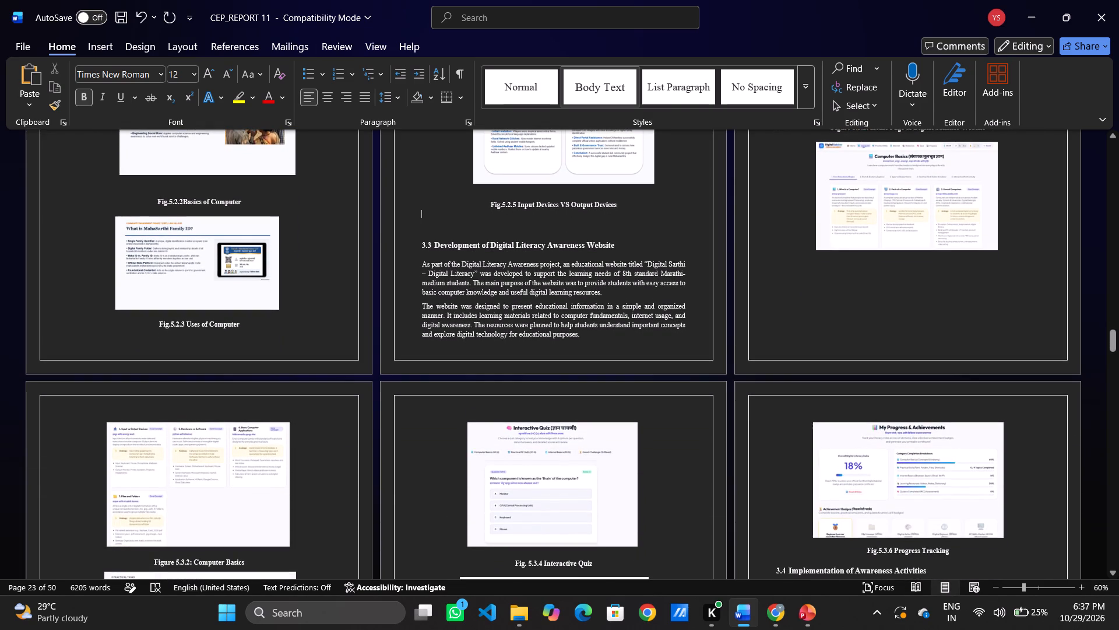
scroll(596, 318, down, 7)
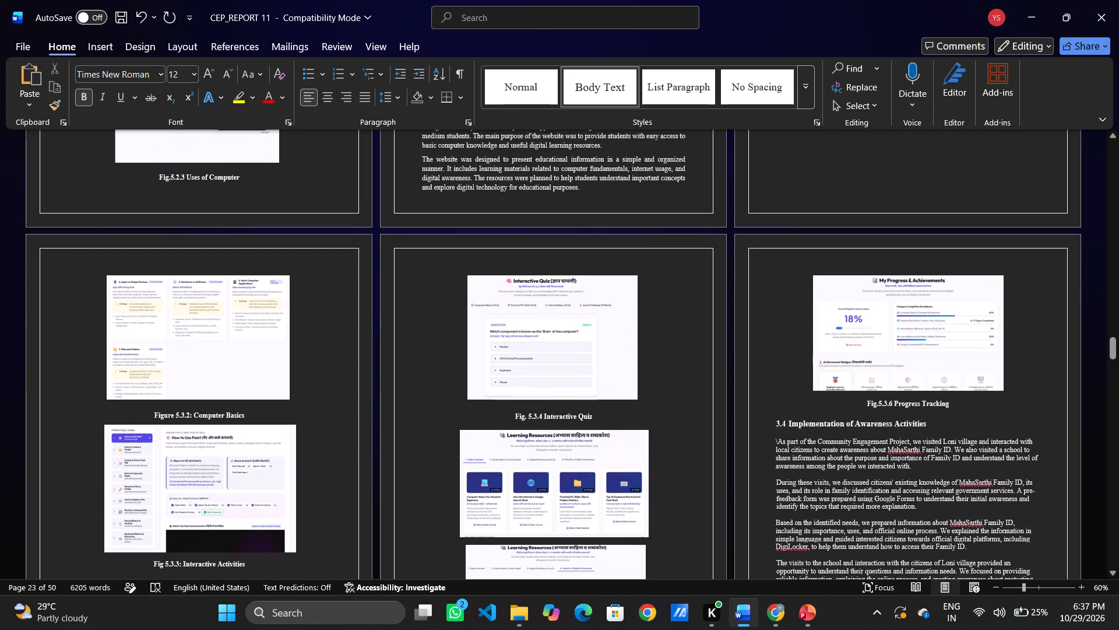
scroll(596, 318, down, 4)
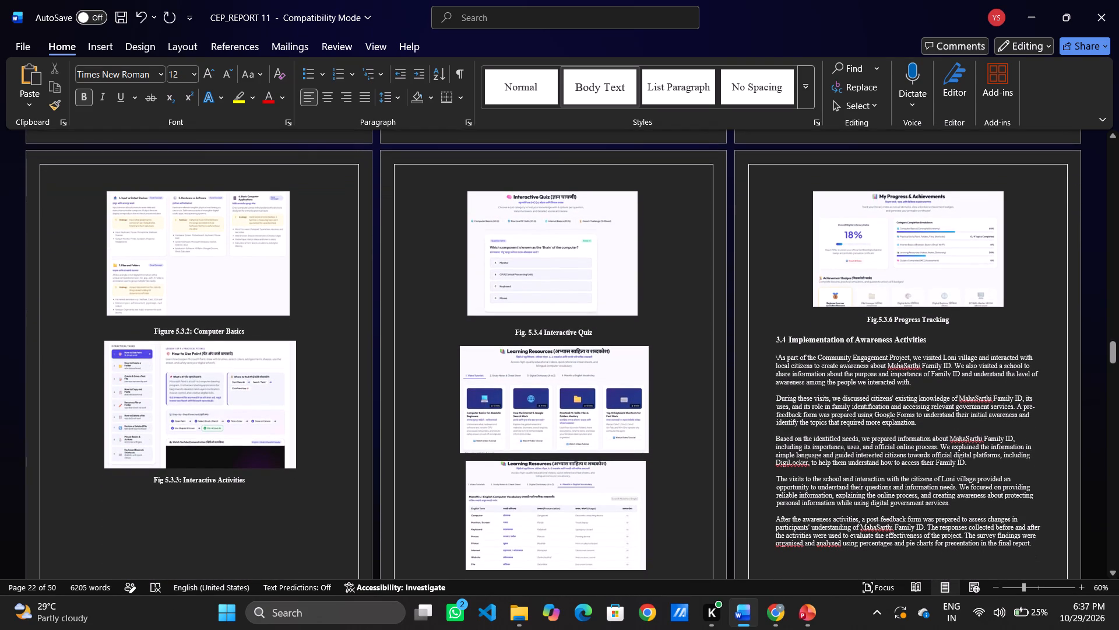
scroll(596, 318, down, 3)
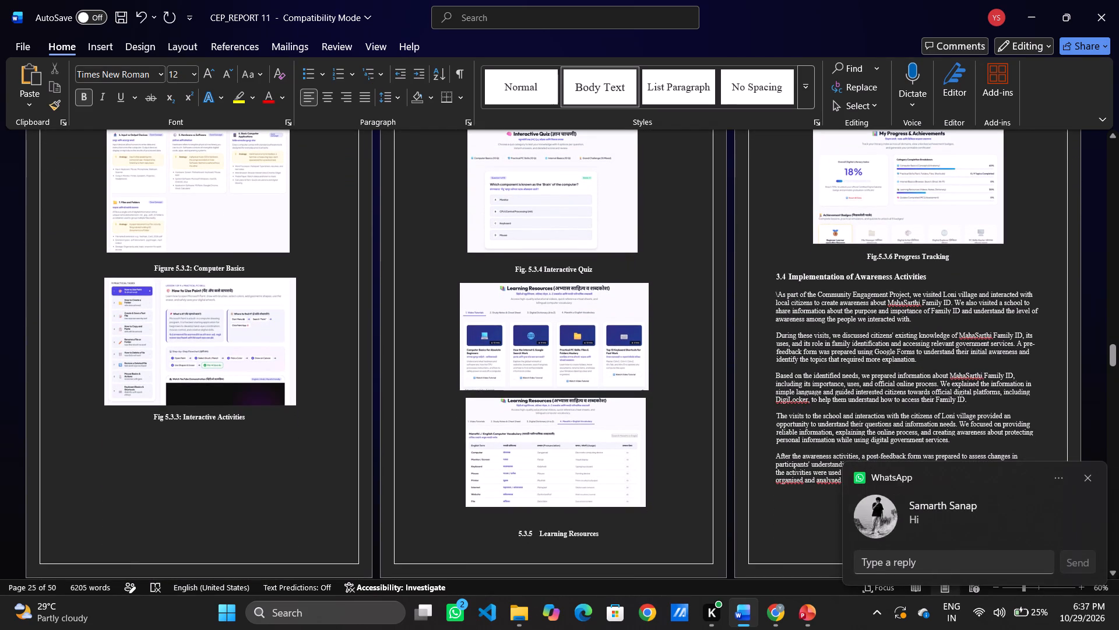
Copy the "Development of Digital Literacy Awareness Website" heading text and the two paragraphs below it, then switch to Chrome.
scroll(557, 289, up, 16)
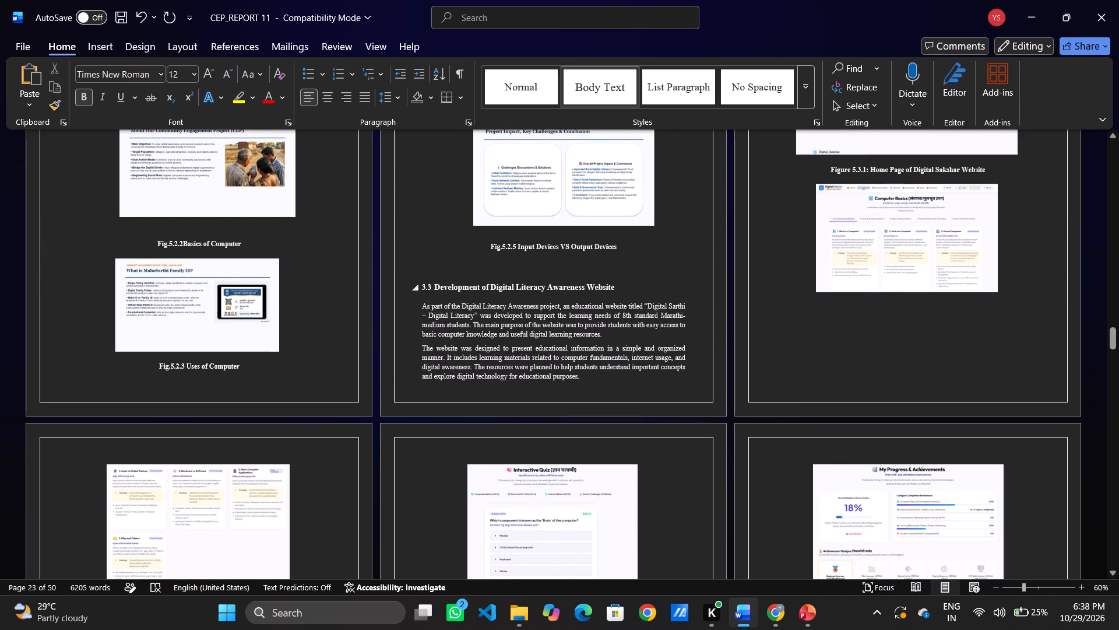
drag(421, 286, 588, 384)
key(ctrl+c)
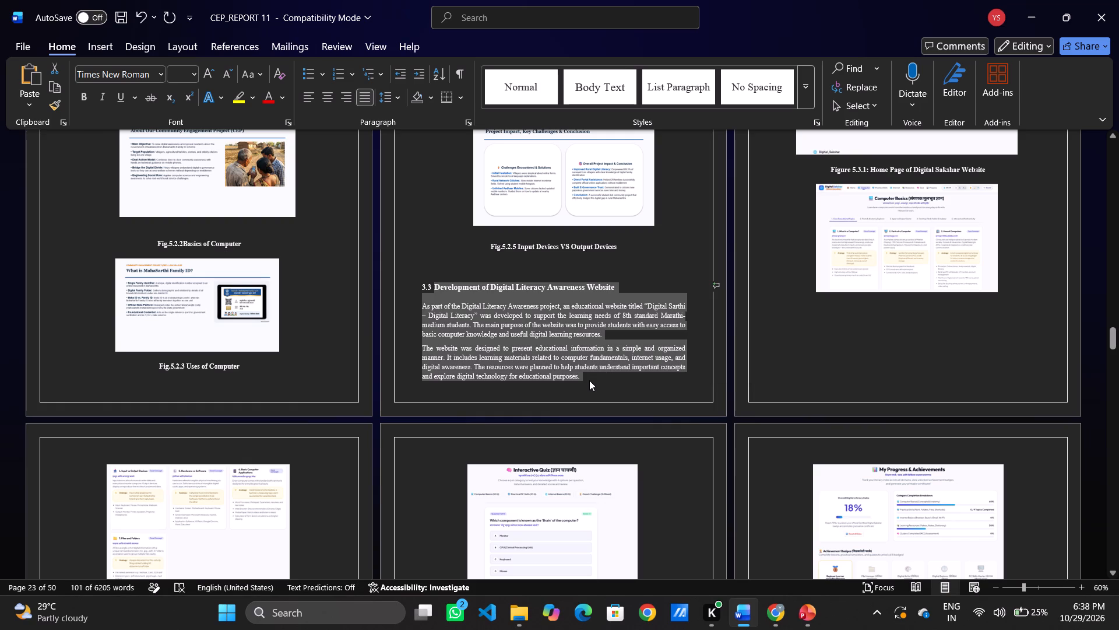
click(774, 609)
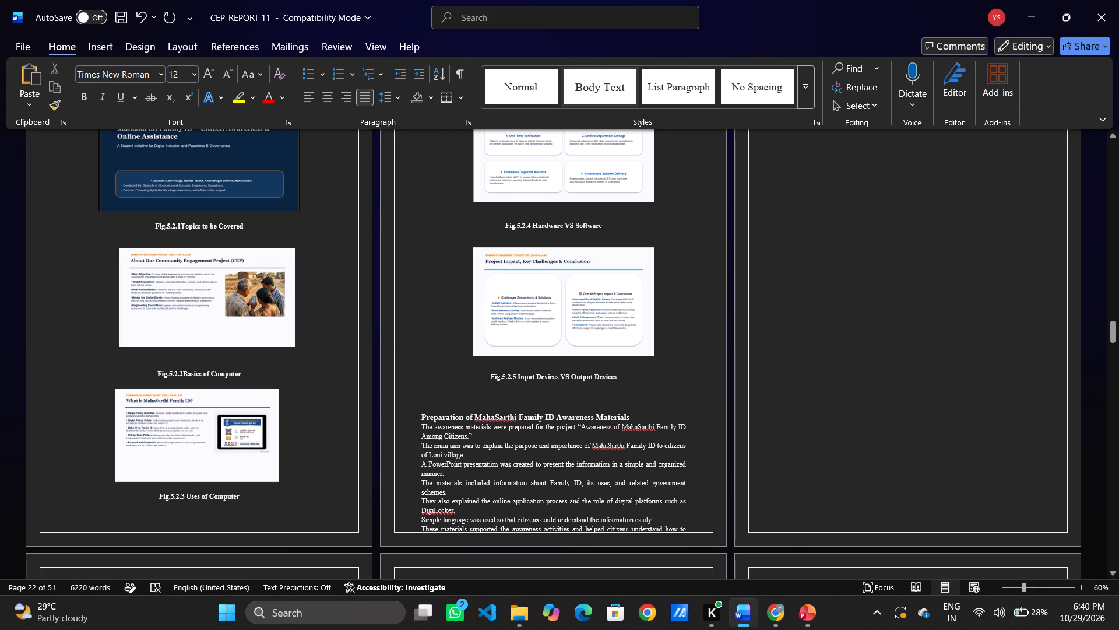
key(ctrl+z)
key(ctrl+z)
key(ctrl+z)
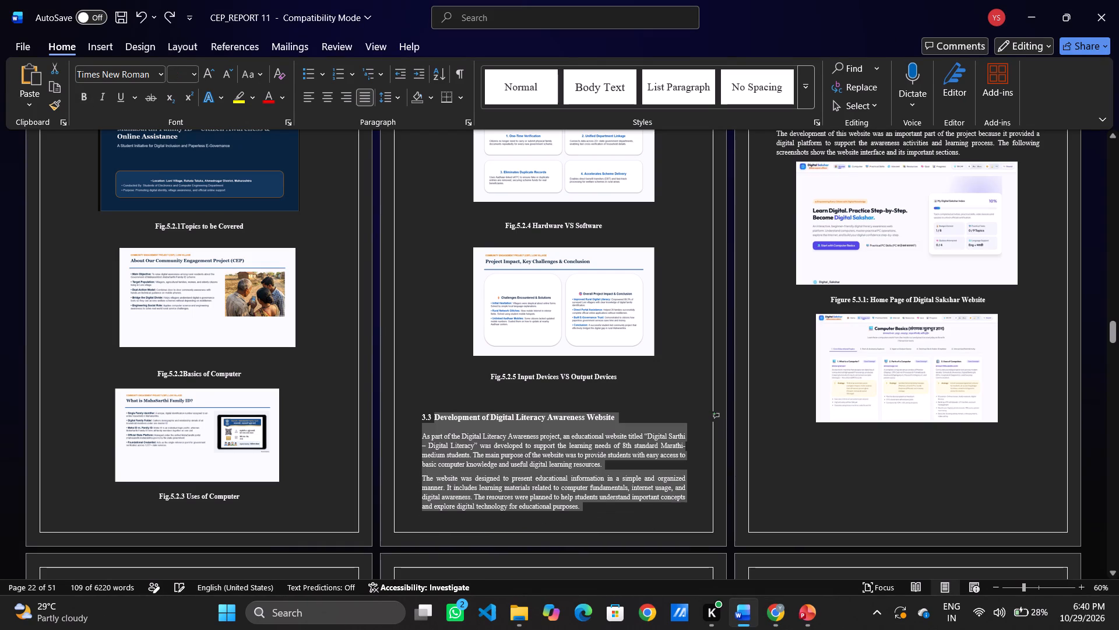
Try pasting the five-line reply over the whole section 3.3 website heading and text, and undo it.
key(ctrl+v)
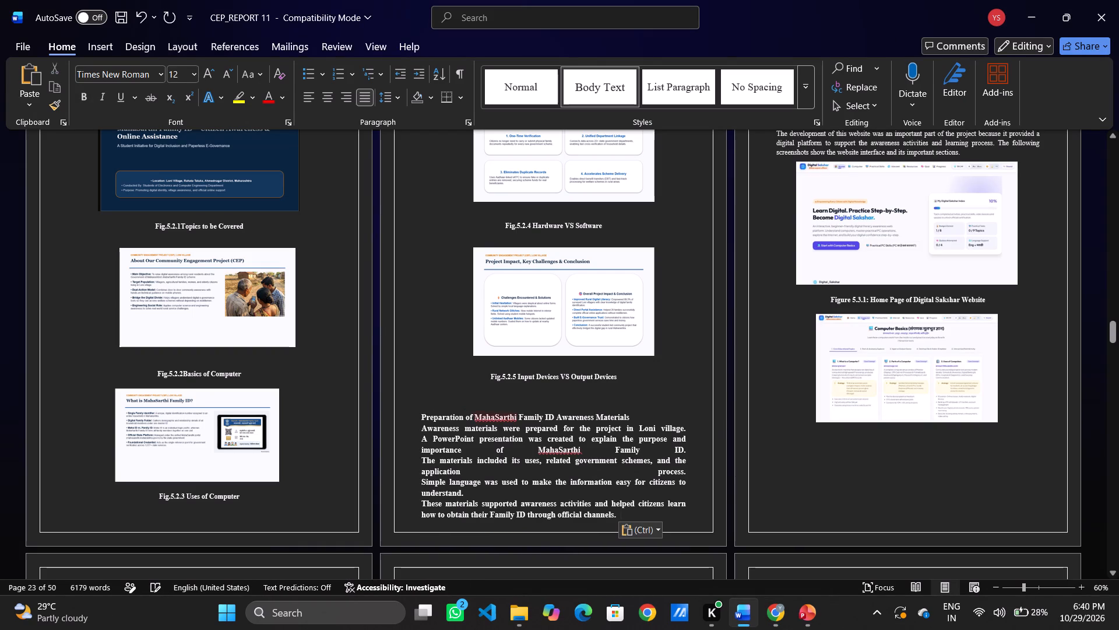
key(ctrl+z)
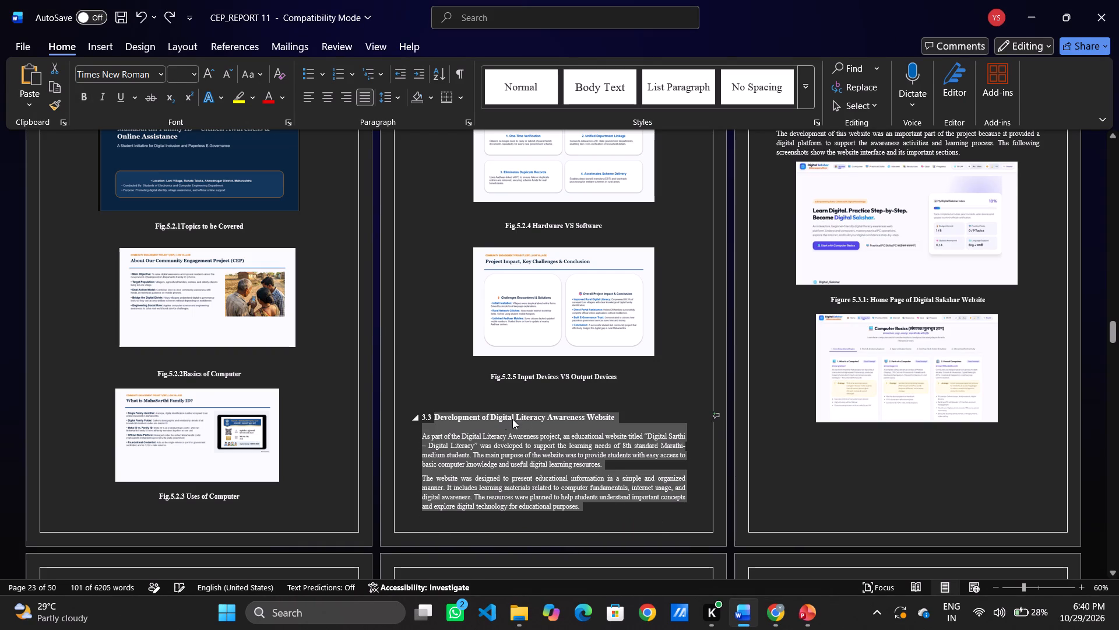
Paste the five-line reply over only the two body paragraphs below the heading "3.3 Development of Digital Literacy Awareness Website".
click(574, 398)
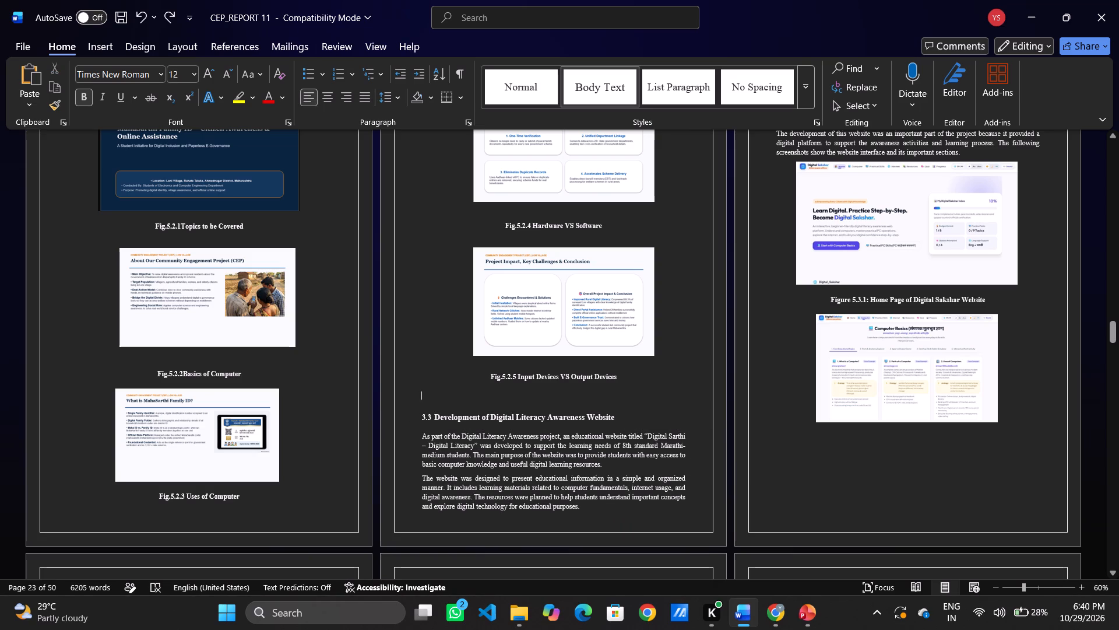
drag(418, 436, 593, 512)
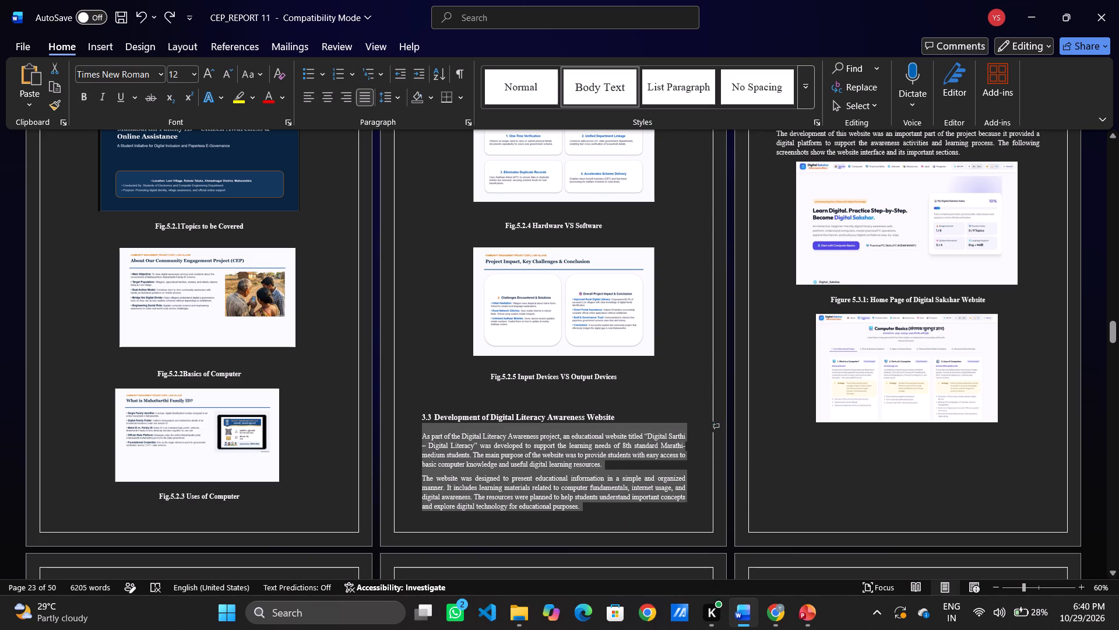
key(ctrl+v)
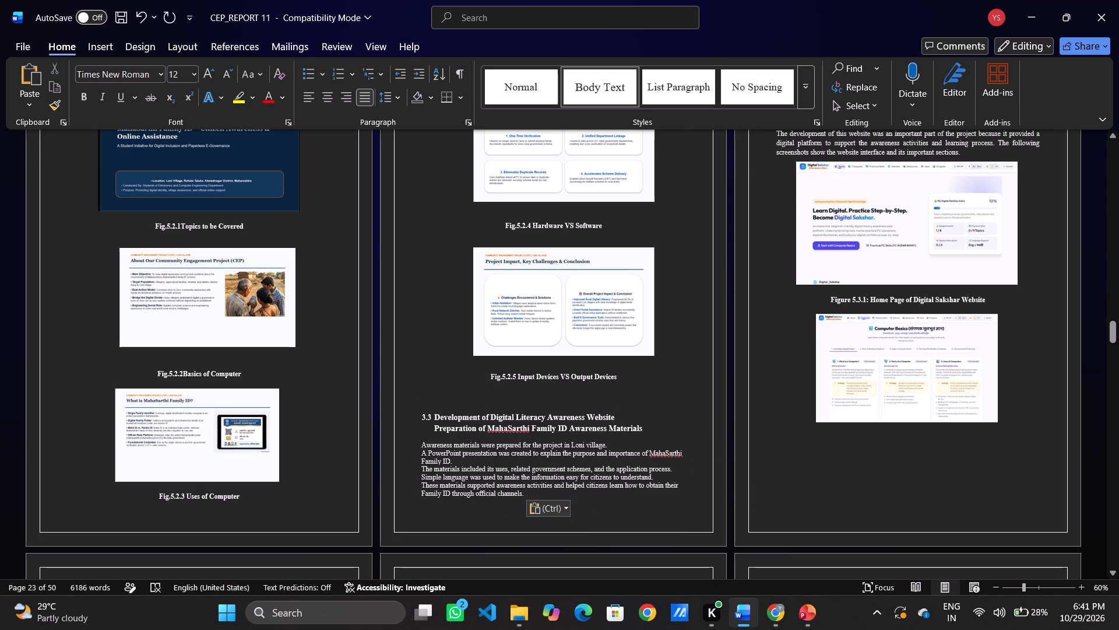
Replace the old 3.3 website heading with a copy of "Preparation of MahaSarthi Family ID Awareness Materials" and delete the duplicate heading line.
drag(434, 426, 638, 432)
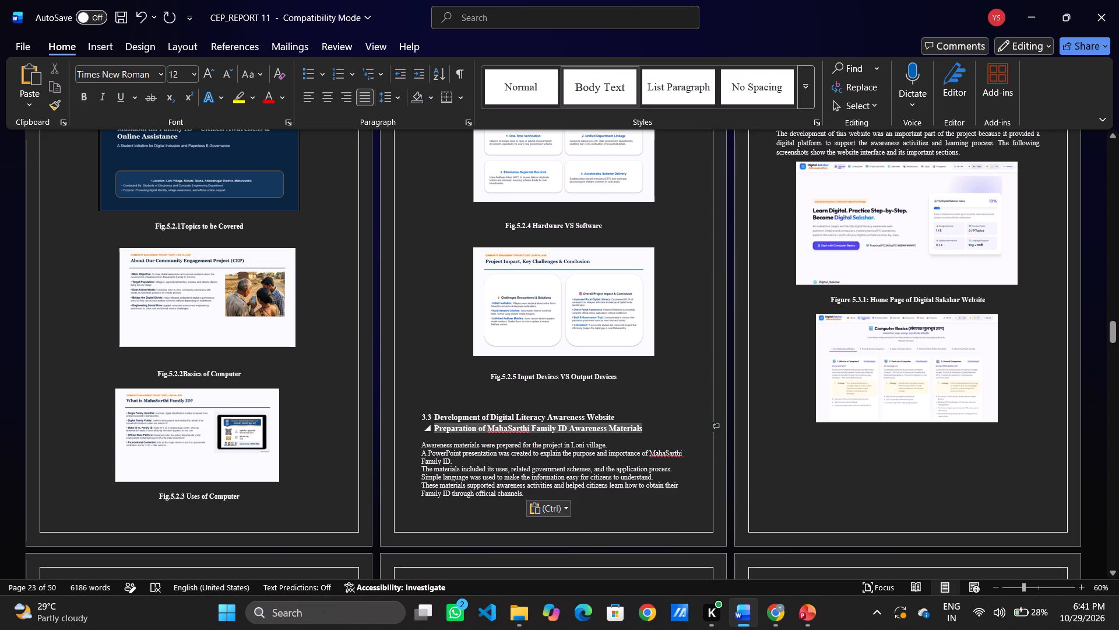
drag(638, 432, 654, 426)
key(ctrl+c)
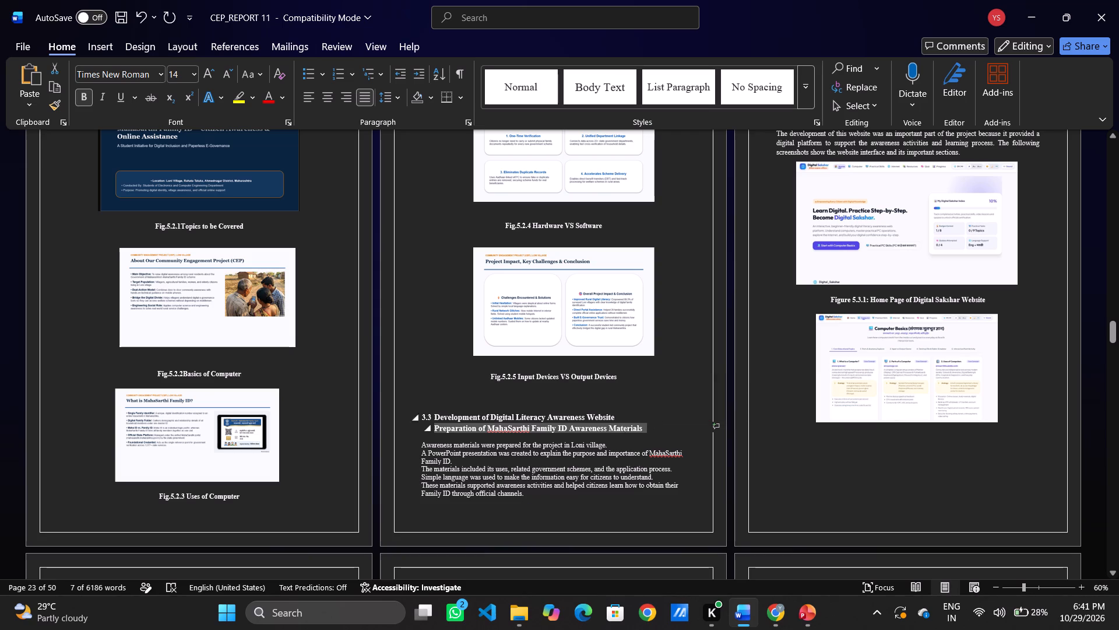
drag(624, 409, 645, 419)
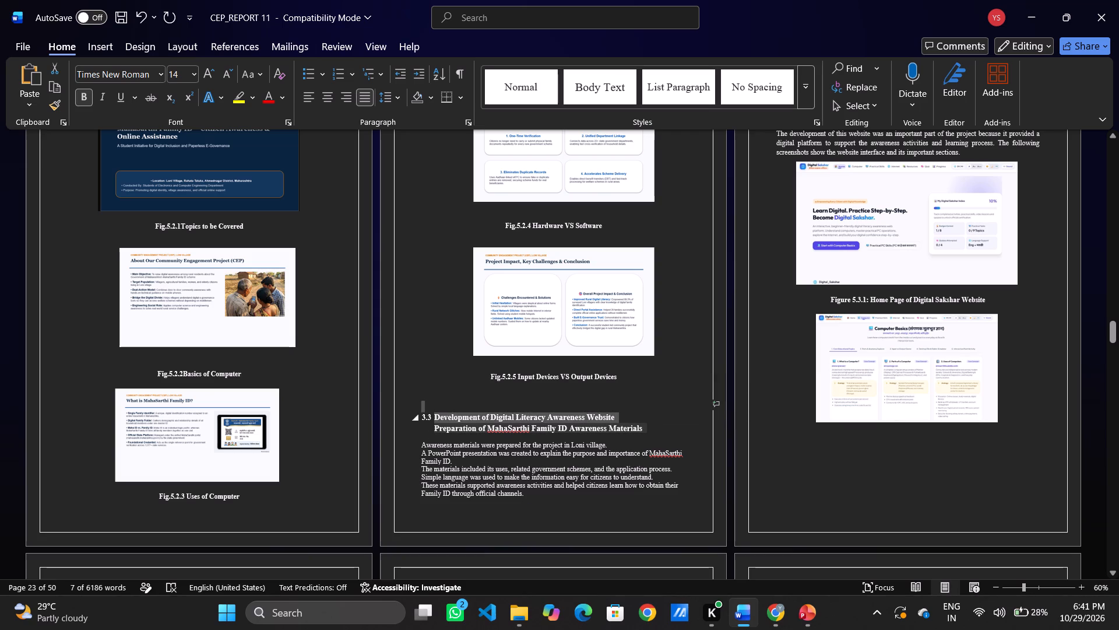
drag(645, 419, 645, 417)
key(ctrl+v)
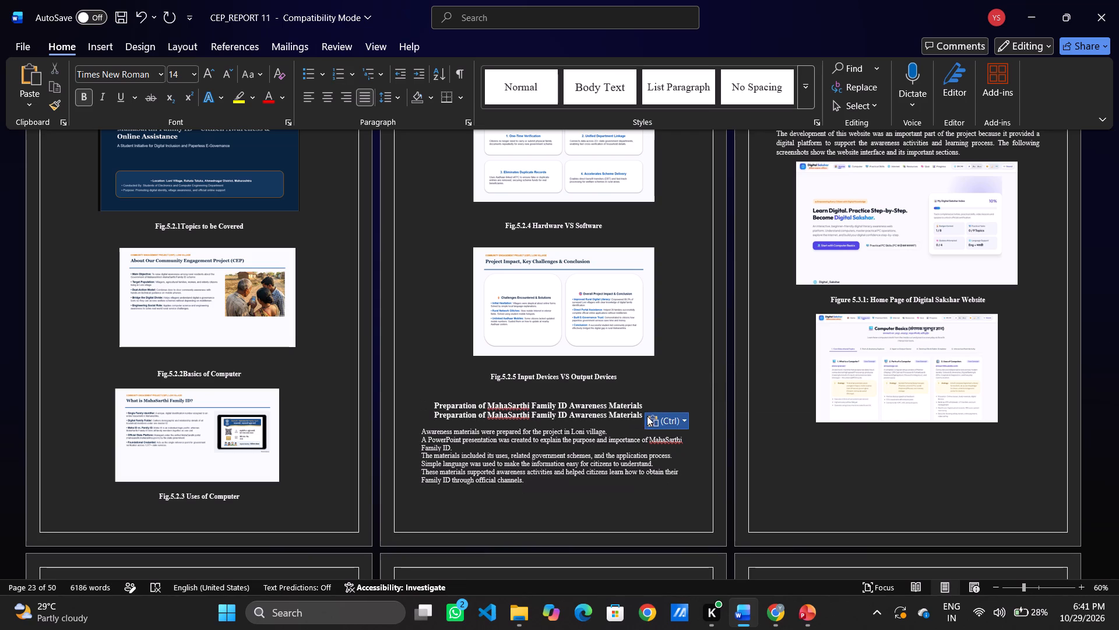
drag(642, 411, 439, 414)
key(BackSpace)
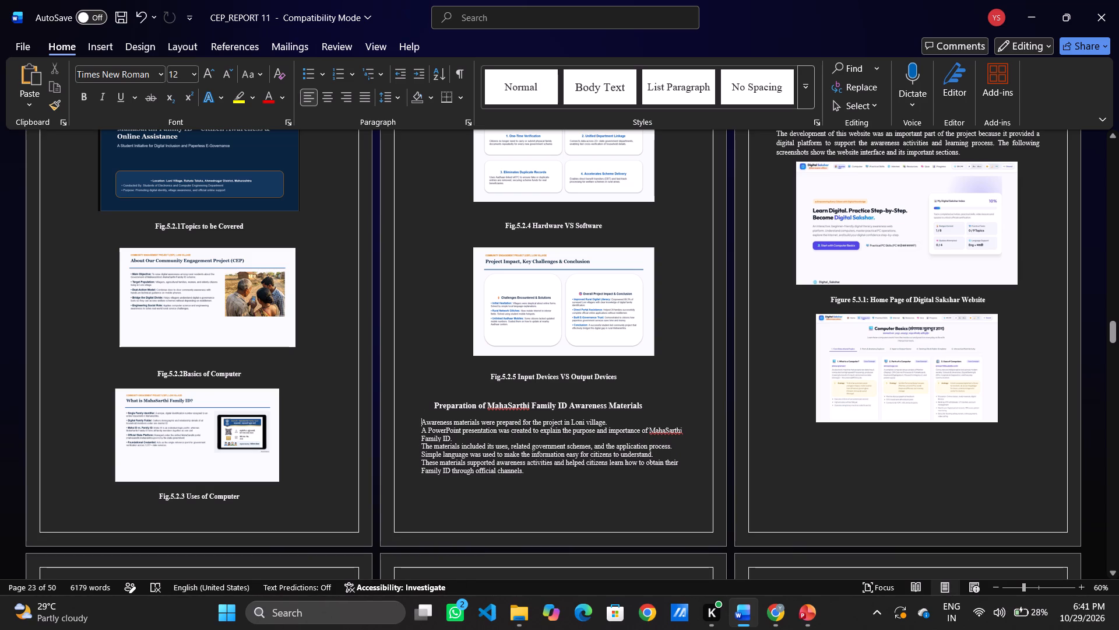
Add the section number "3.3" and a space before the heading "Preparation of MahaSarthi Family ID Awareness Materials".
drag(421, 422, 529, 473)
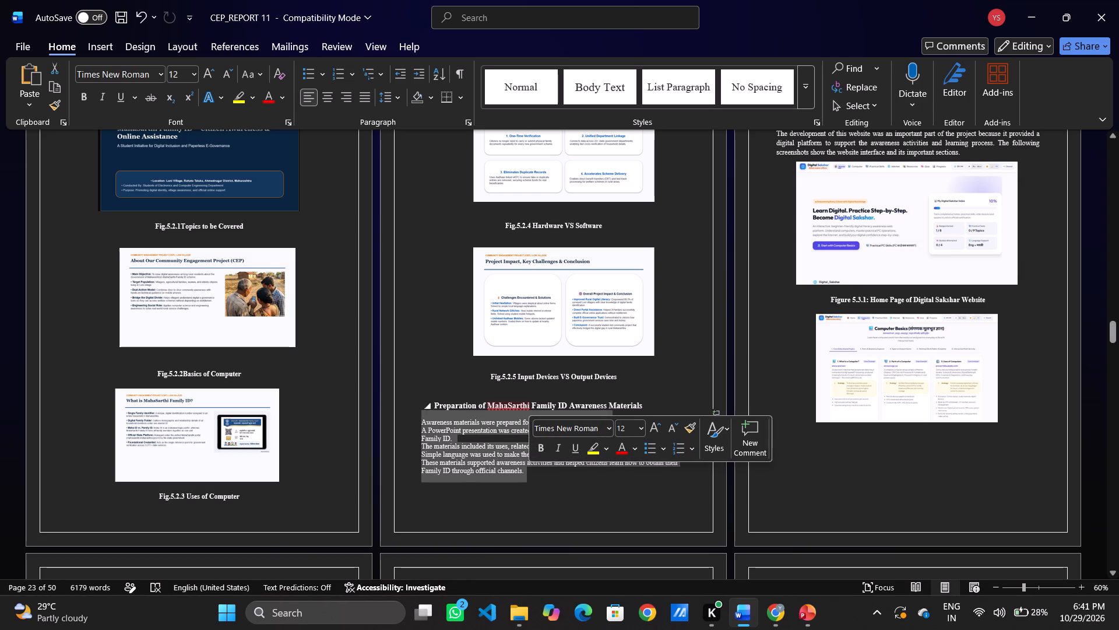
click(463, 380)
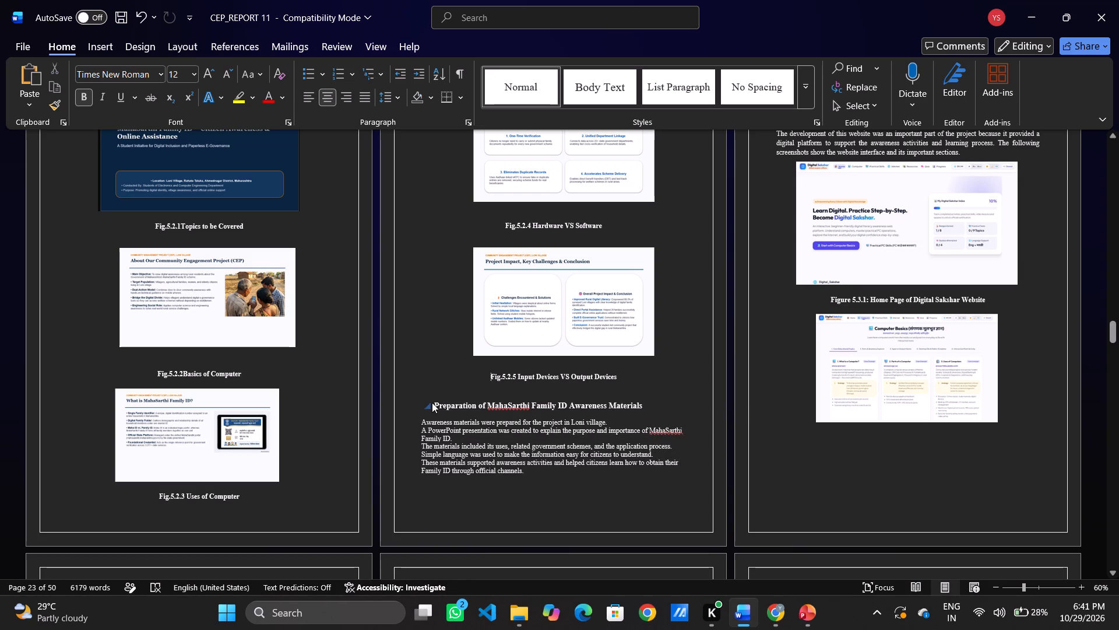
click(432, 402)
click(432, 402)
click(437, 403)
key(3)
key(period)
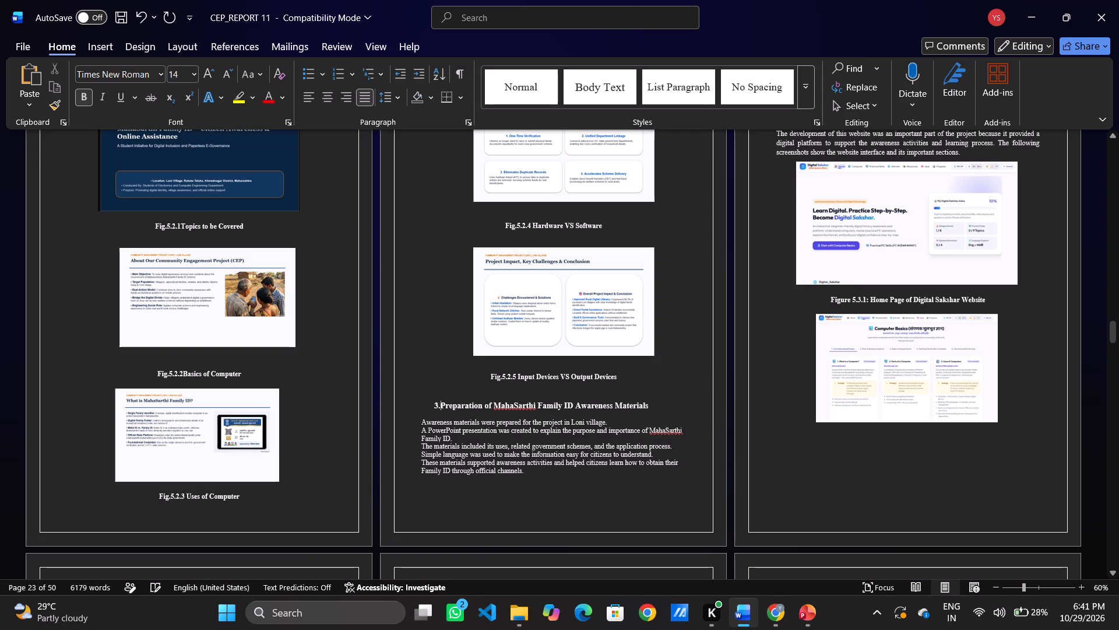
key(3)
key(space)
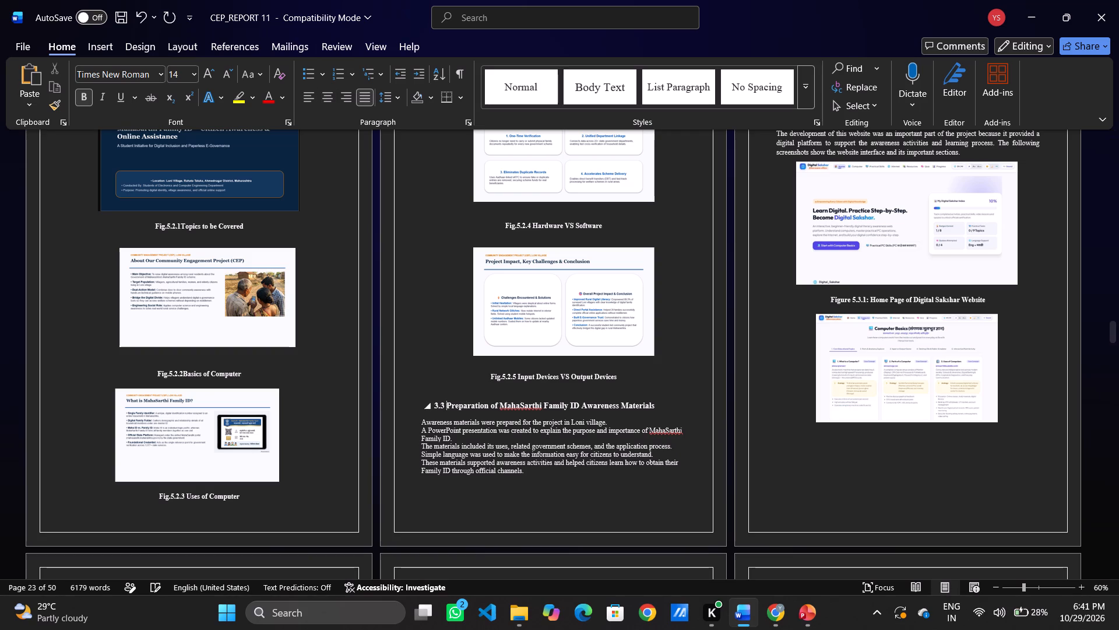
Insert a space at the start of the first body line, "Awareness materials were prepared for the project in Loni village.".
click(423, 422)
key(space)
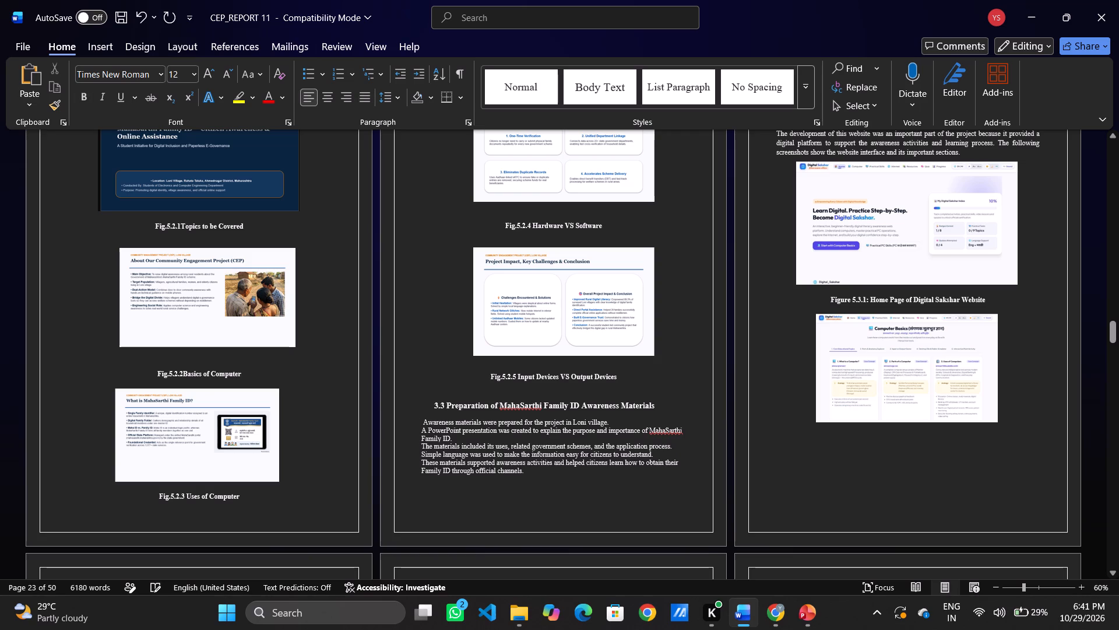
click(682, 416)
Delete the two remaining website paragraphs above the Figure 5.3.1 home page screenshot.
scroll(534, 376, up, 3)
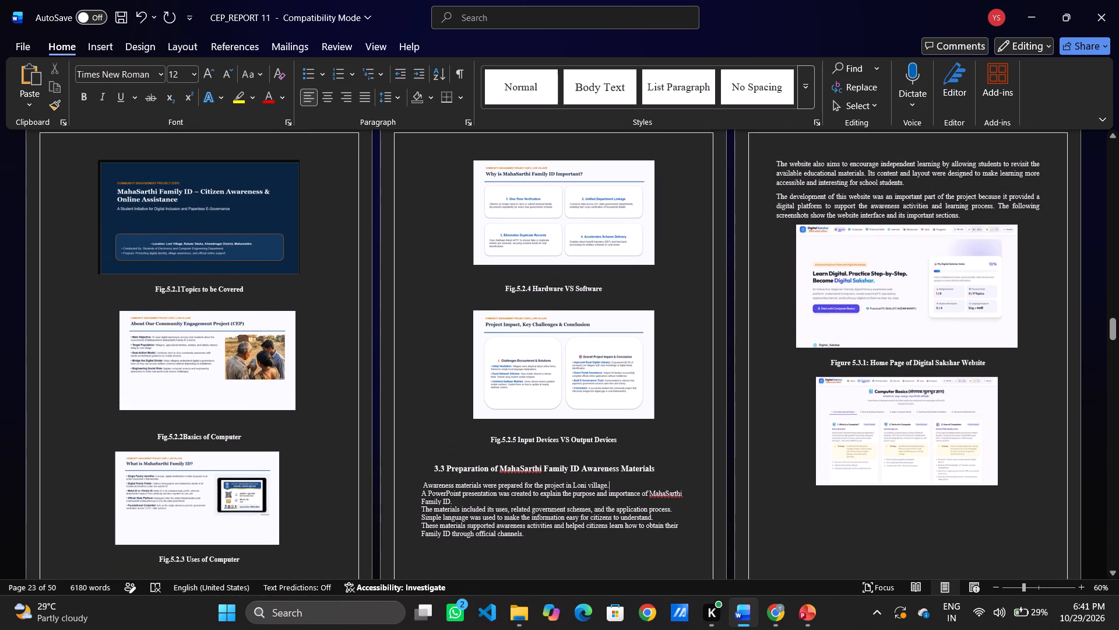
scroll(534, 365, up, 4)
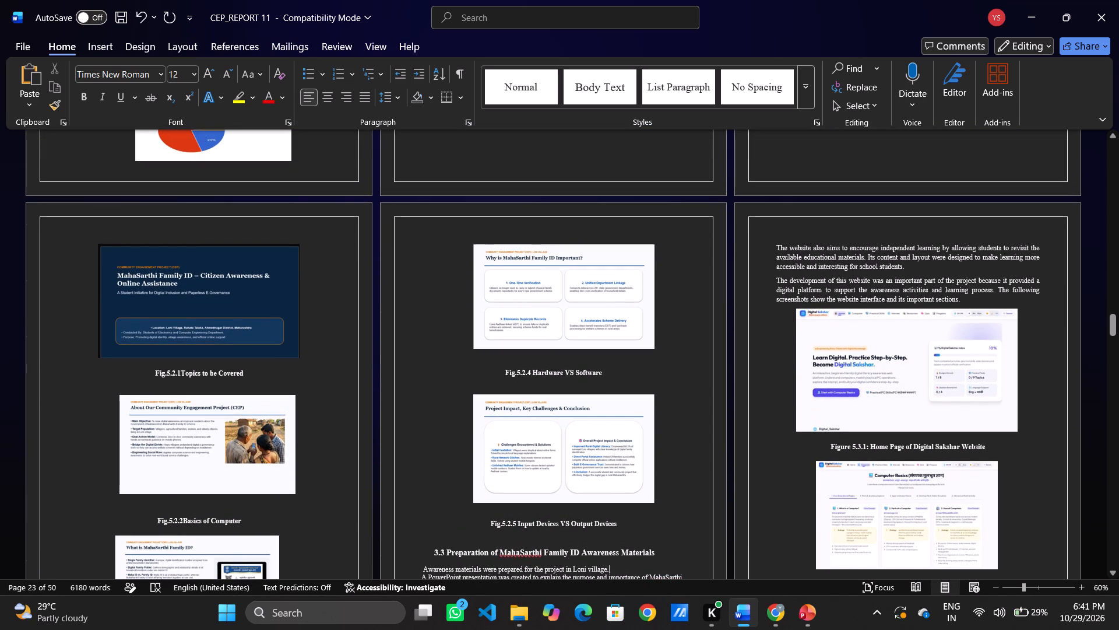
drag(779, 246, 966, 300)
key(BackSpace)
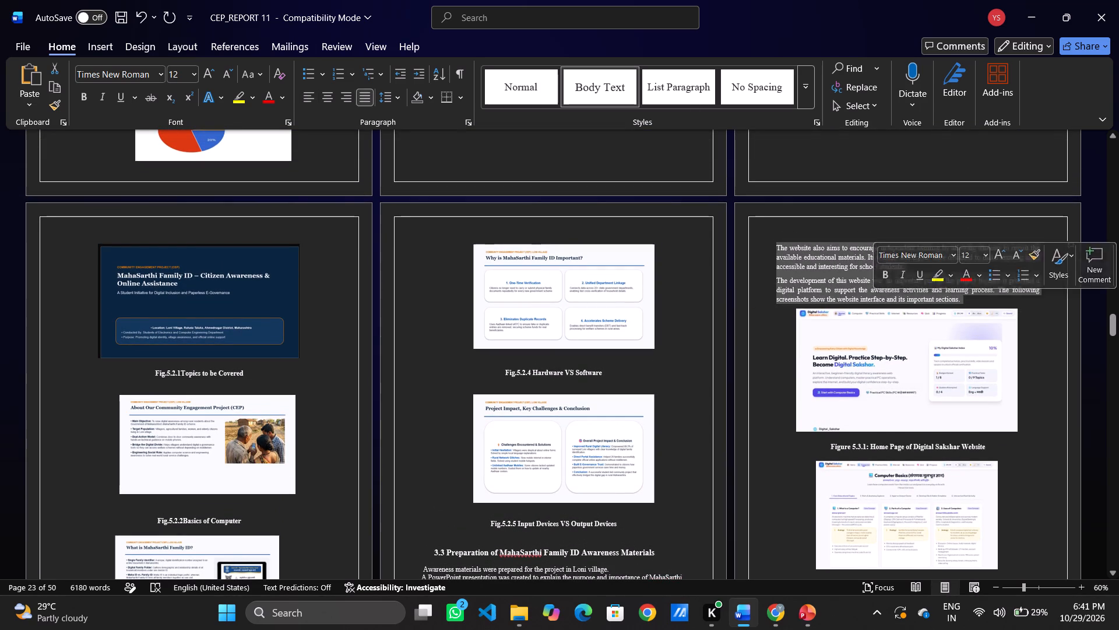
Insert eight blank lines after the "Fig.5.2.5 Input Devices VS Output Devices" caption to push section 3.3 onto the following page.
scroll(873, 324, up, 1)
scroll(873, 318, down, 6)
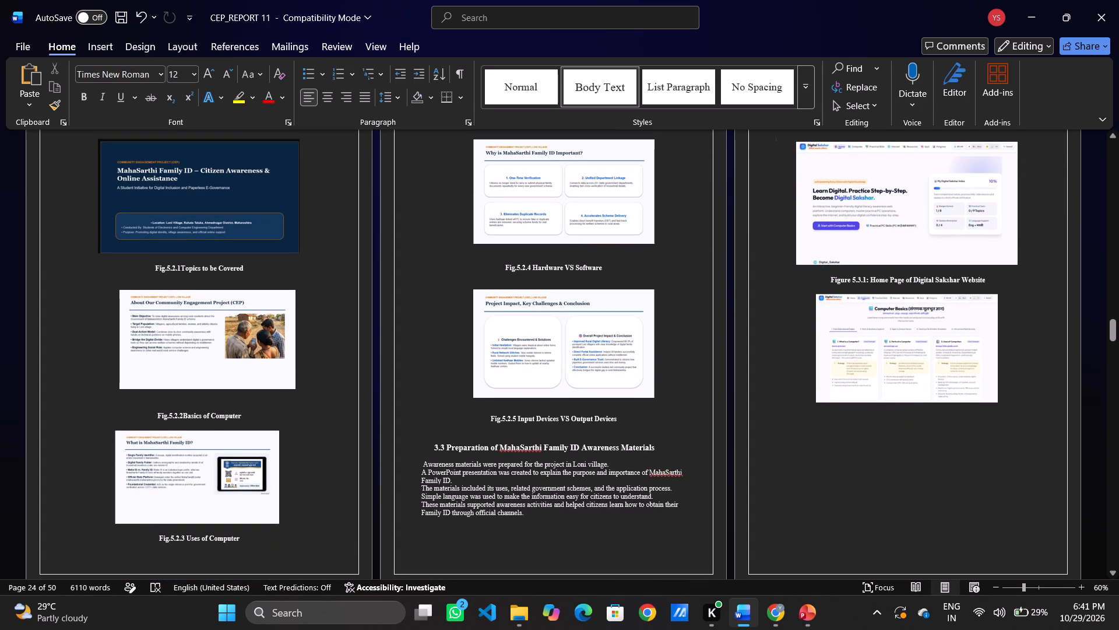
click(661, 409)
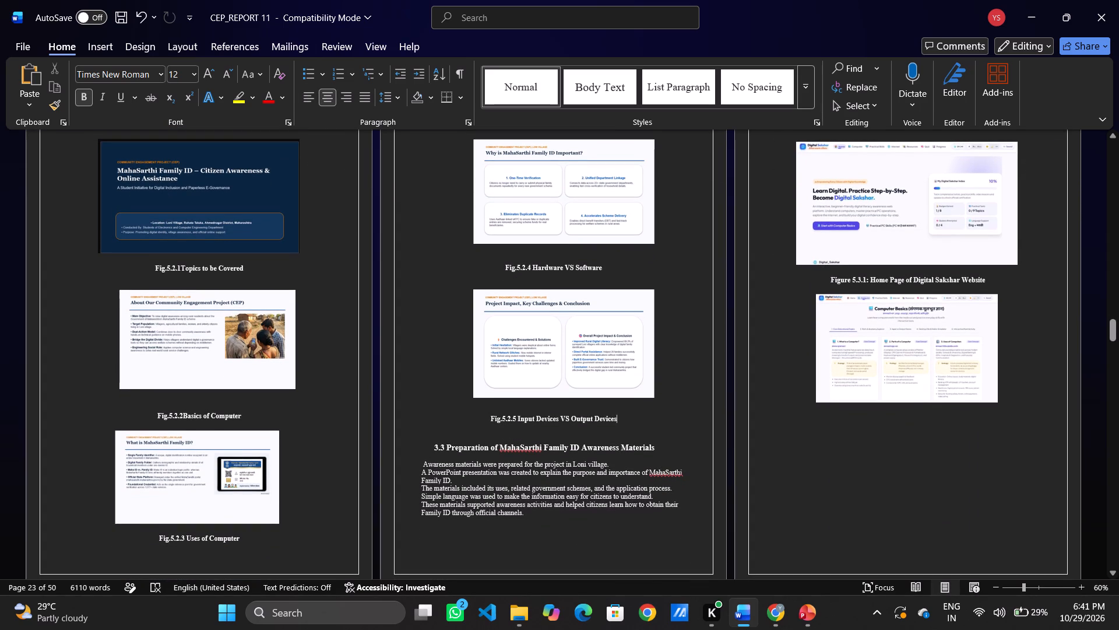
key(Return)
key(Return)
key(Return)
key(Return)
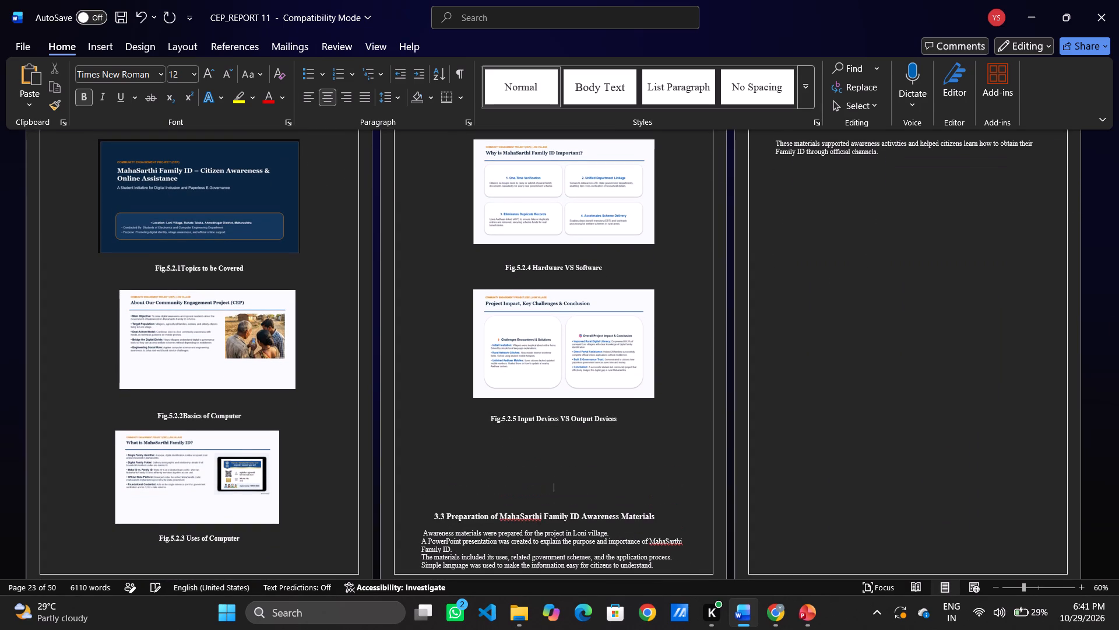
key(Return)
key(Return)
key(Return)
key(Return)
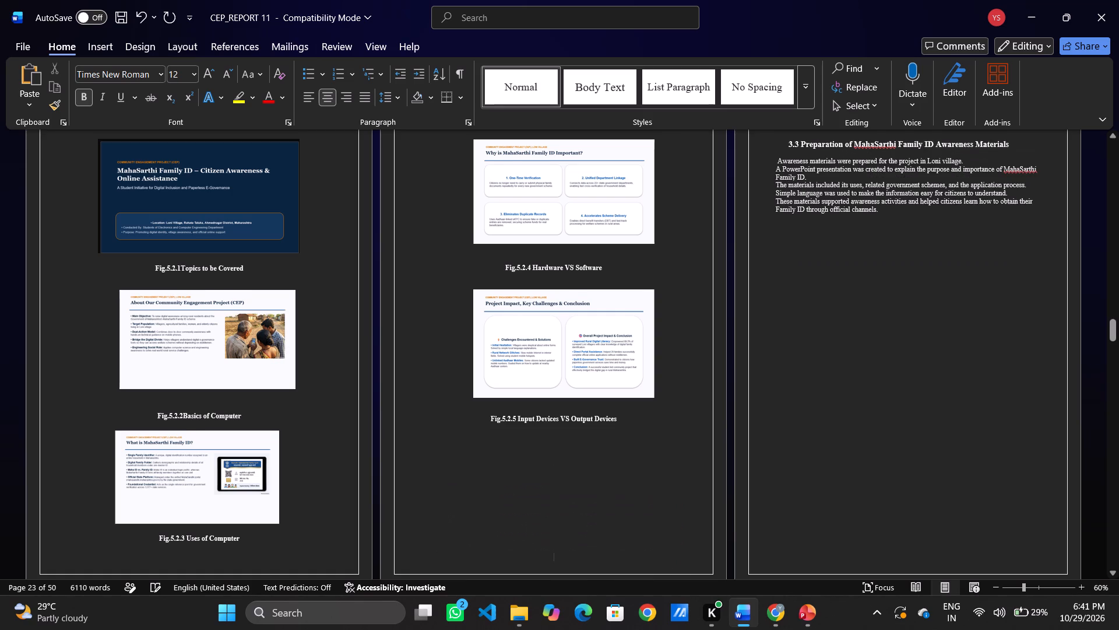
scroll(657, 384, up, 2)
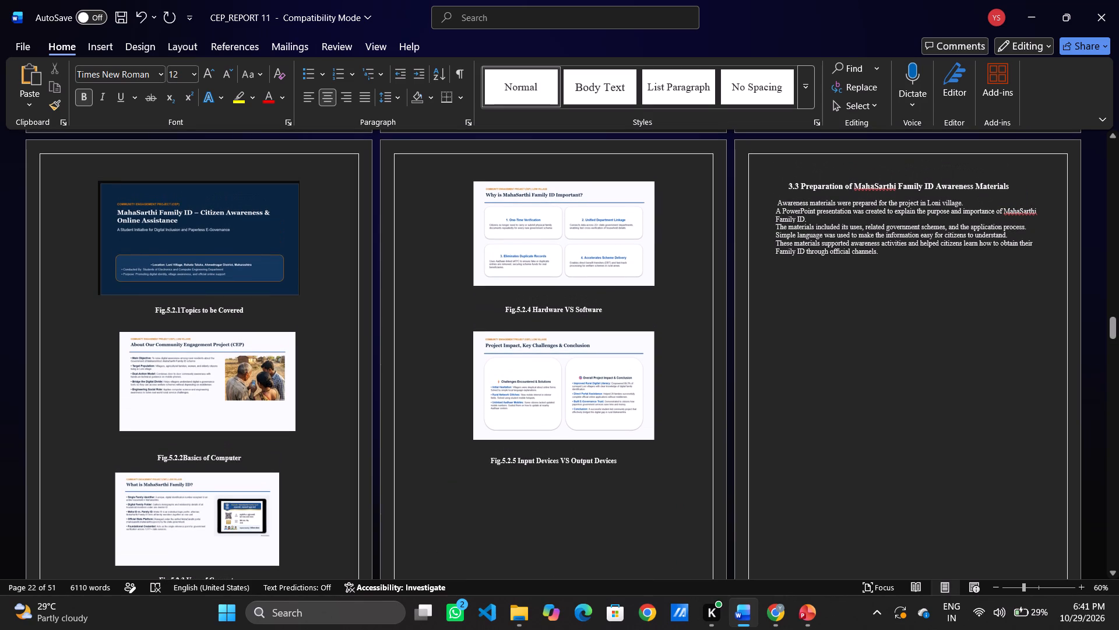
scroll(572, 445, down, 5)
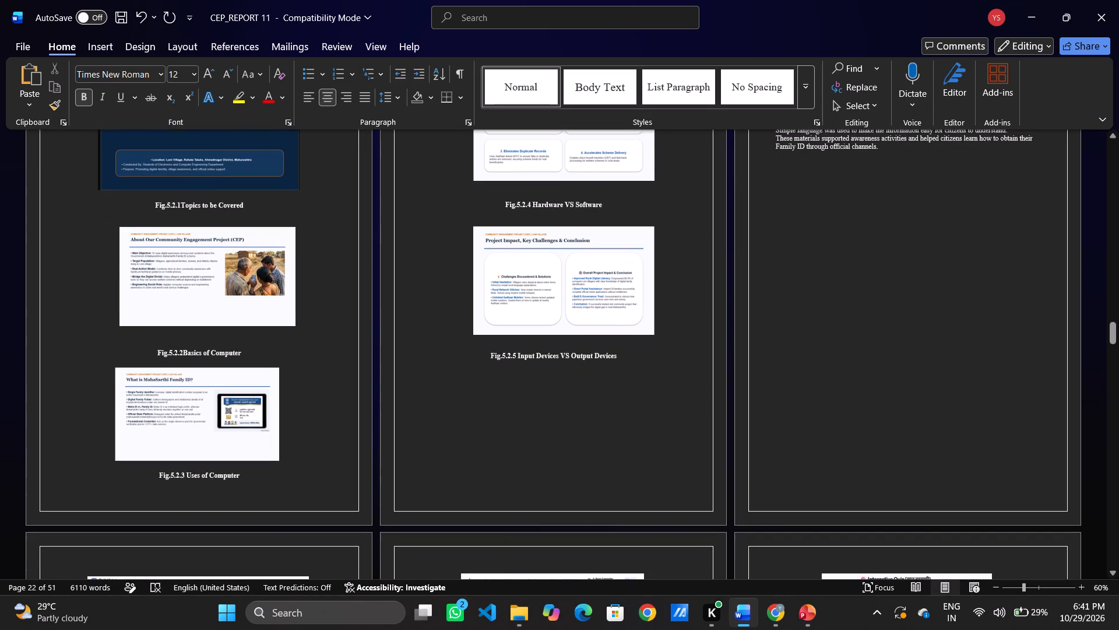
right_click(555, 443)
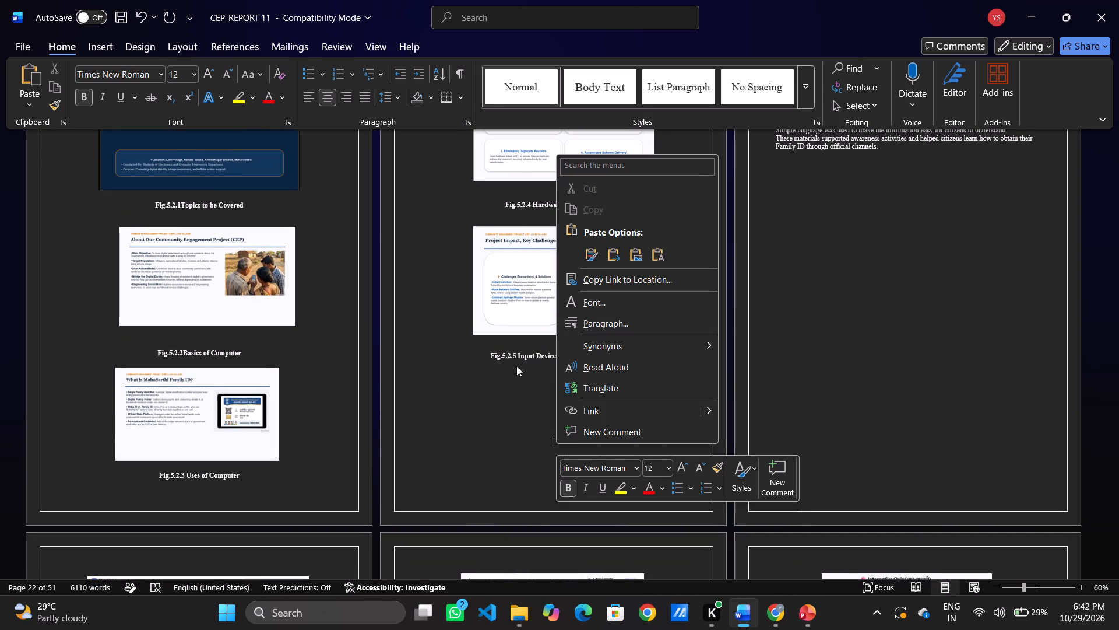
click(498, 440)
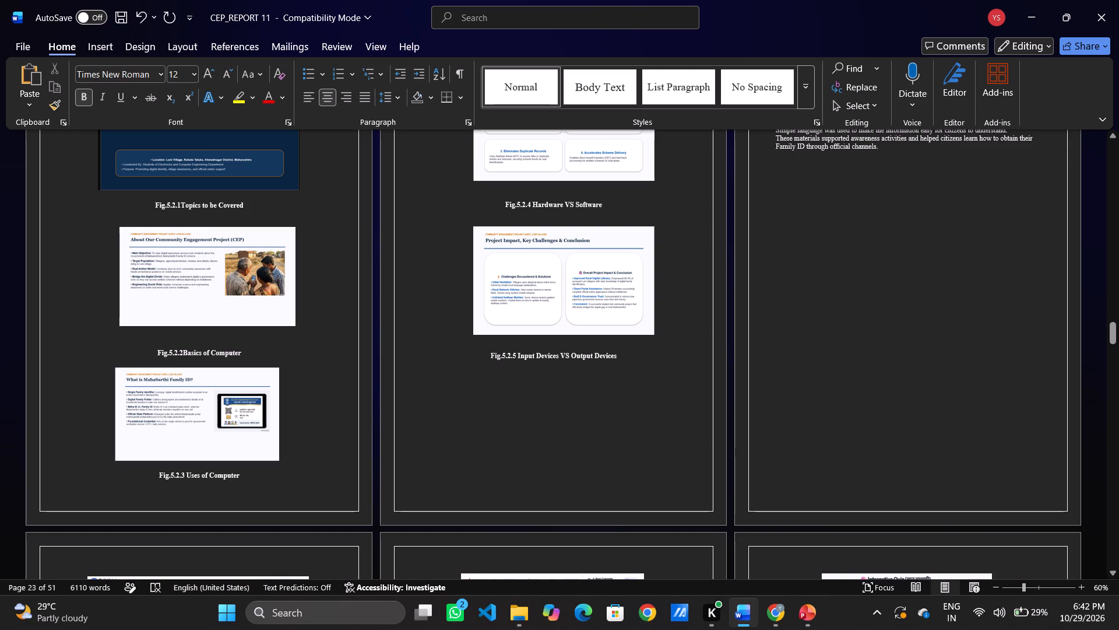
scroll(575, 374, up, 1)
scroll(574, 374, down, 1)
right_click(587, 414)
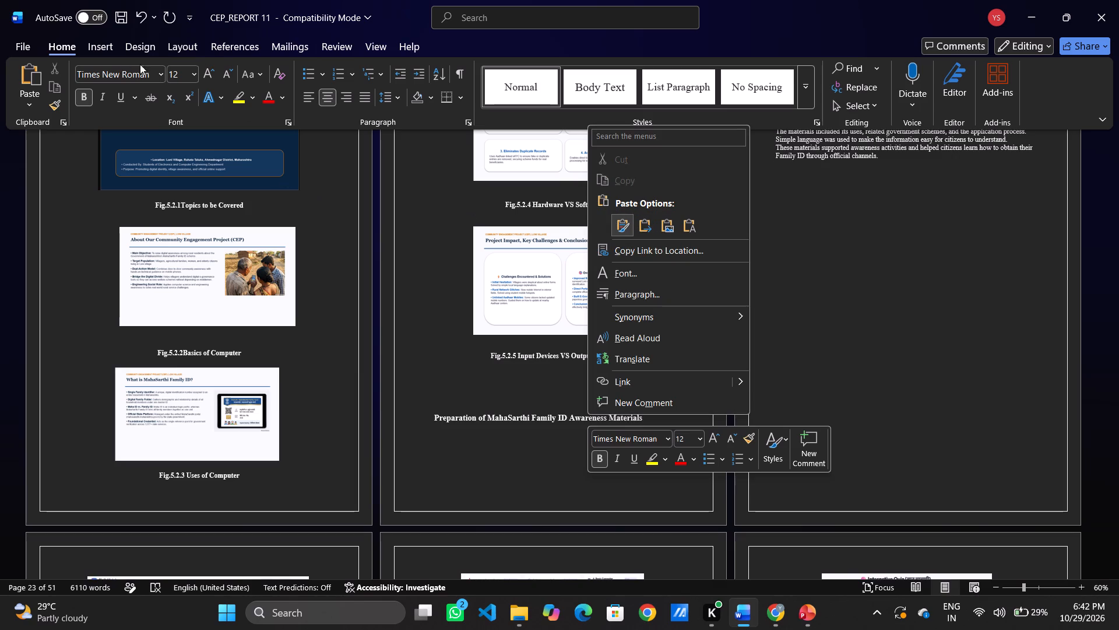
click(114, 48)
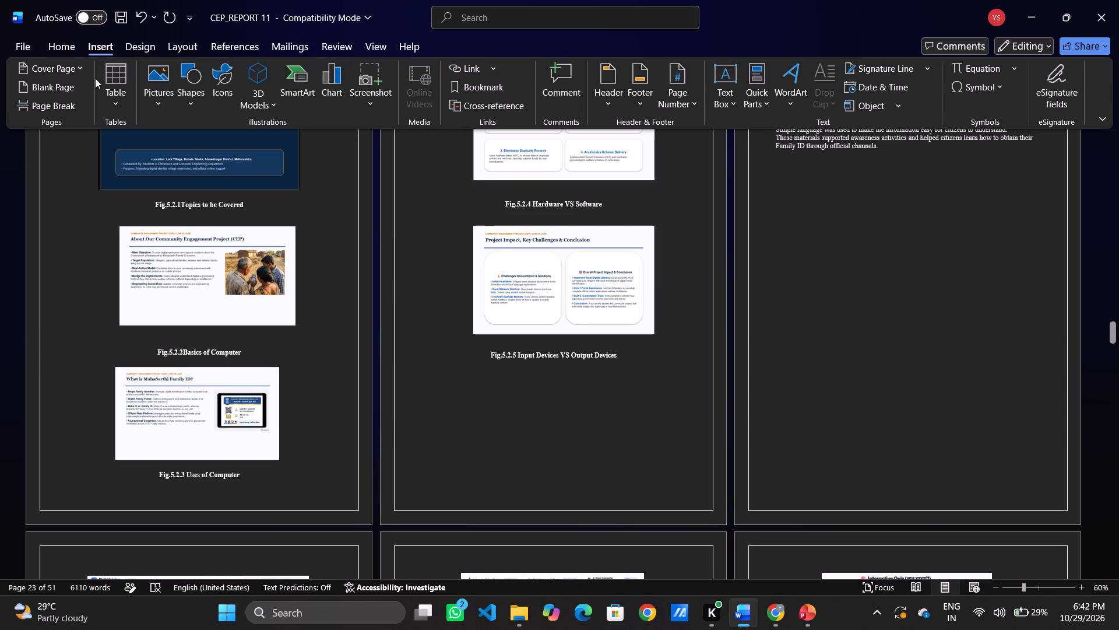
click(161, 73)
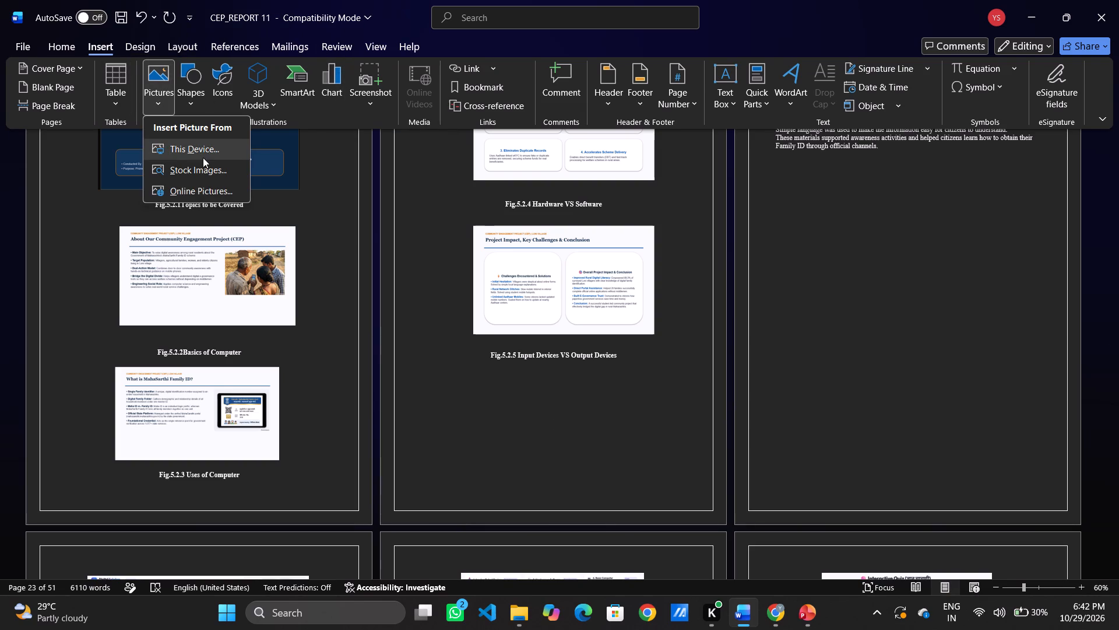
click(202, 149)
scroll(372, 194, down, 8)
click(804, 607)
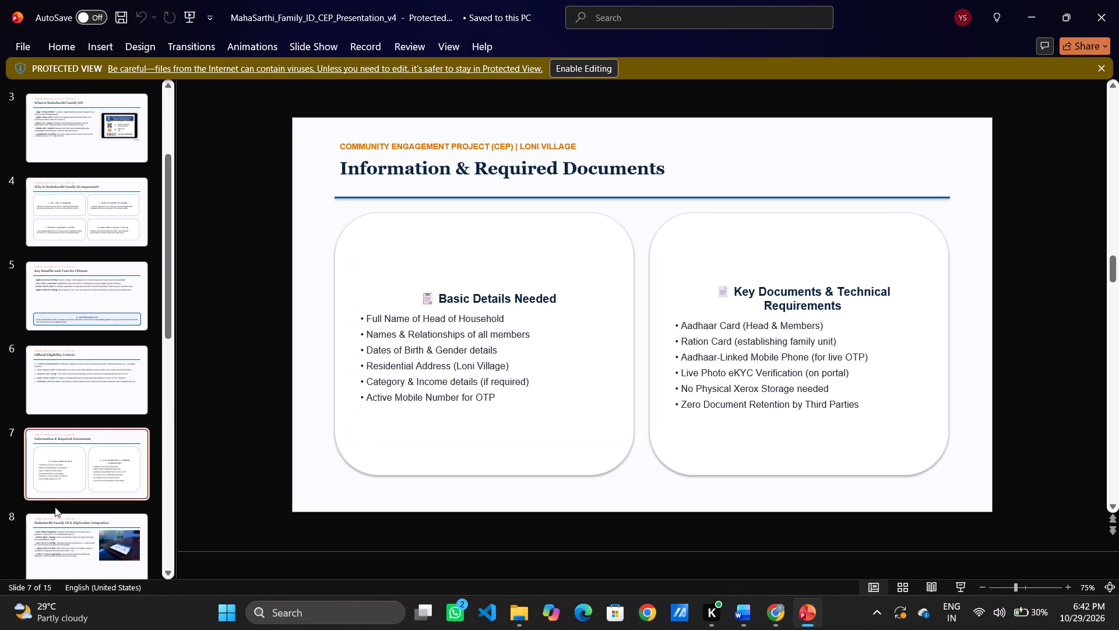
click(55, 507)
click(733, 611)
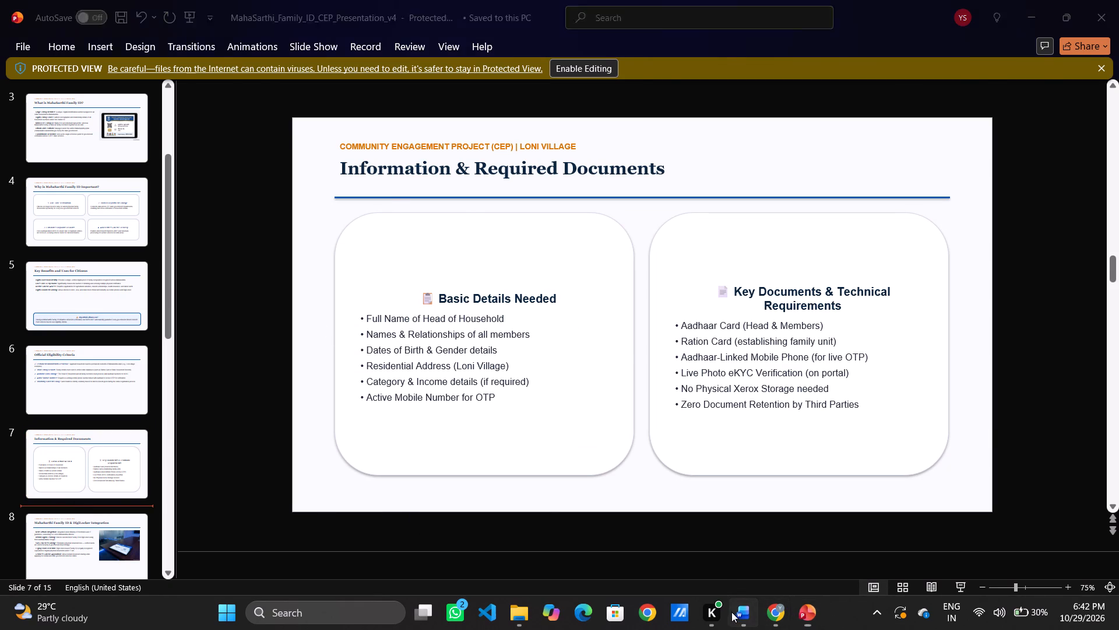
scroll(374, 239, down, 6)
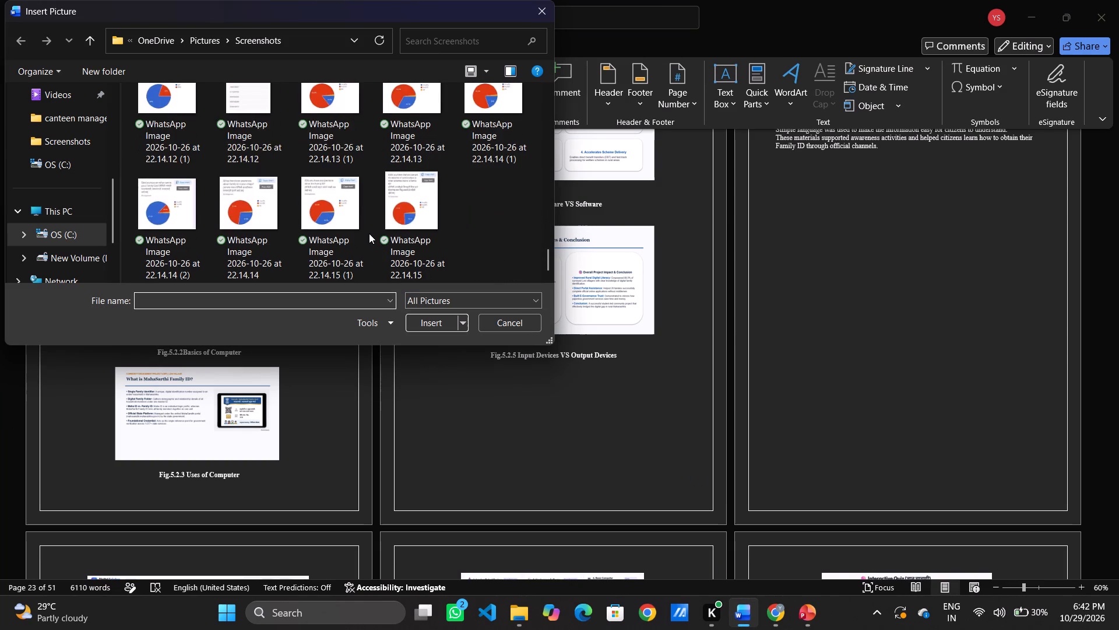
scroll(369, 233, up, 3)
click(506, 114)
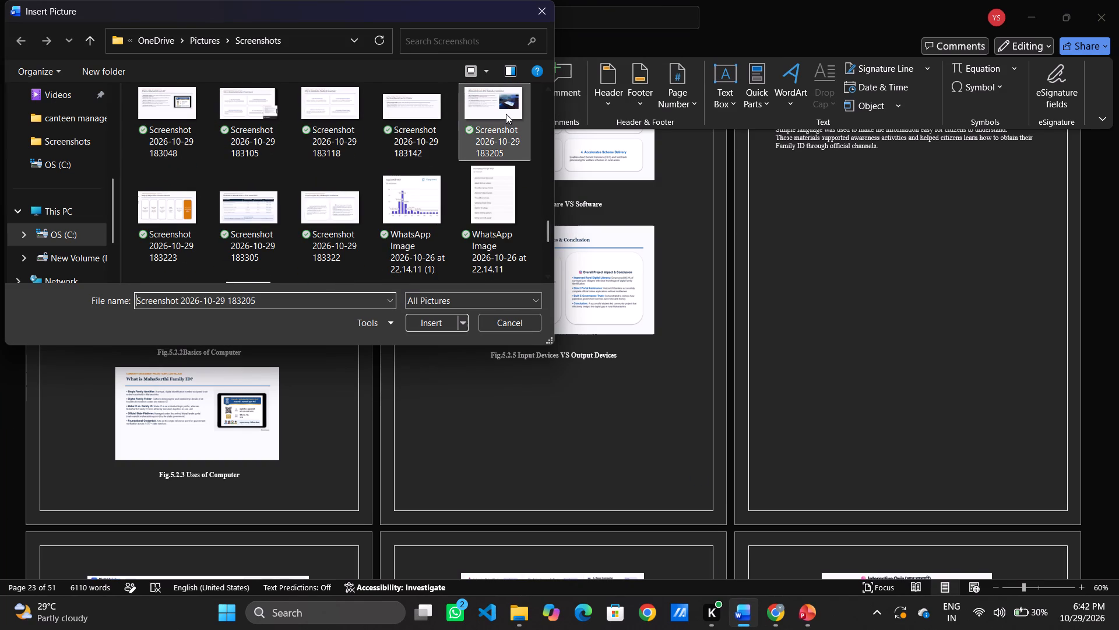
click(417, 324)
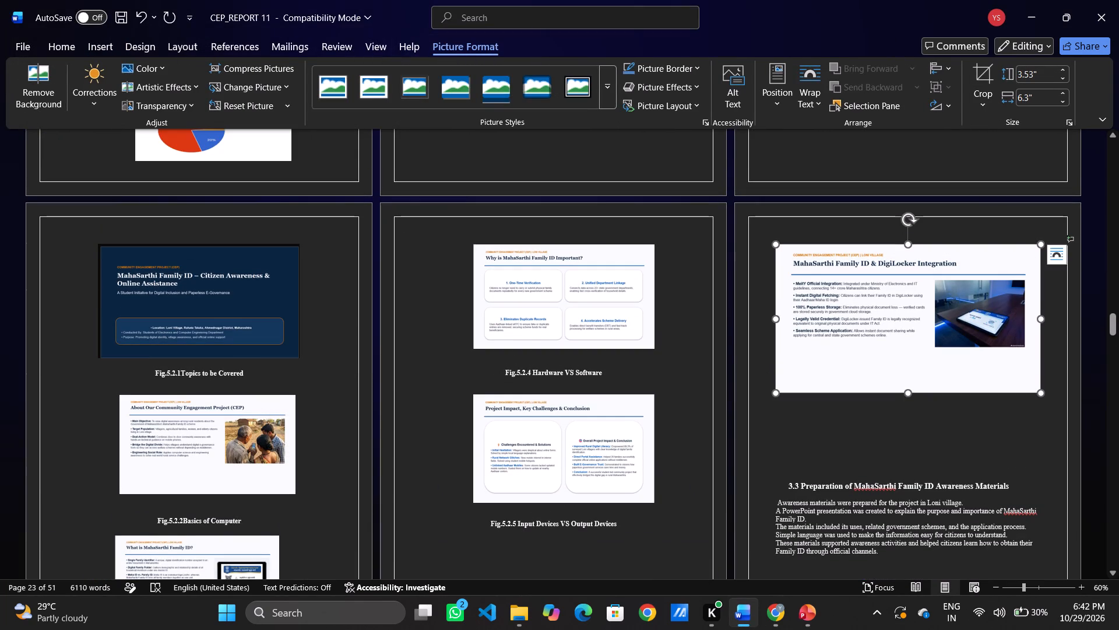
Insert two blank lines after the "Fig.5.2.4 Hardware VS Software" caption.
scroll(719, 334, down, 7)
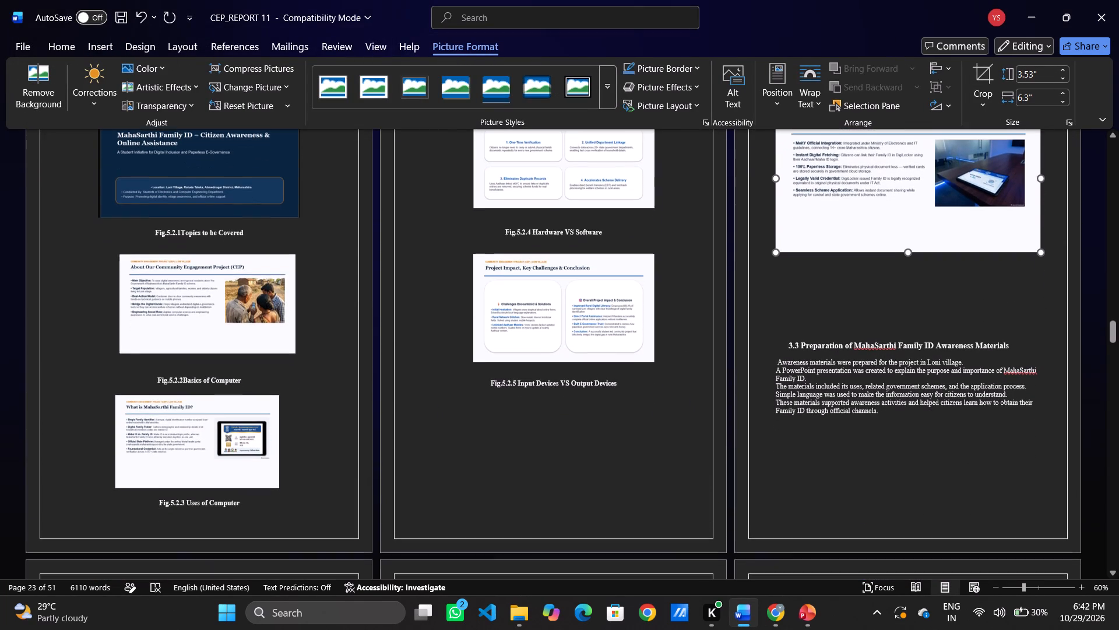
click(642, 225)
key(Return)
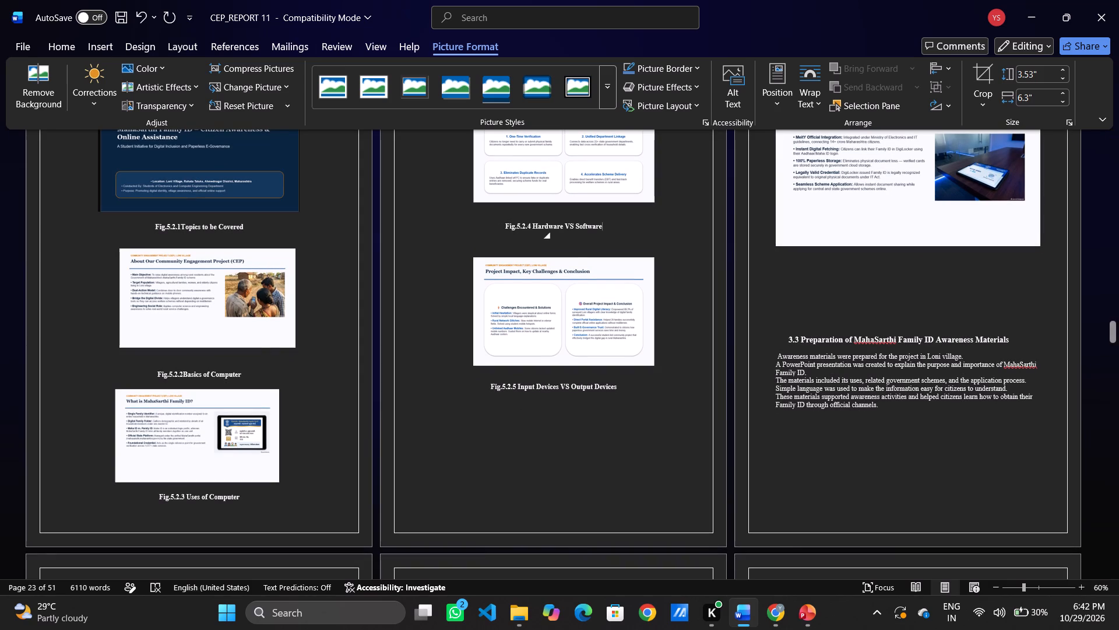
key(Return)
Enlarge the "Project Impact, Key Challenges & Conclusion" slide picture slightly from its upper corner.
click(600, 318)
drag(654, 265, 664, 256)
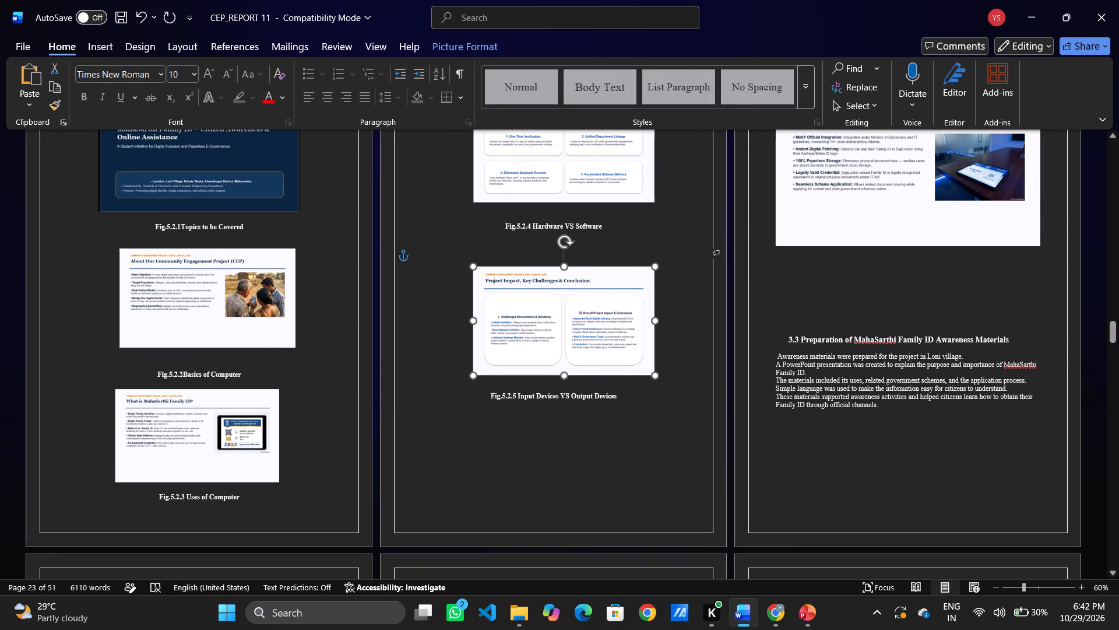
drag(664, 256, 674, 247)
Insert six blank lines above the "Project Impact, Key Challenges & Conclusion" slide picture.
key(Return)
key(Return)
key(Return)
key(Return)
key(Return)
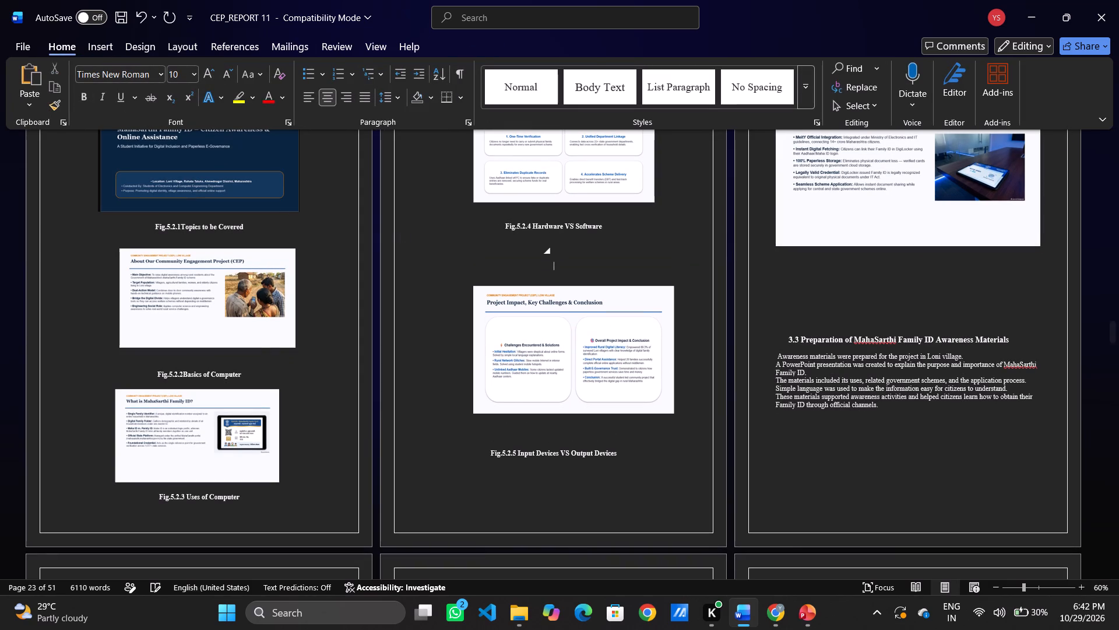
key(Return)
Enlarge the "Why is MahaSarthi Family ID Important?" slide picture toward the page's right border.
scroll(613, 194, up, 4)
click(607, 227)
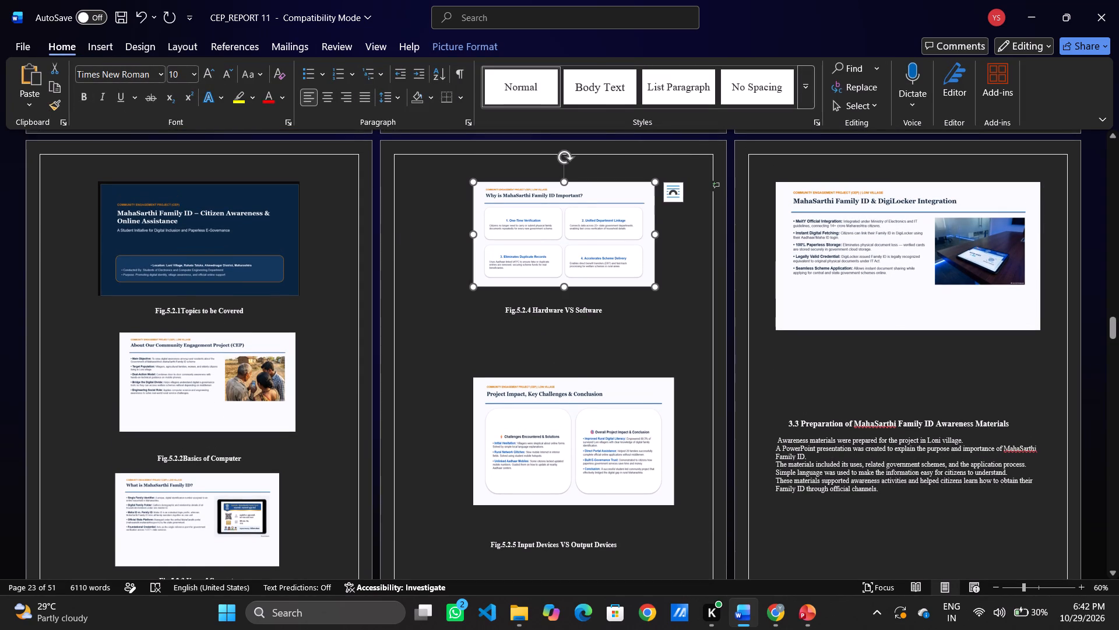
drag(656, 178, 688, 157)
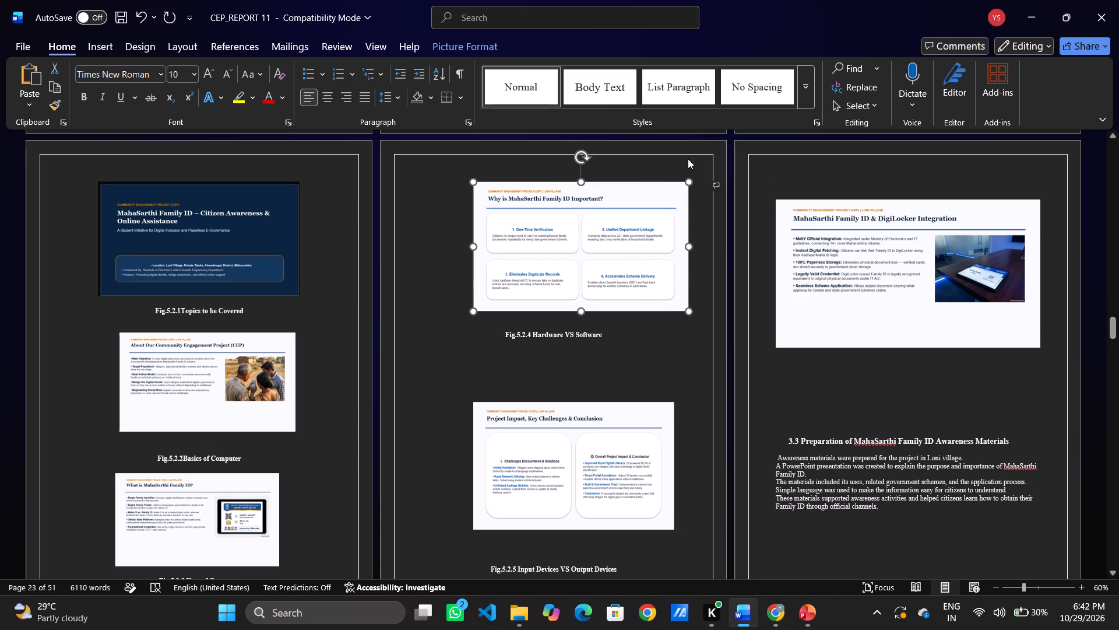
Insert a blank line between the "Why is MahaSarthi Family ID Important?" slide picture and its Fig.5.2.4 caption.
click(641, 171)
key(Return)
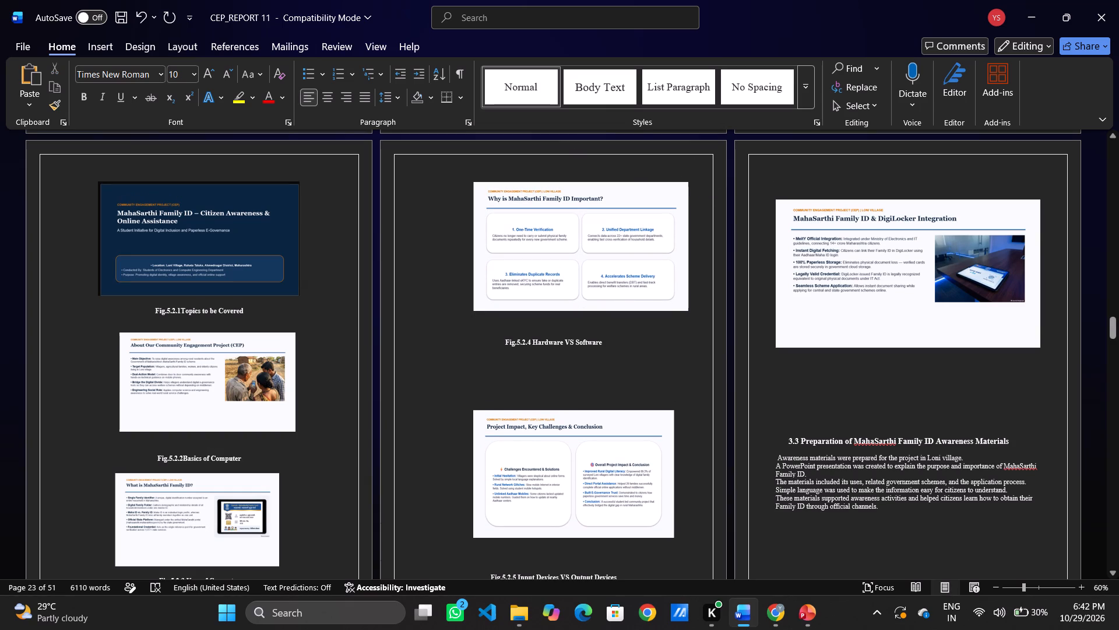
Shift the "About Our Community Engagement Project (CEP)" slide picture slightly toward the left margin and enlarge it a little.
scroll(513, 350, down, 3)
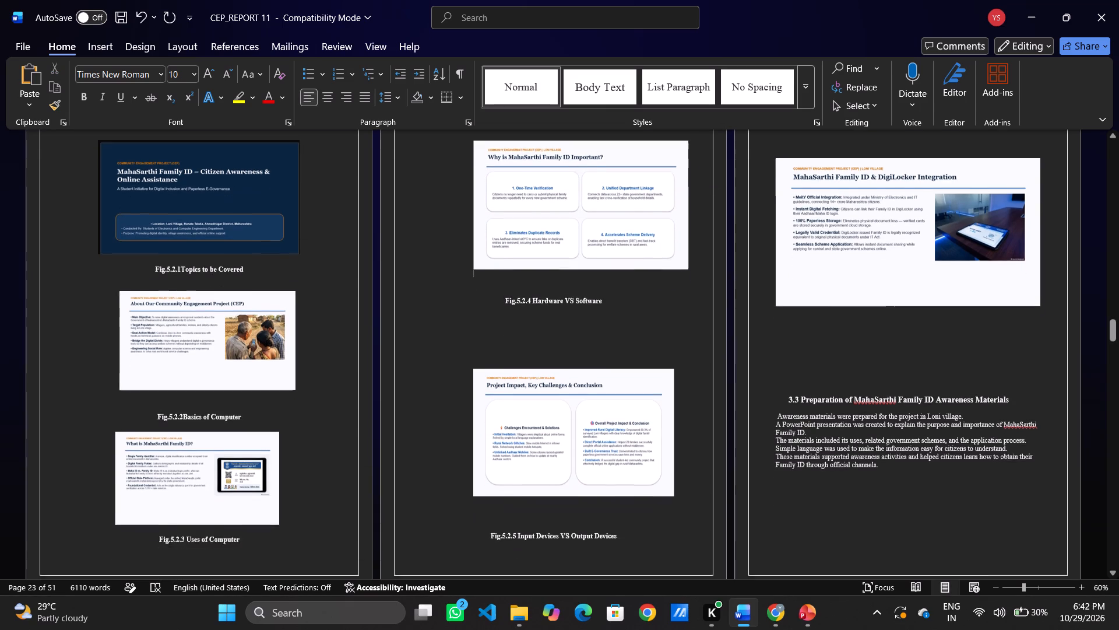
scroll(511, 347, down, 1)
scroll(511, 330, up, 2)
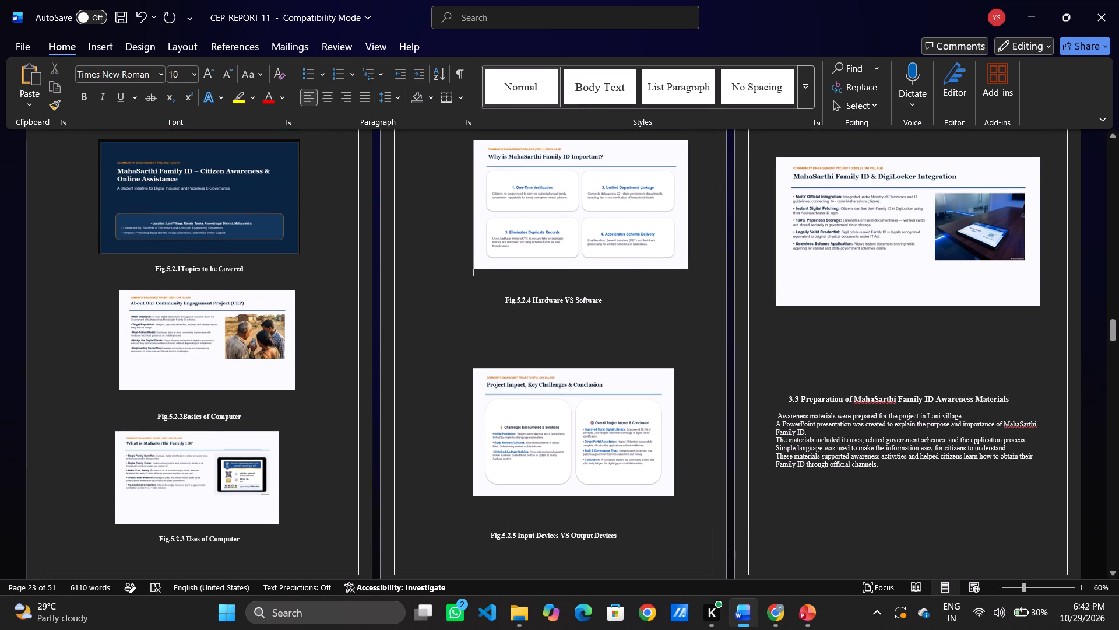
scroll(497, 287, up, 2)
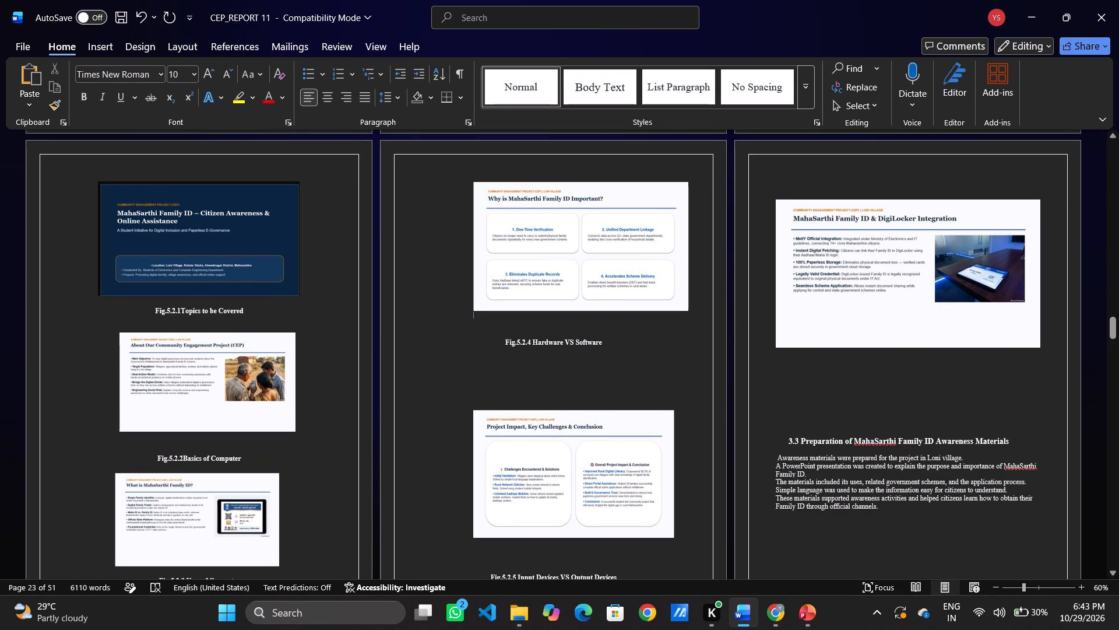
scroll(205, 363, down, 1)
click(171, 337)
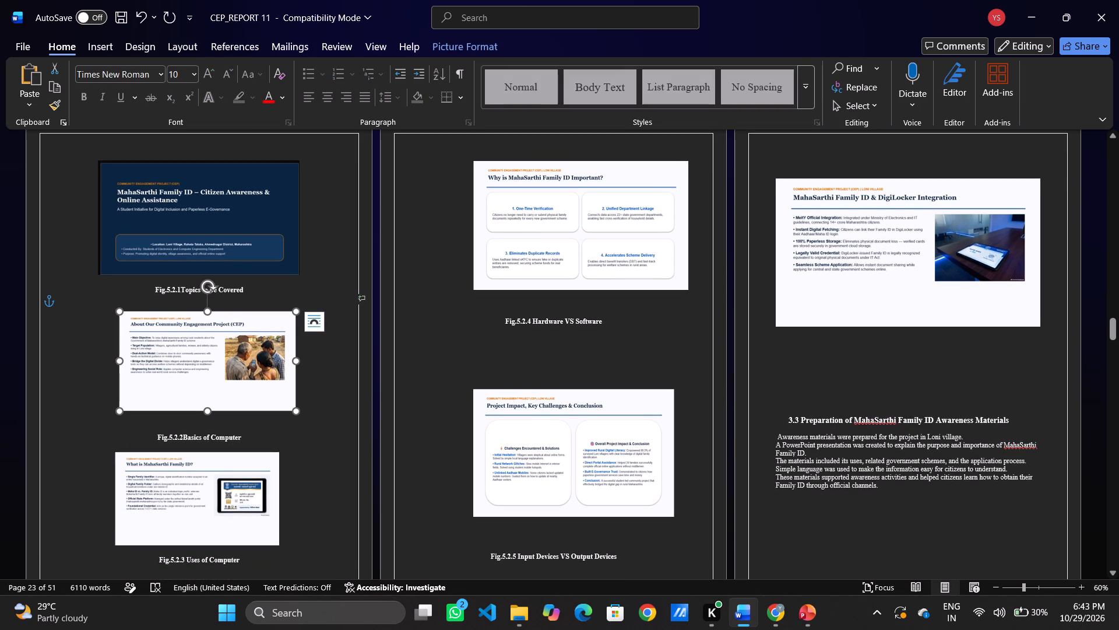
drag(152, 327, 138, 325)
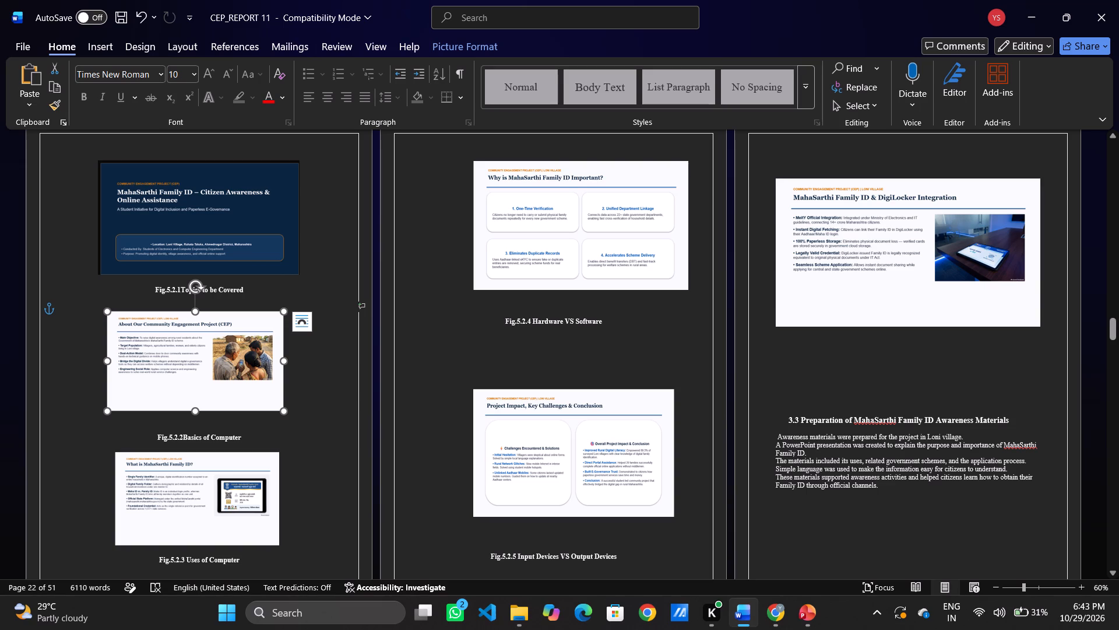
drag(285, 311, 293, 307)
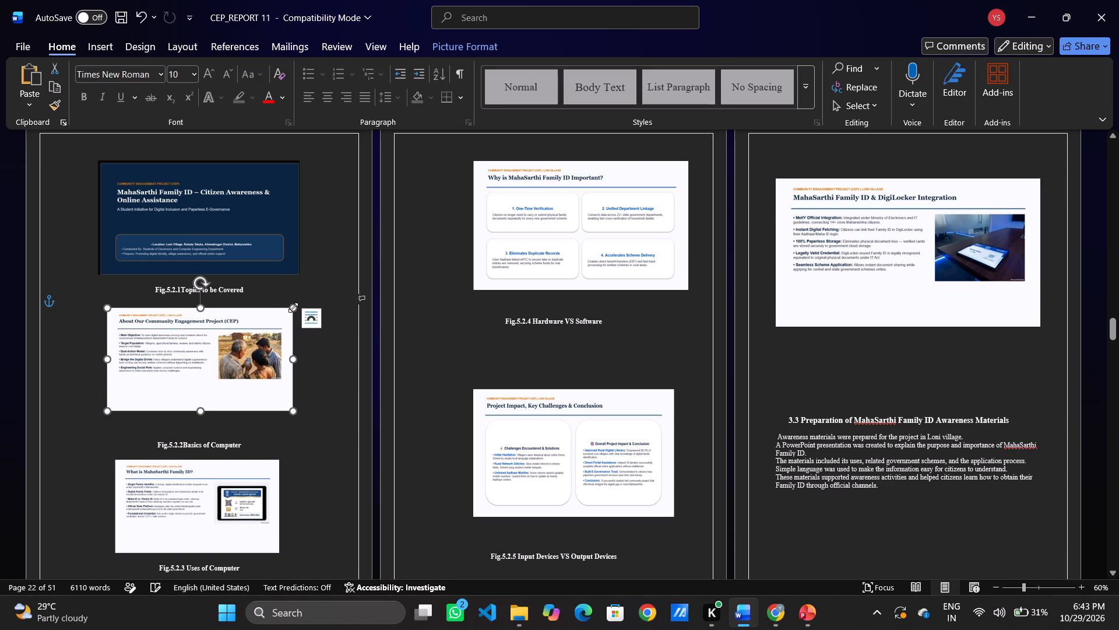
Enlarge the "What is MahaSarthi Family ID?" slide picture above the Fig.5.2.3 caption slightly.
scroll(263, 335, down, 2)
click(192, 444)
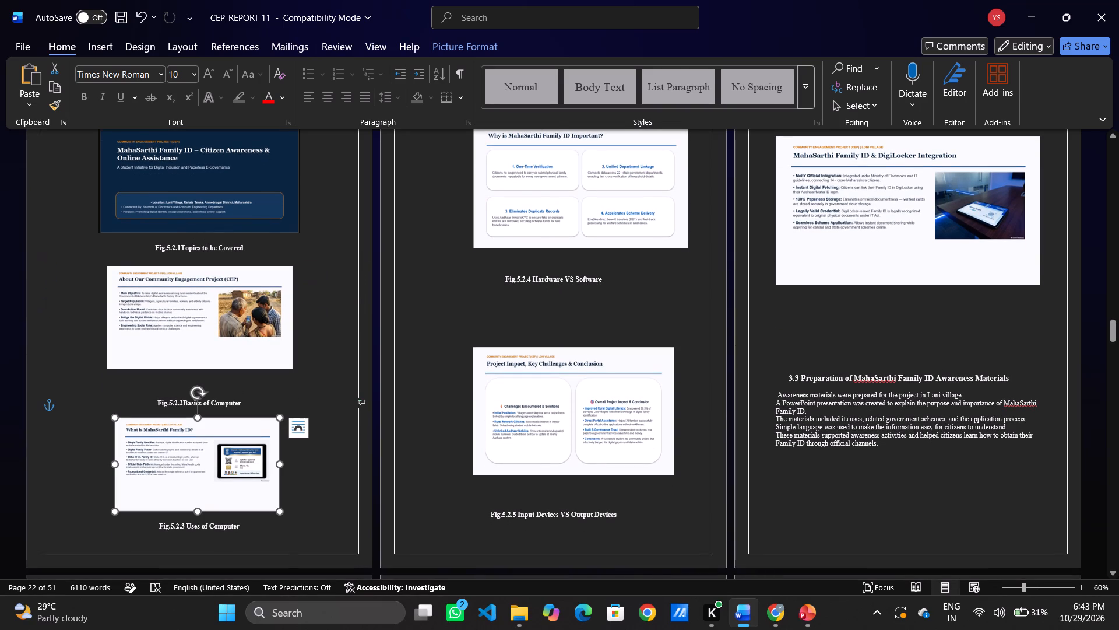
drag(282, 418, 284, 412)
click(296, 386)
scroll(397, 344, down, 1)
scroll(397, 344, up, 1)
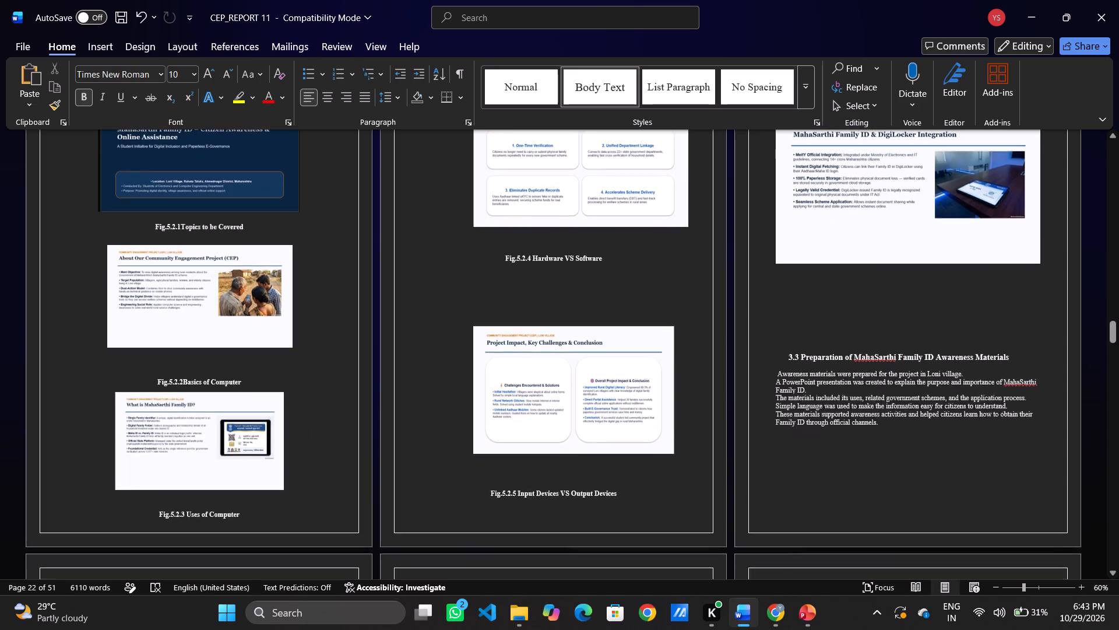
Shrink the "Why is MahaSarthi Family ID Important?" slide picture above the Fig.5.2.4 caption.
scroll(397, 344, up, 2)
click(569, 258)
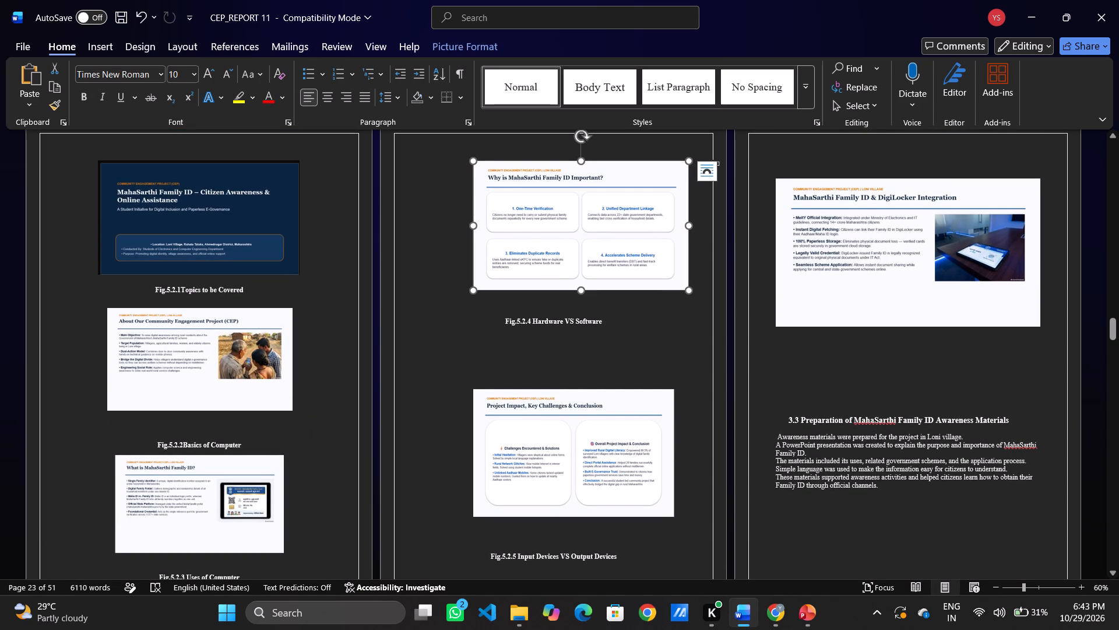
drag(689, 162, 652, 183)
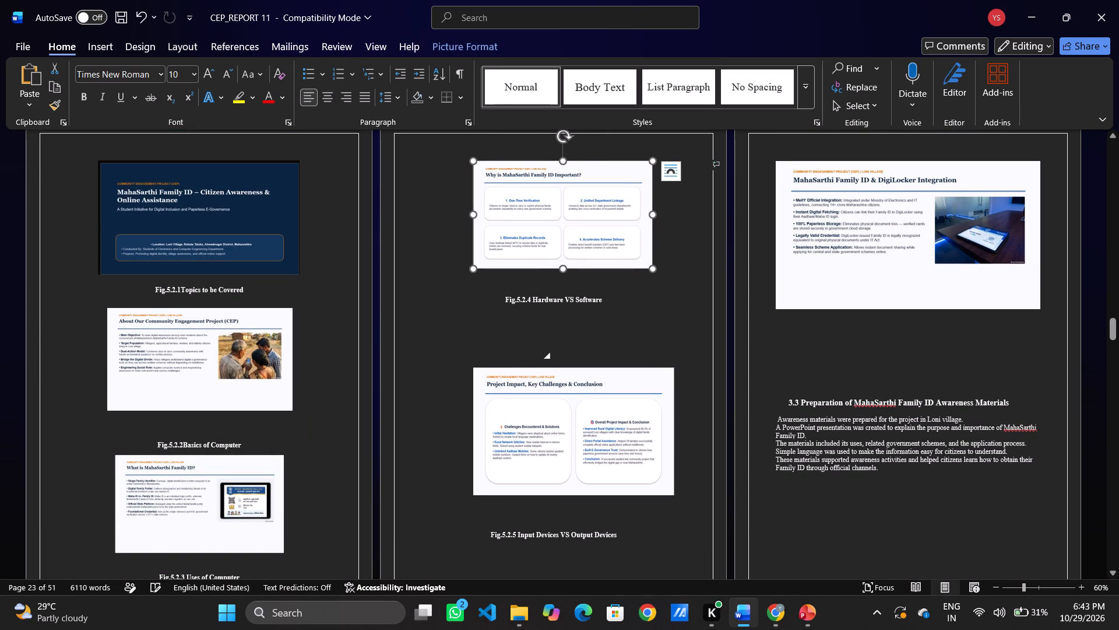
Move the "Project Impact, Key Challenges & Conclusion" slide picture up beneath the Fig.5.2.4 caption and reduce its size slightly.
click(579, 437)
drag(603, 408, 589, 332)
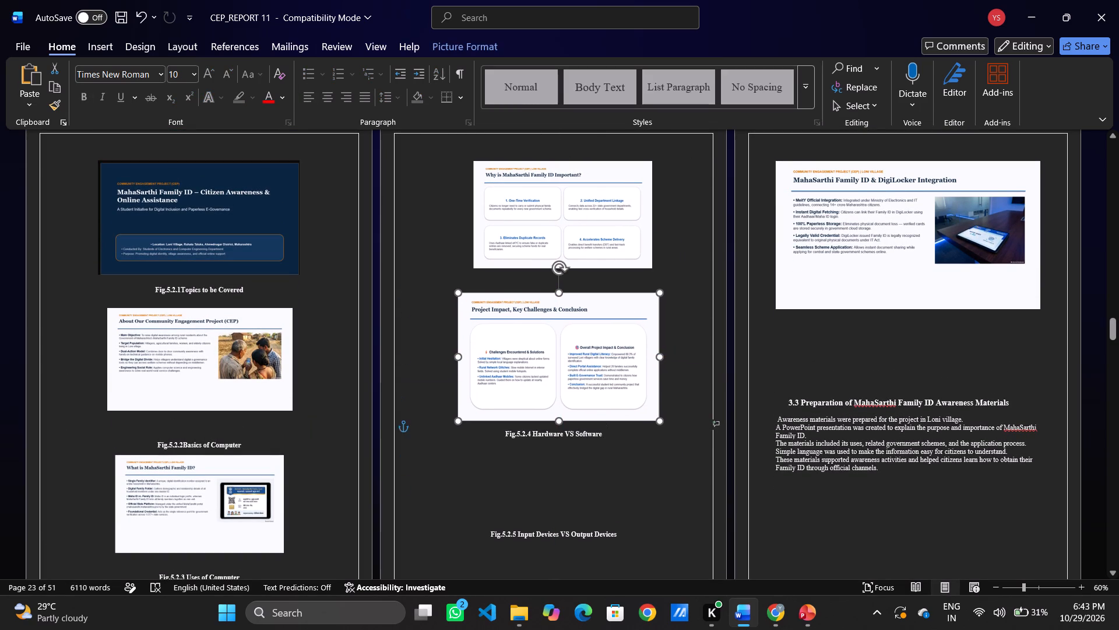
drag(589, 332, 585, 362)
drag(657, 319, 657, 321)
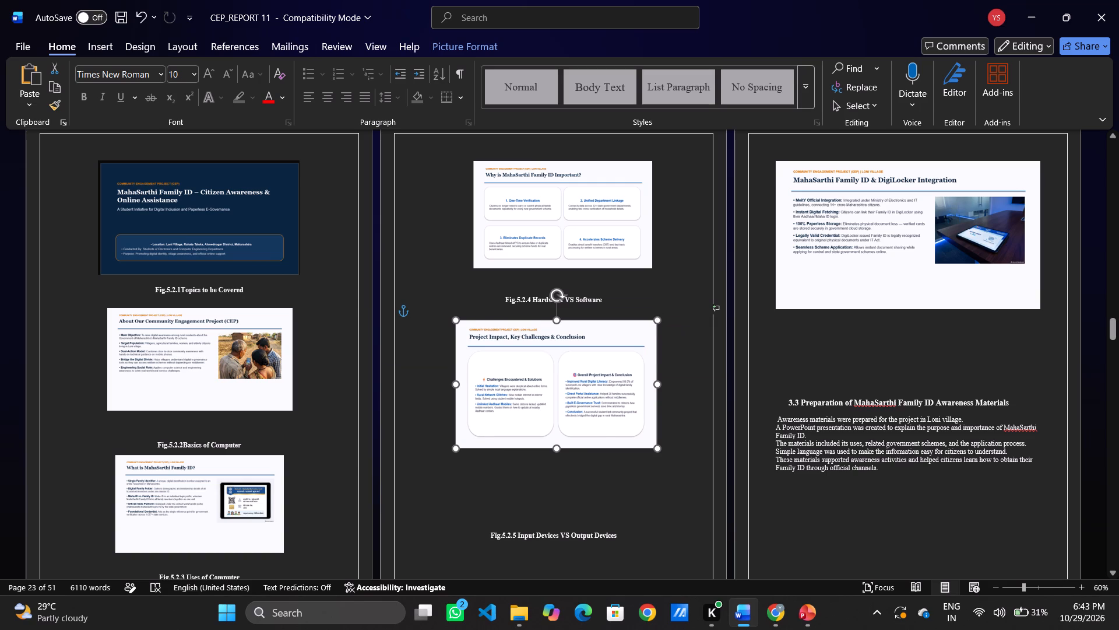
drag(657, 321, 644, 339)
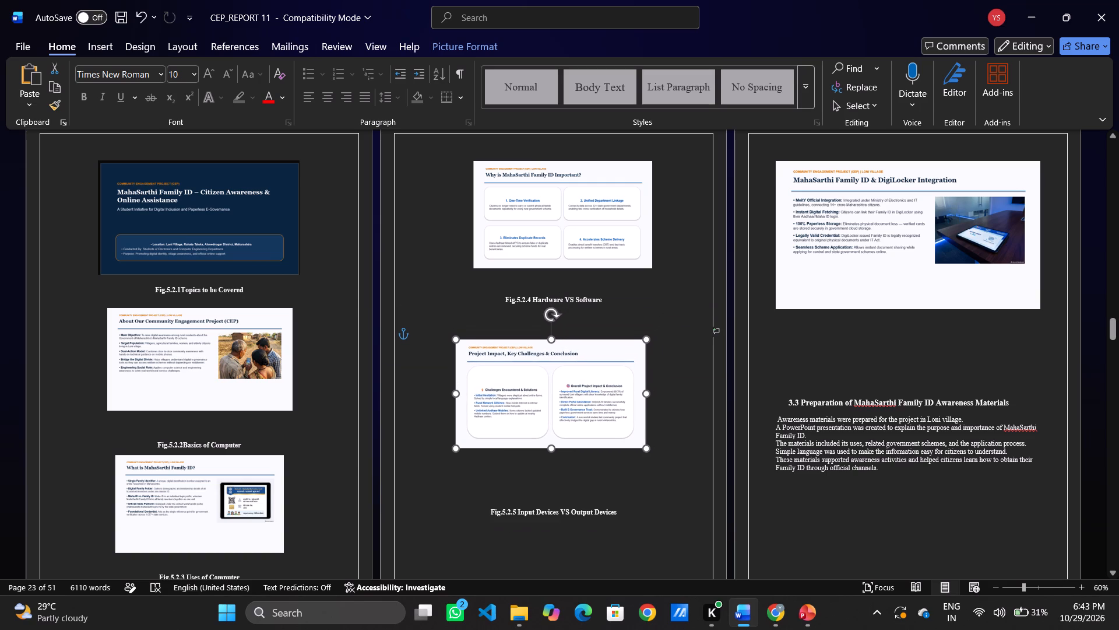
drag(644, 339, 648, 344)
Fine-tune the size of the "Why is MahaSarthi Family ID Important?" slide picture, making it slightly smaller.
click(630, 268)
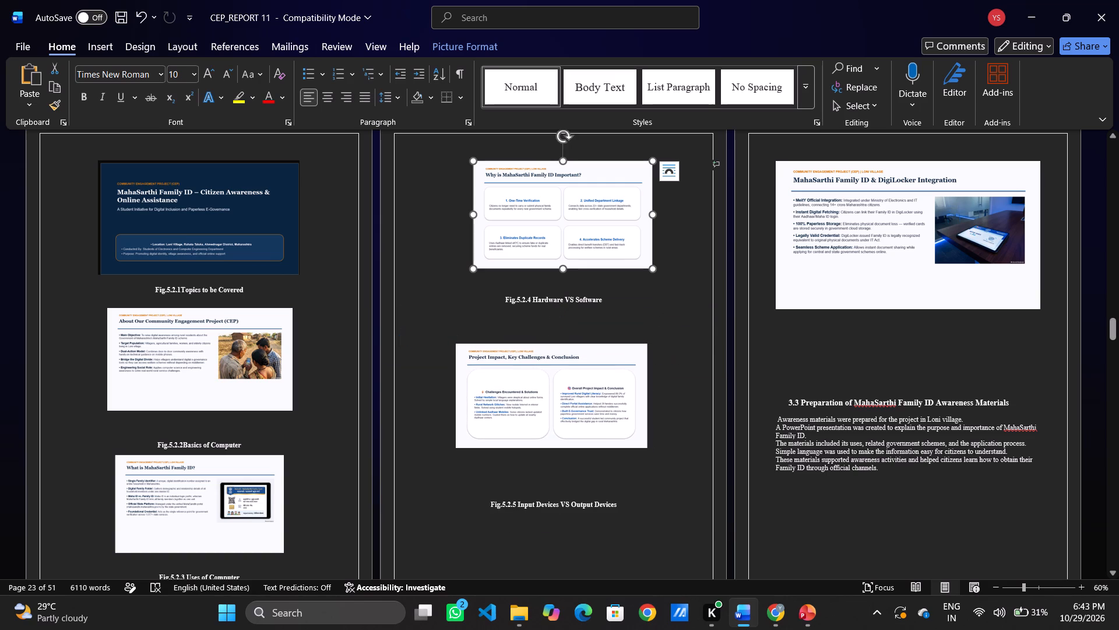
drag(649, 157, 641, 170)
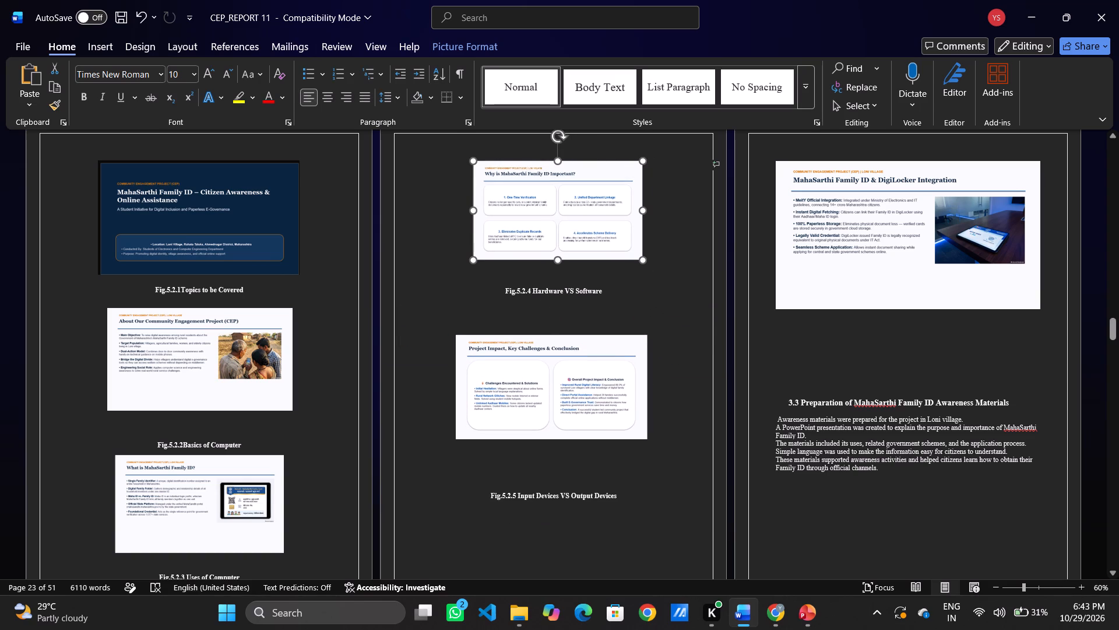
drag(641, 170, 650, 167)
Reposition the "Project Impact, Key Challenges & Conclusion" slide picture close beneath the Fig.5.2.4 caption, roughly centred on the page.
drag(588, 344, 606, 311)
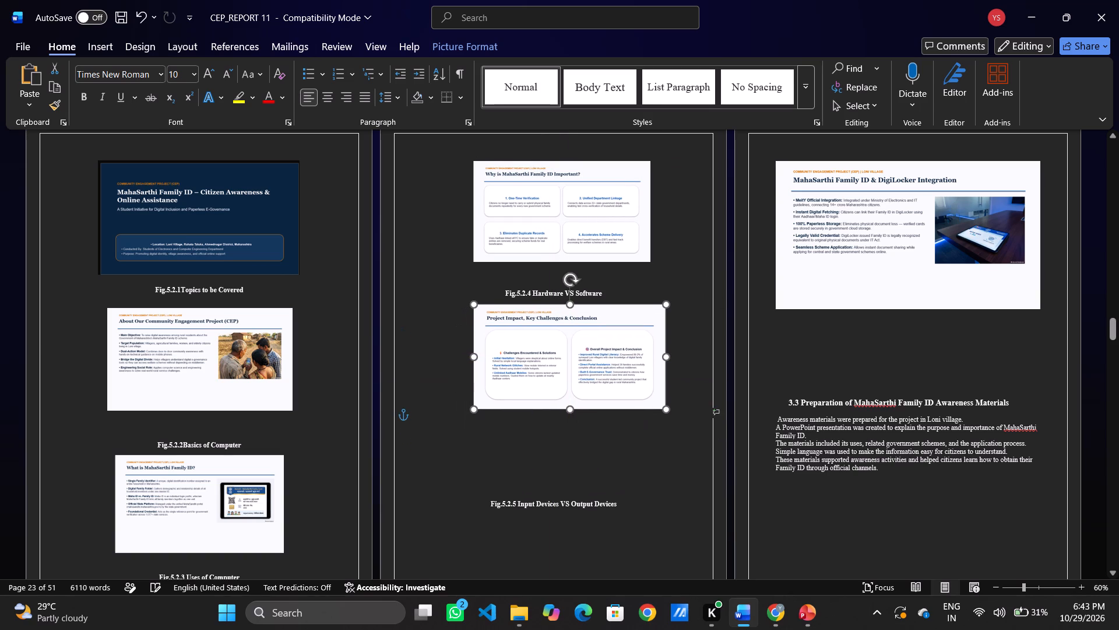
drag(606, 311, 597, 314)
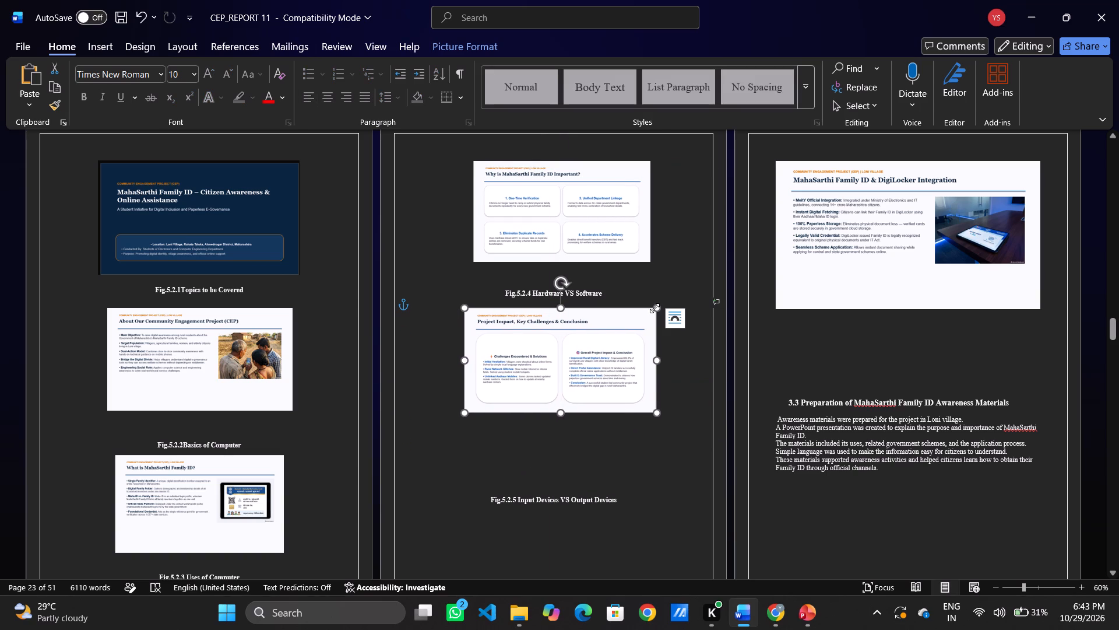
Remove the extra blank lines above the Fig.5.2.5 caption so it sits closer beneath the "Project Impact, Key Challenges & Conclusion" picture.
click(655, 307)
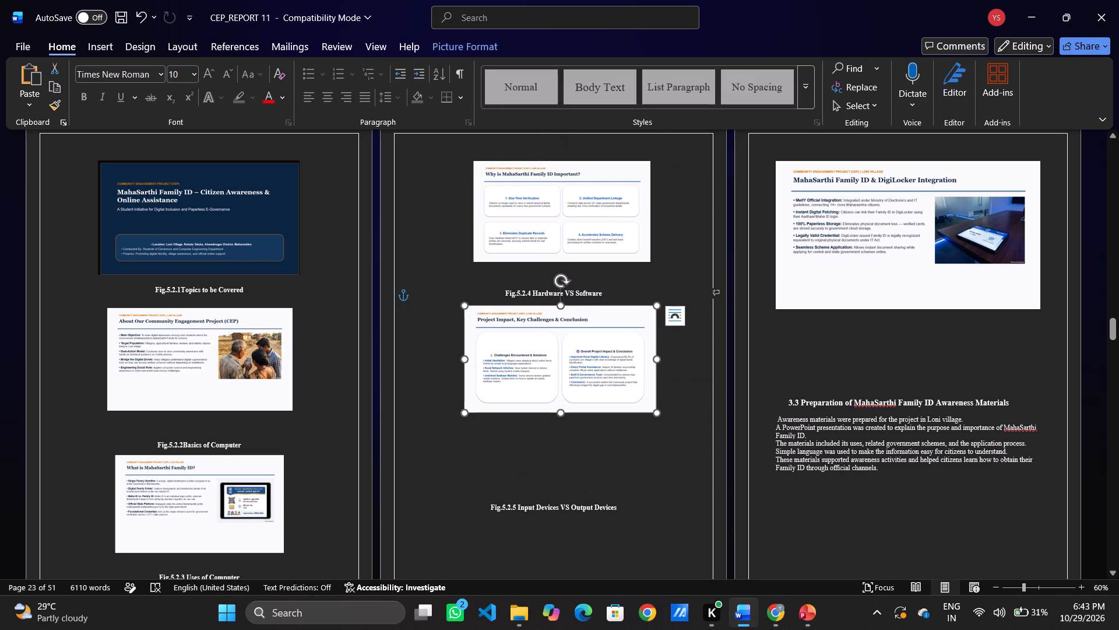
click(488, 508)
key(BackSpace)
key(BackSpace)
key(BackSpace)
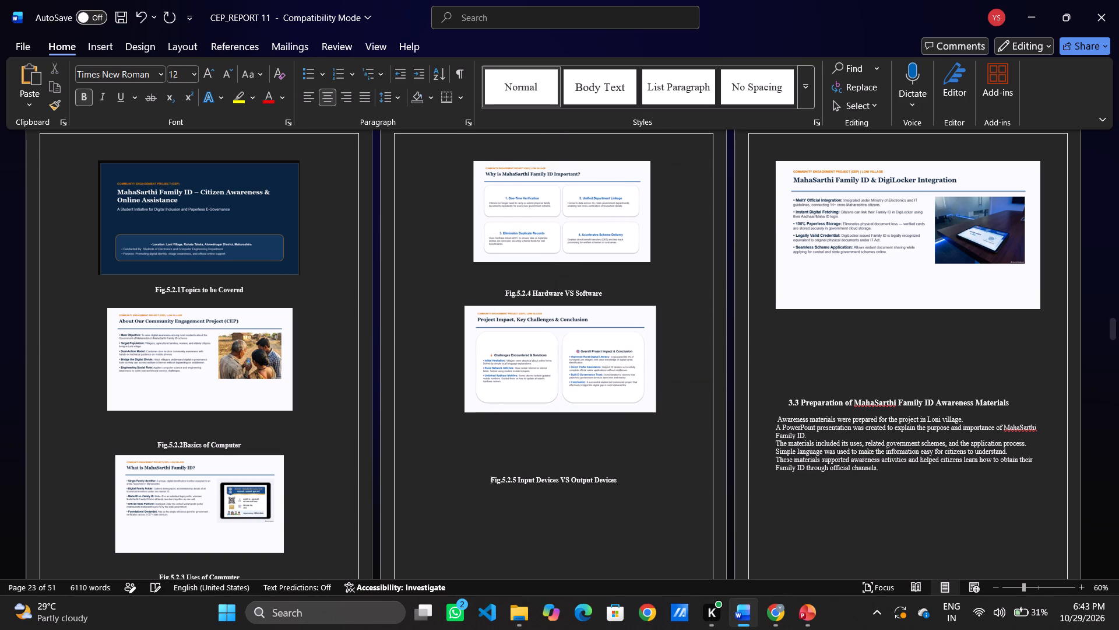
key(BackSpace)
key(BackSpace)
key(BackSpace)
key(BackSpace)
Shrink the "MahaSarthi Family ID & DigiLocker Integration" slide picture above heading 3.3, keeping its proportions.
click(905, 271)
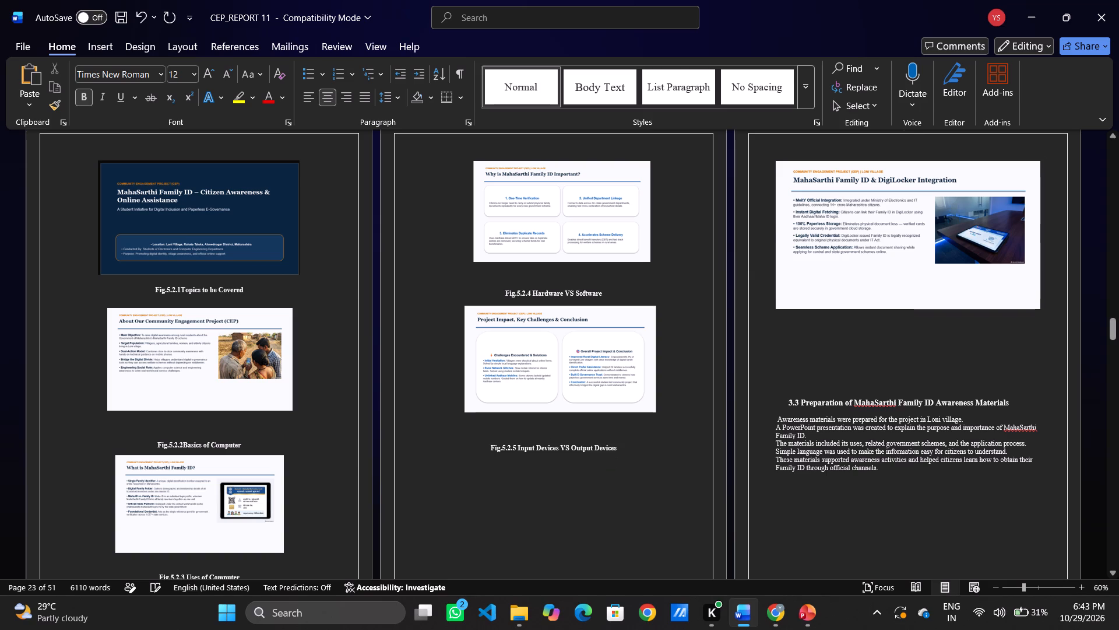
drag(1040, 163, 1015, 179)
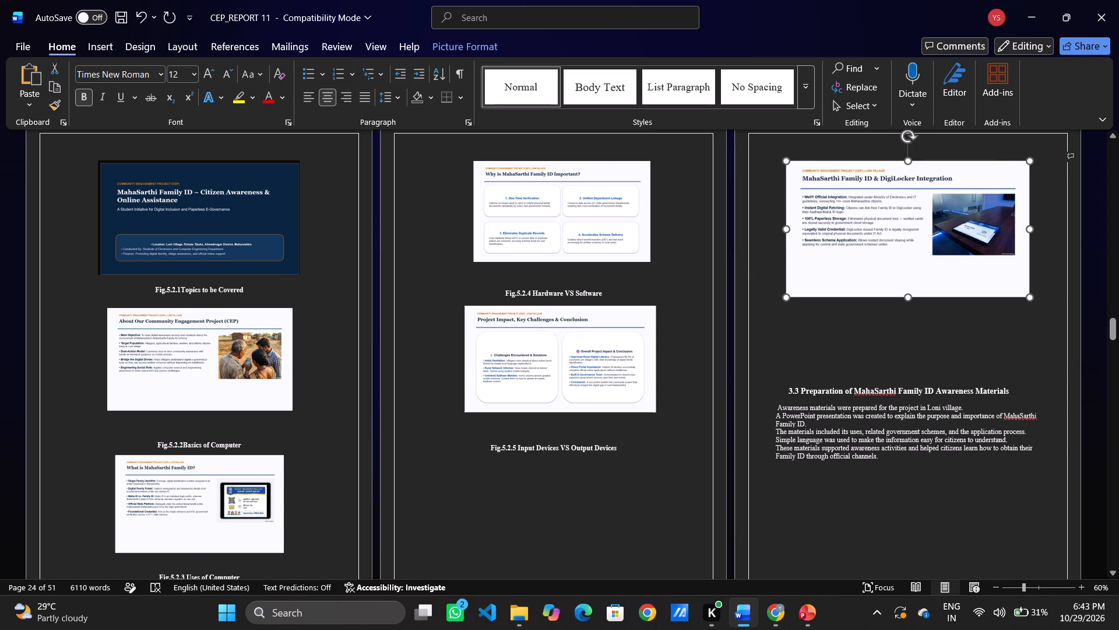
drag(1015, 179, 970, 192)
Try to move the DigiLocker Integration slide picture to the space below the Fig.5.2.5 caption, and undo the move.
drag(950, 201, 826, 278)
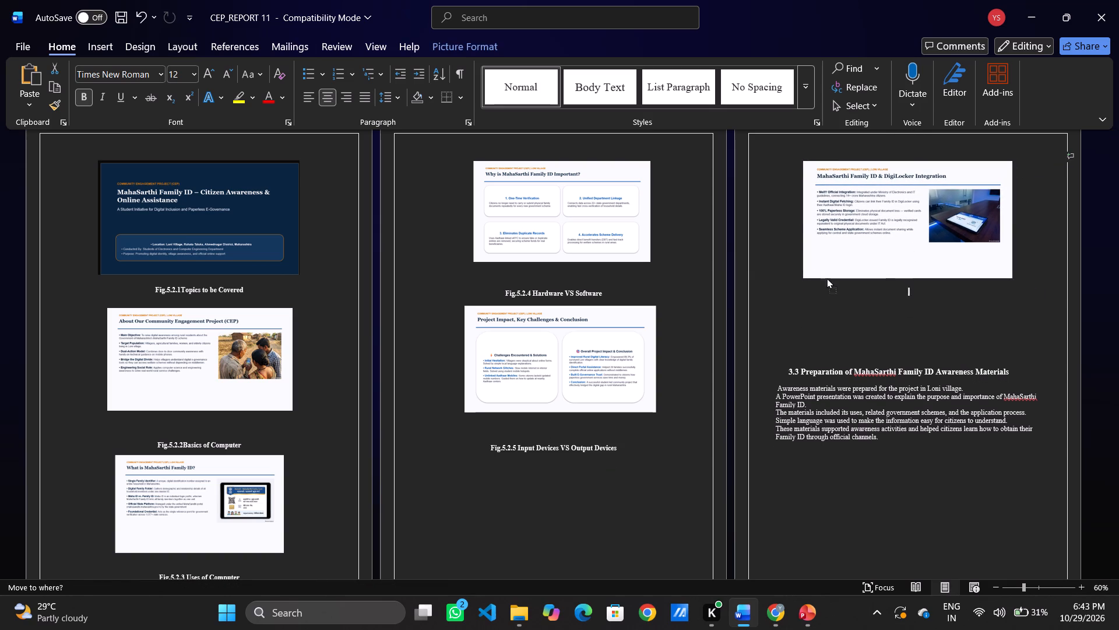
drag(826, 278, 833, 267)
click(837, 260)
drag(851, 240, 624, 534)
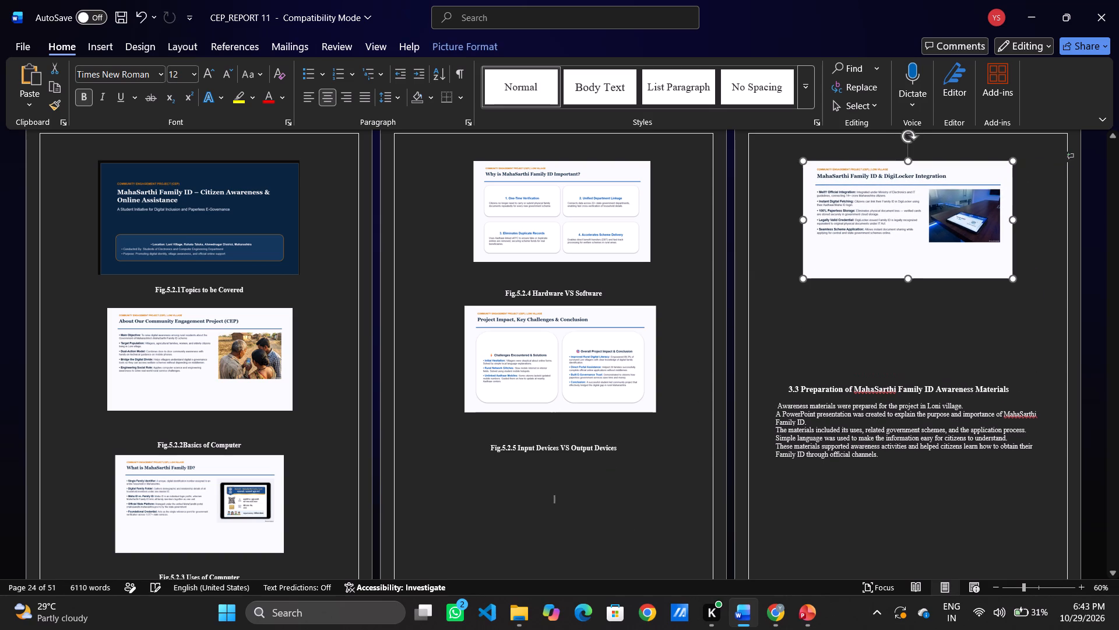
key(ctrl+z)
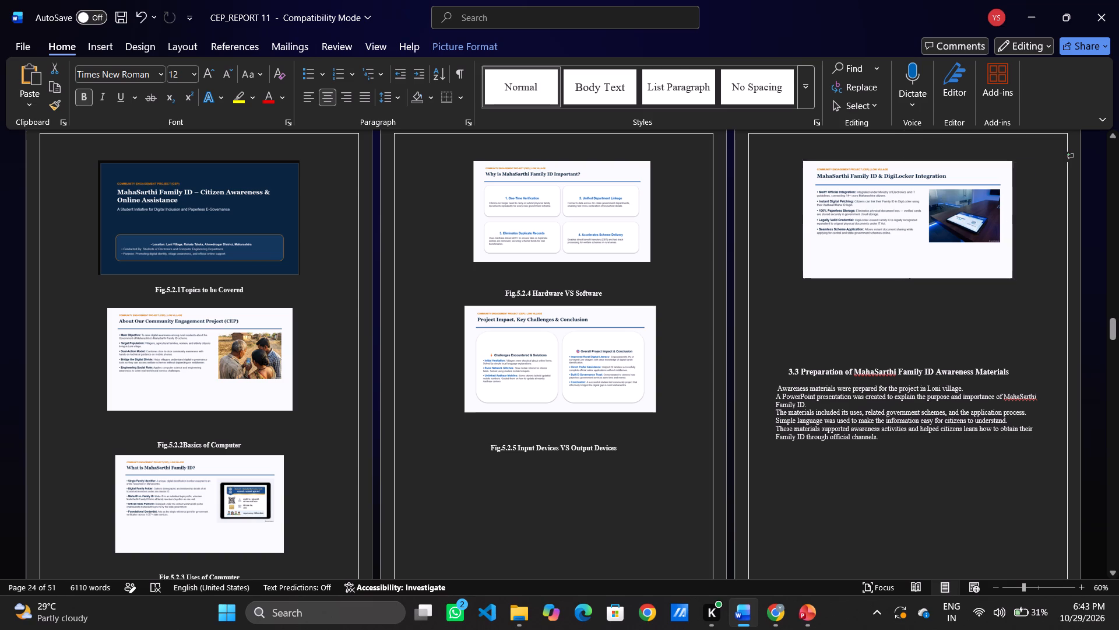
Delete the blank space before the DigiLocker Integration slide picture to bring it back onto the preceding page with Fig.5.2.5.
scroll(807, 240, up, 2)
click(797, 215)
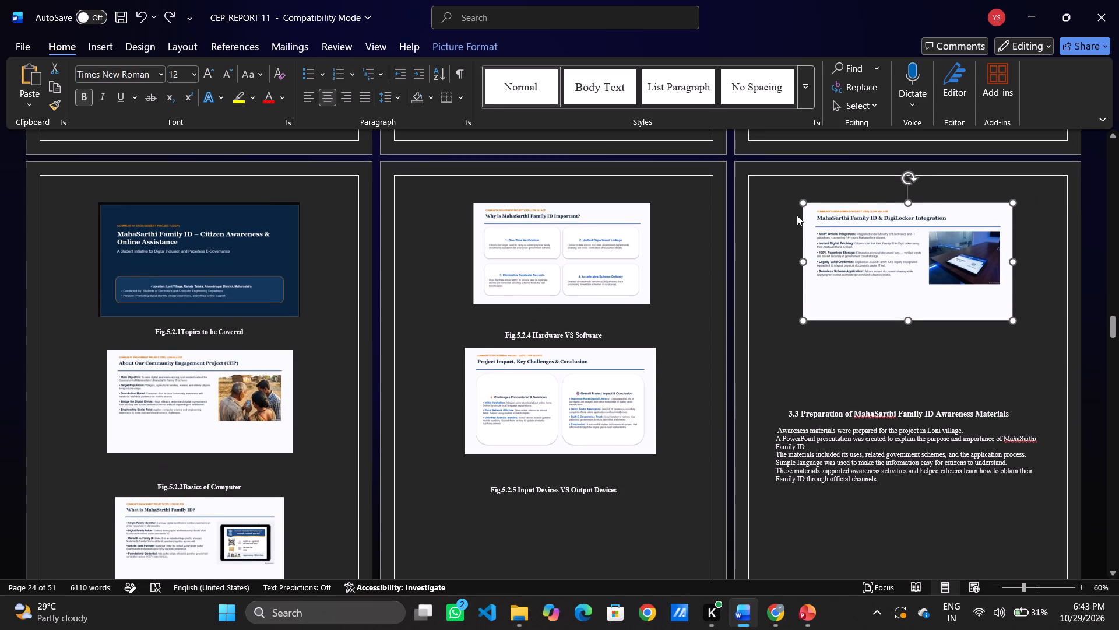
key(BackSpace)
key(BackSpace)
key(BackSpace)
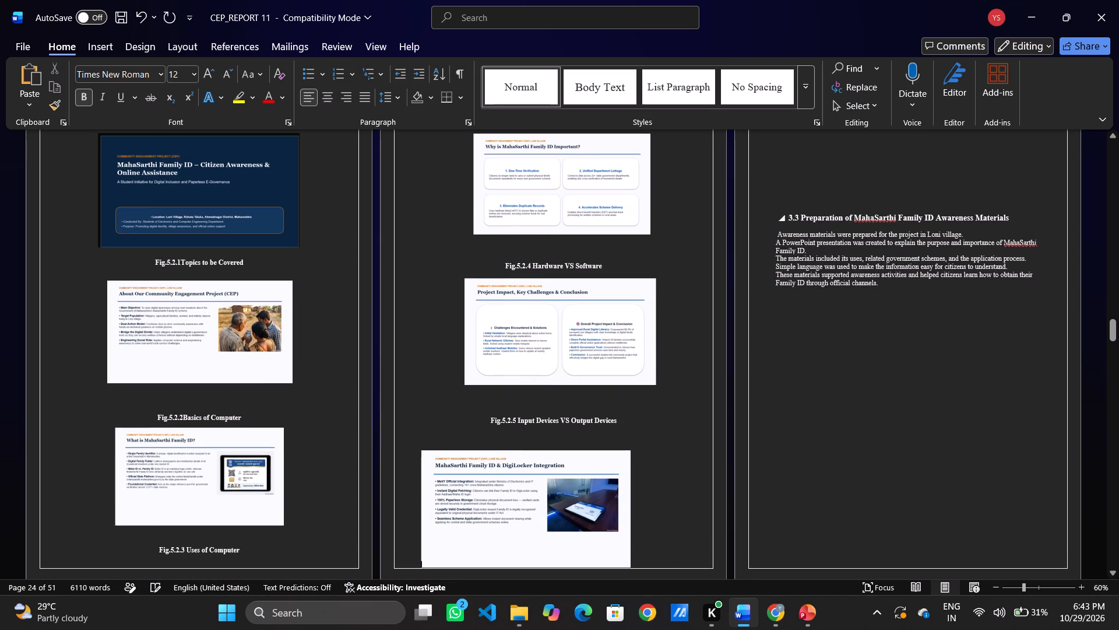
Move the DigiLocker Integration slide picture up close beneath the Fig.5.2.5 caption, roughly centred on the page.
scroll(645, 373, down, 4)
drag(561, 398, 584, 355)
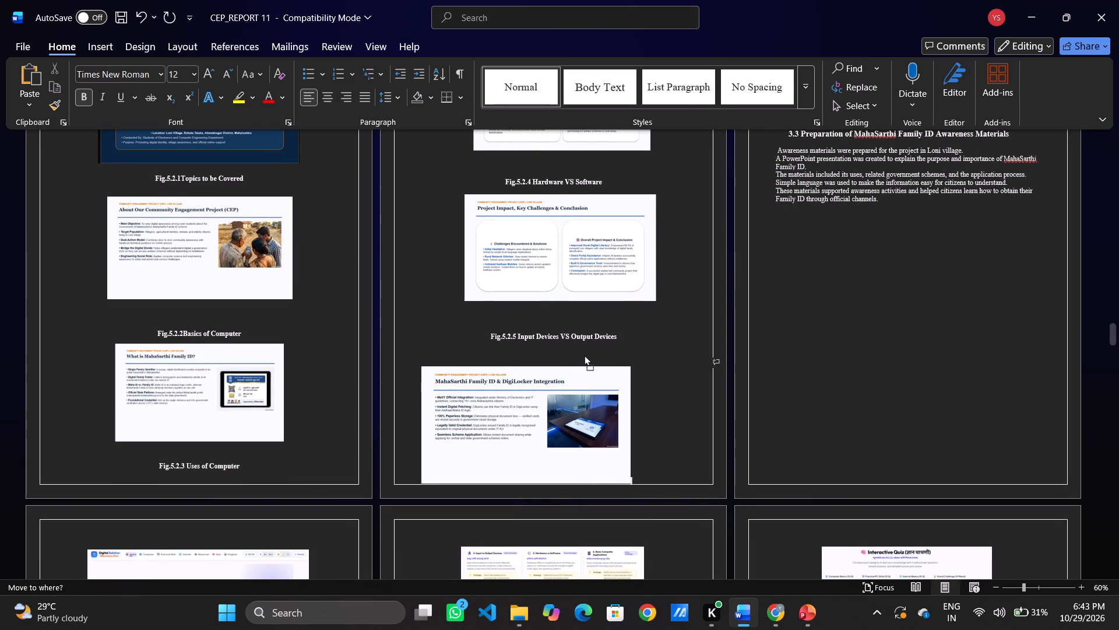
drag(584, 355, 594, 345)
click(684, 302)
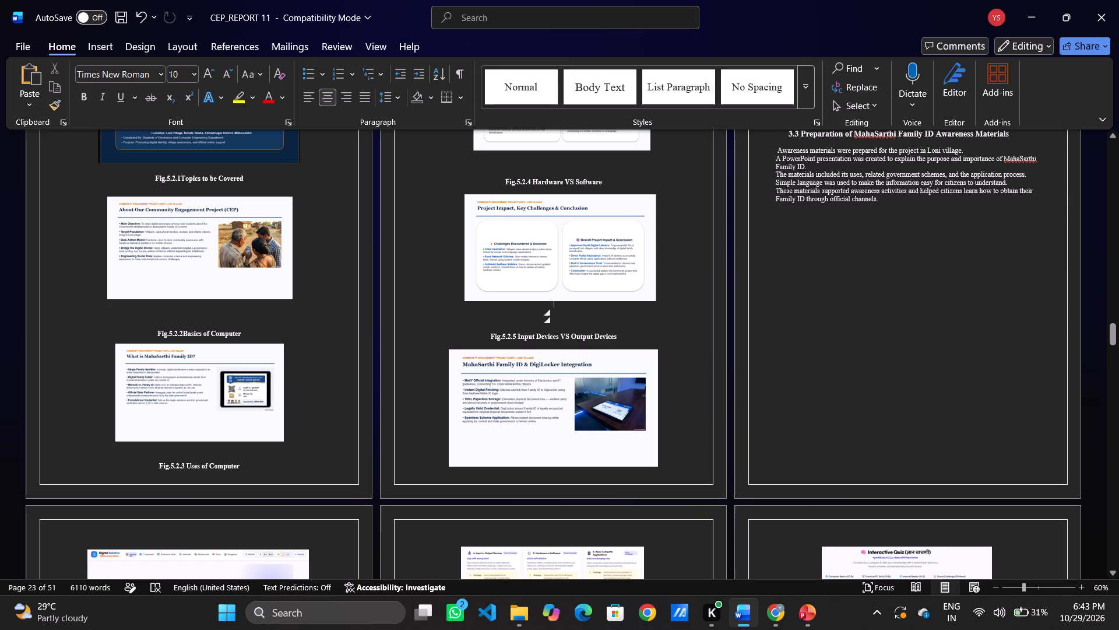
Tighten the gap above the Fig.5.2.5 caption and pad it with leading spaces until it is roughly centred beneath its picture.
scroll(670, 290, down, 3)
scroll(667, 286, up, 4)
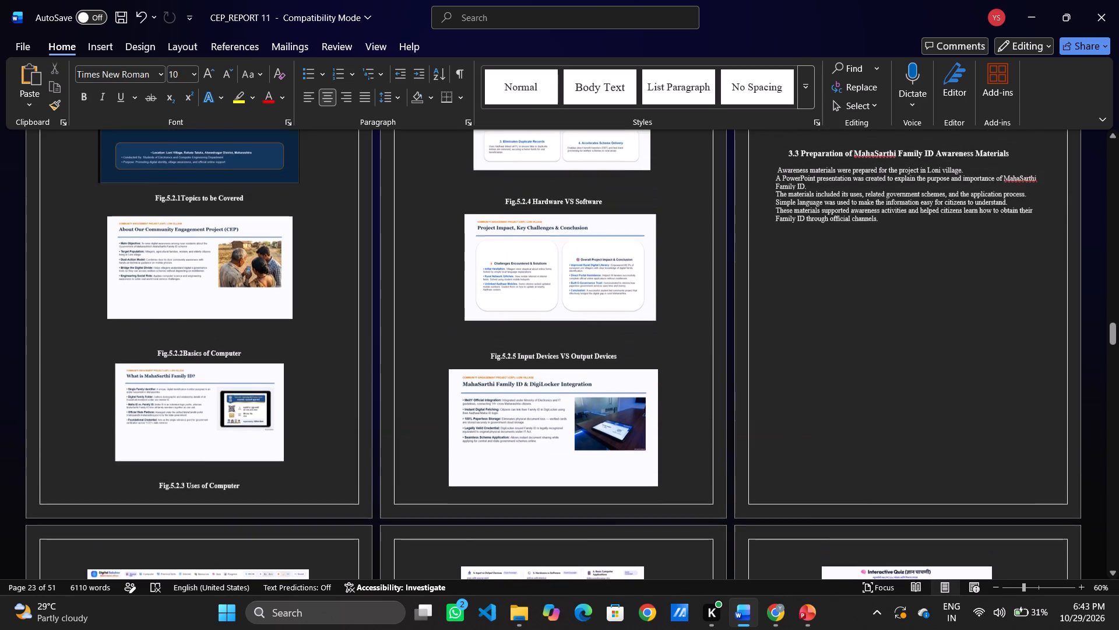
scroll(669, 272, up, 5)
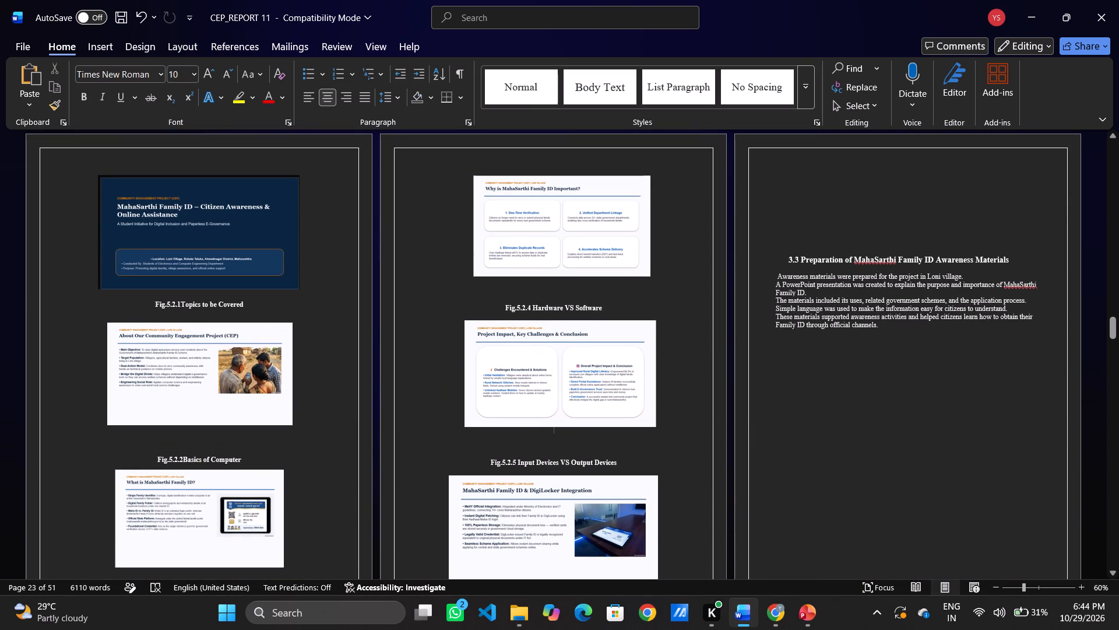
click(485, 461)
key(BackSpace)
key(BackSpace)
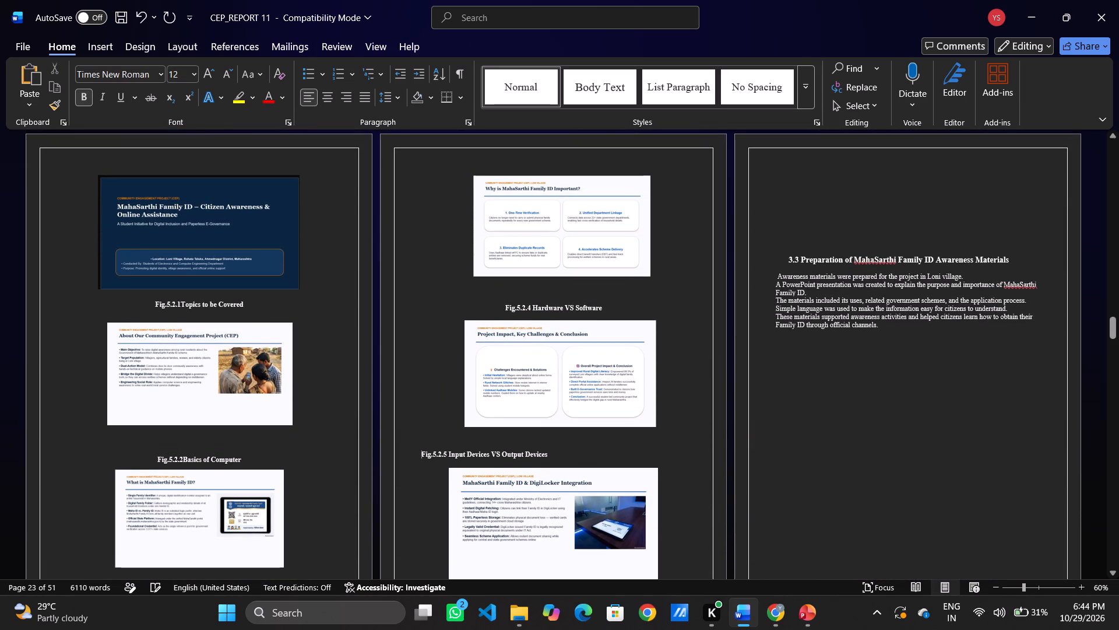
key(space)
key(space)
key(space)
key(space)
key(space)
key(space)
key(space)
key(space)
key(space)
key(space)
key(space)
key(space)
key(space)
key(space)
key(space)
key(space)
key(space)
key(space)
key(space)
key(space)
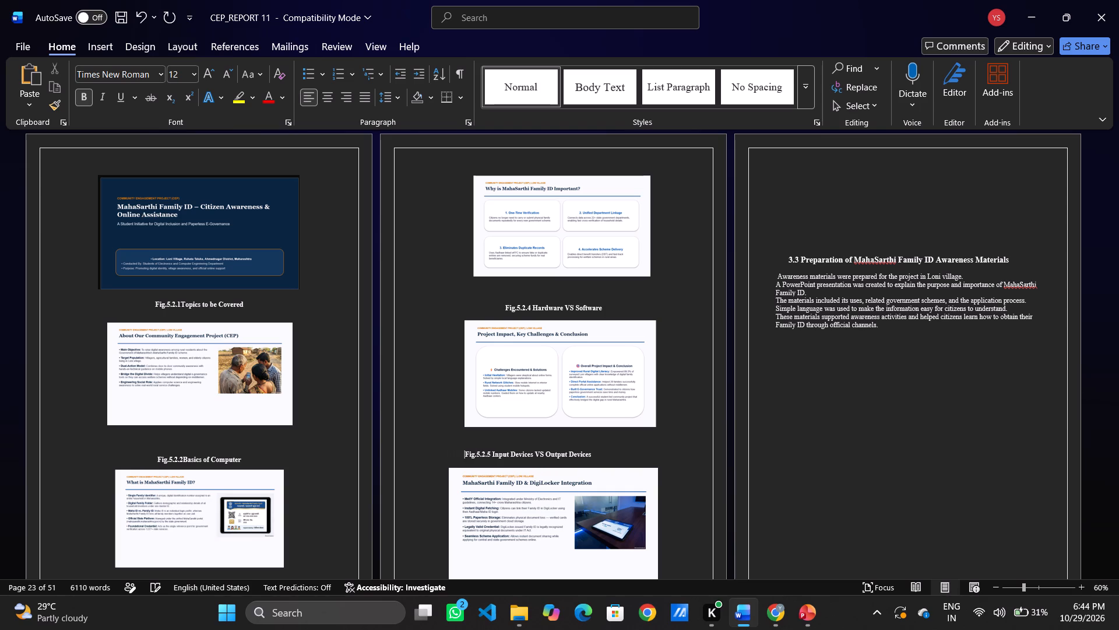
scroll(490, 397, up, 3)
scroll(962, 181, down, 1)
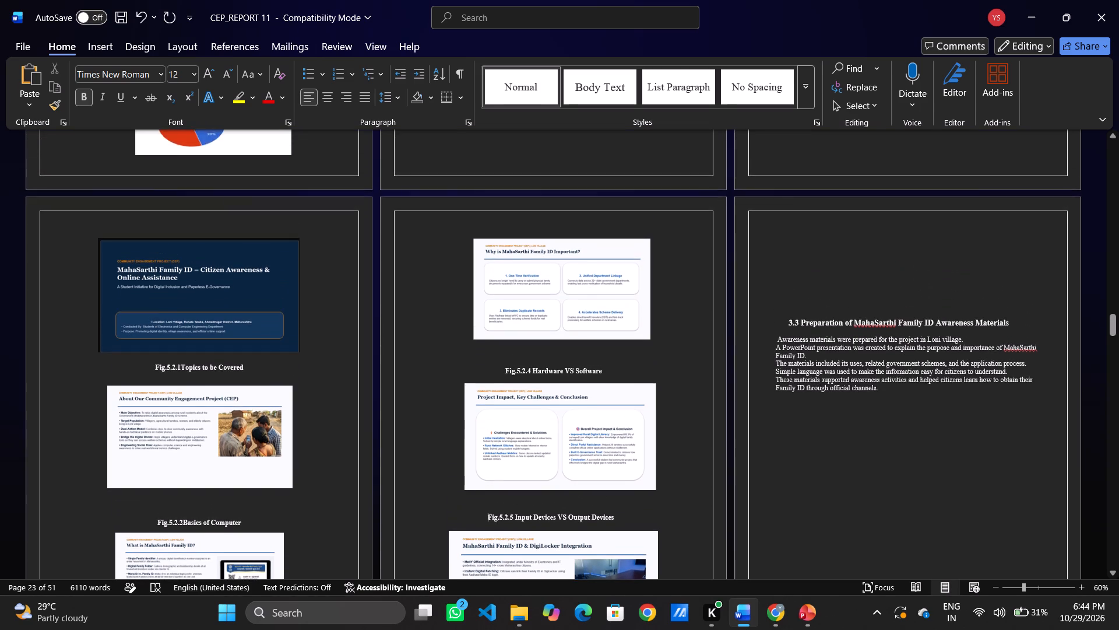
scroll(923, 187, down, 3)
key(space)
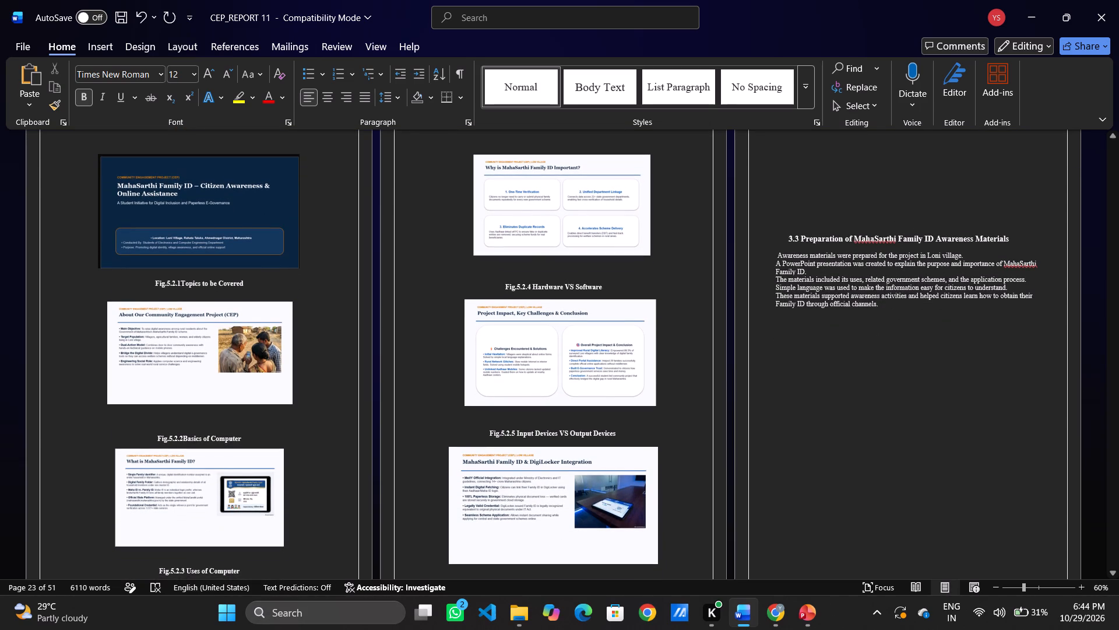
Enlarge the "Why is MahaSarthi Family ID Important?" slide picture slightly, keeping its proportions.
click(596, 307)
click(537, 187)
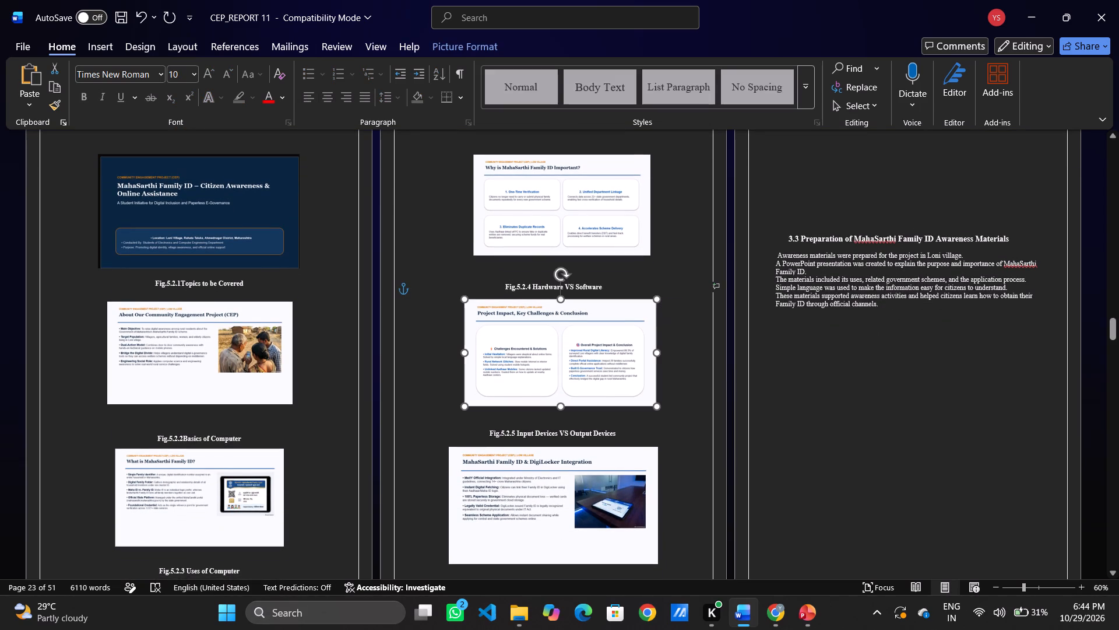
drag(653, 155, 670, 141)
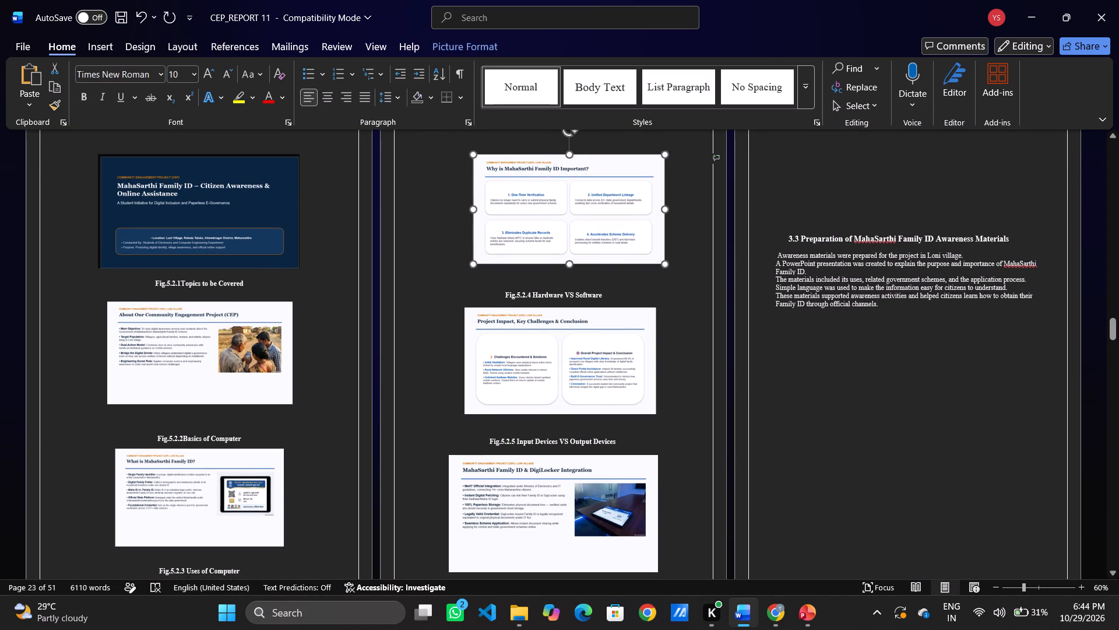
drag(670, 141, 656, 149)
scroll(643, 159, down, 5)
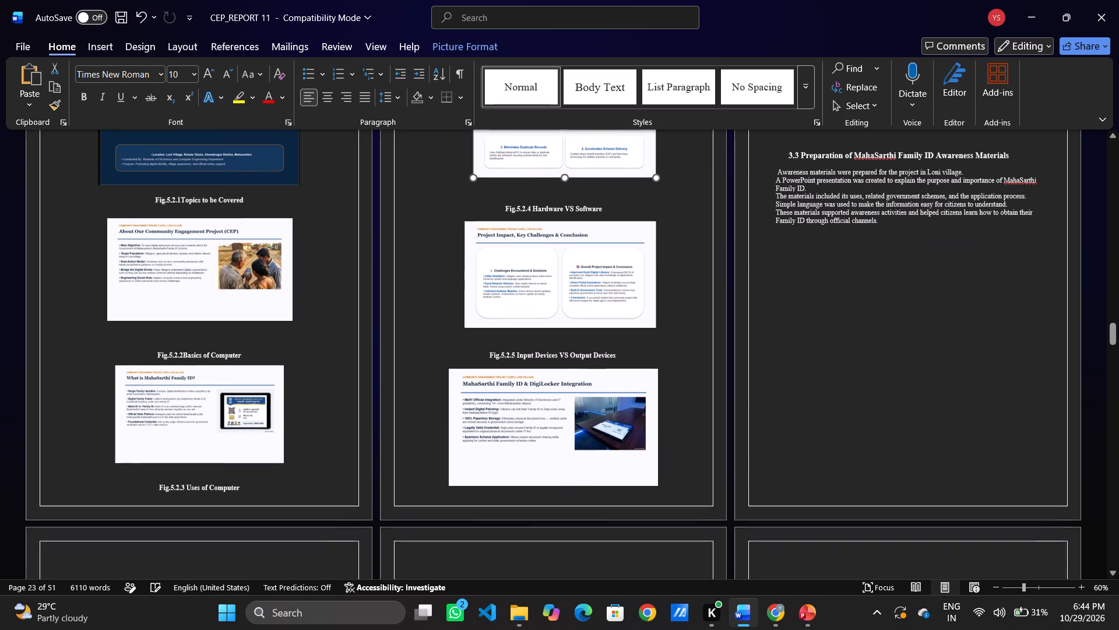
click(705, 296)
Review the layout of the slide picture pages and the survey chart pages before them.
scroll(639, 322, down, 1)
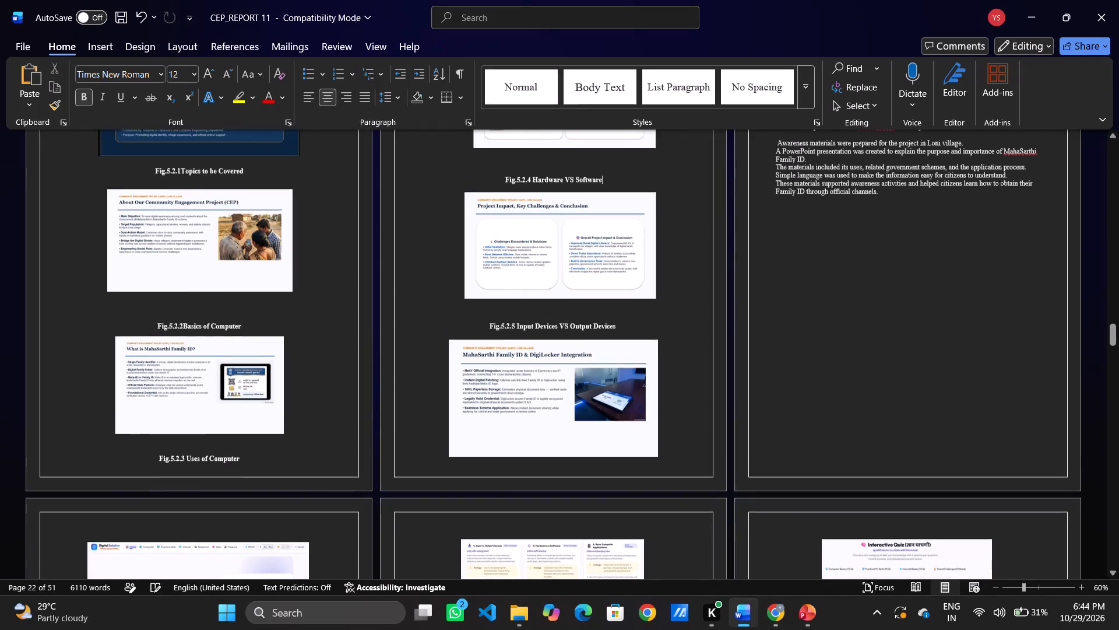
scroll(610, 327, down, 3)
scroll(608, 320, up, 4)
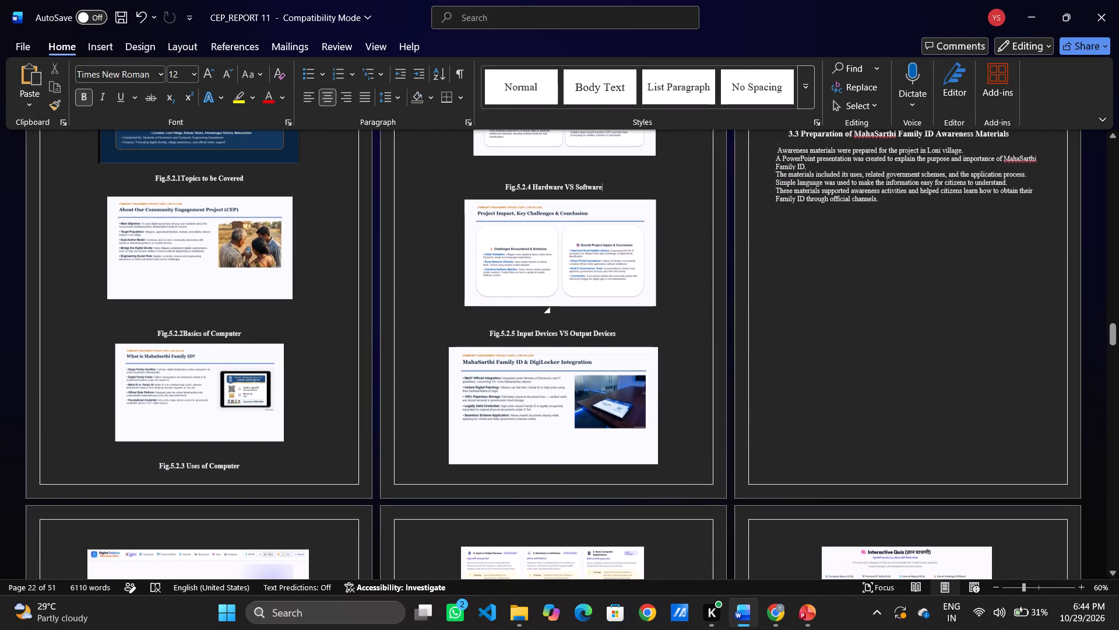
scroll(577, 272, up, 15)
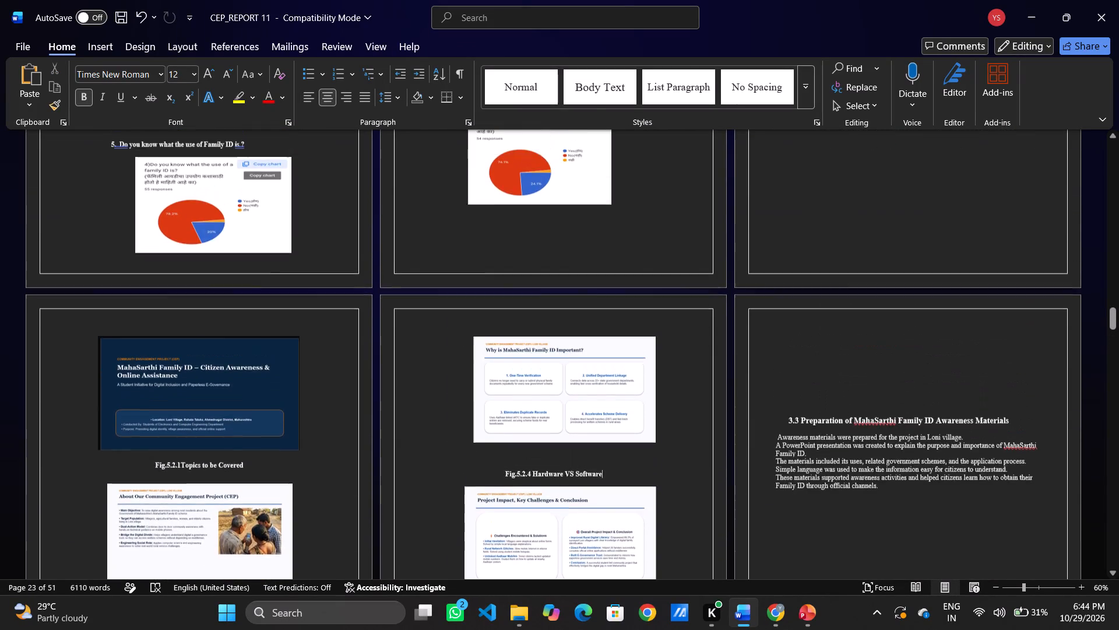
scroll(577, 272, up, 3)
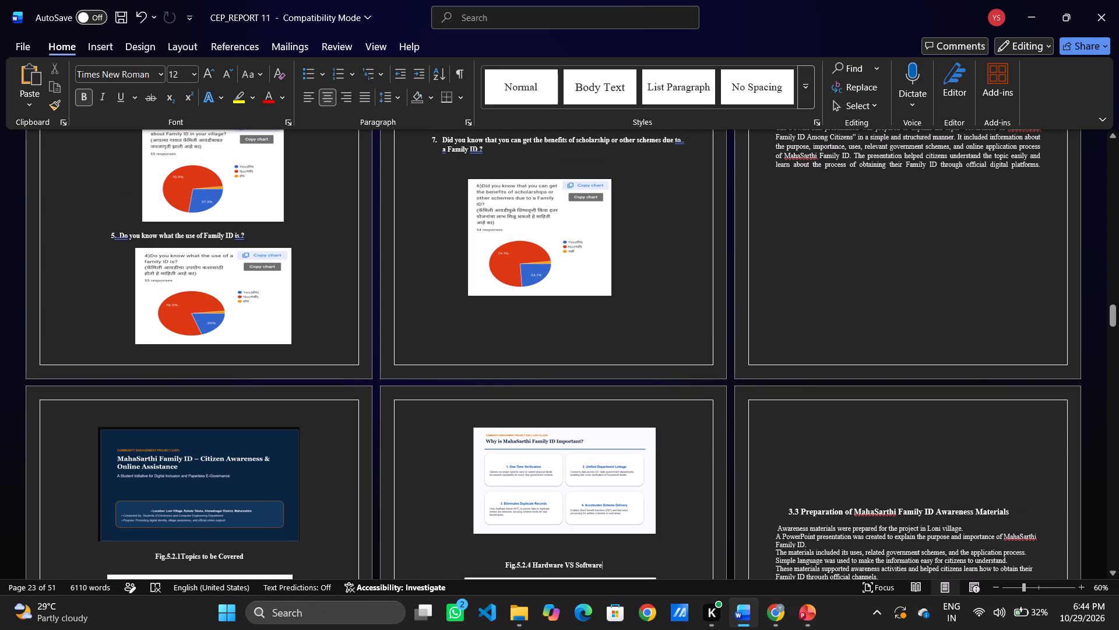
scroll(666, 375, down, 2)
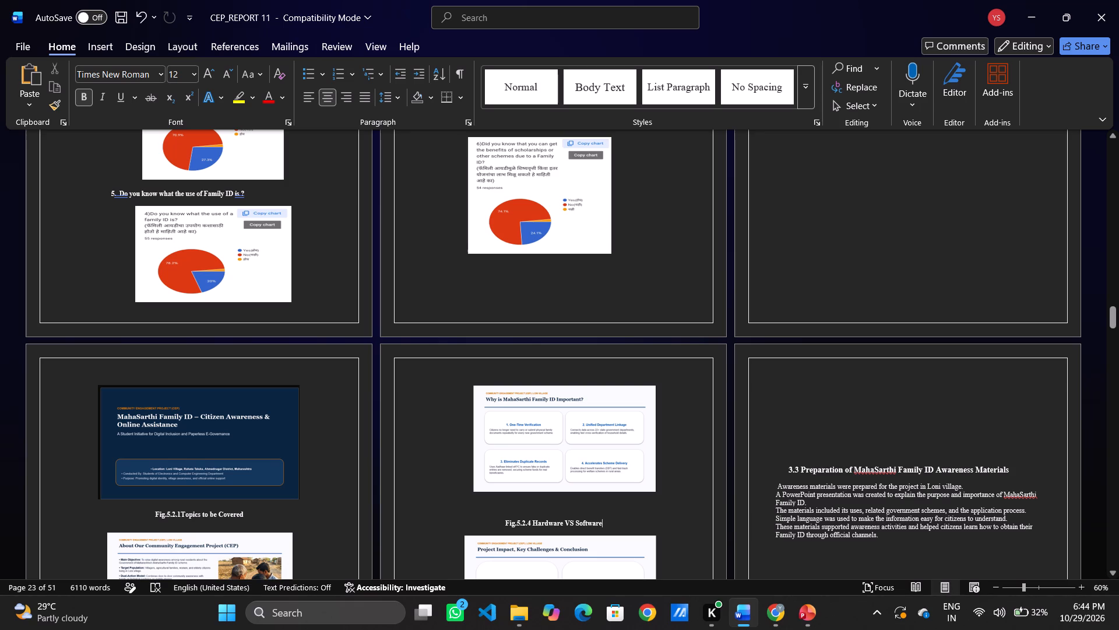
scroll(672, 318, down, 1)
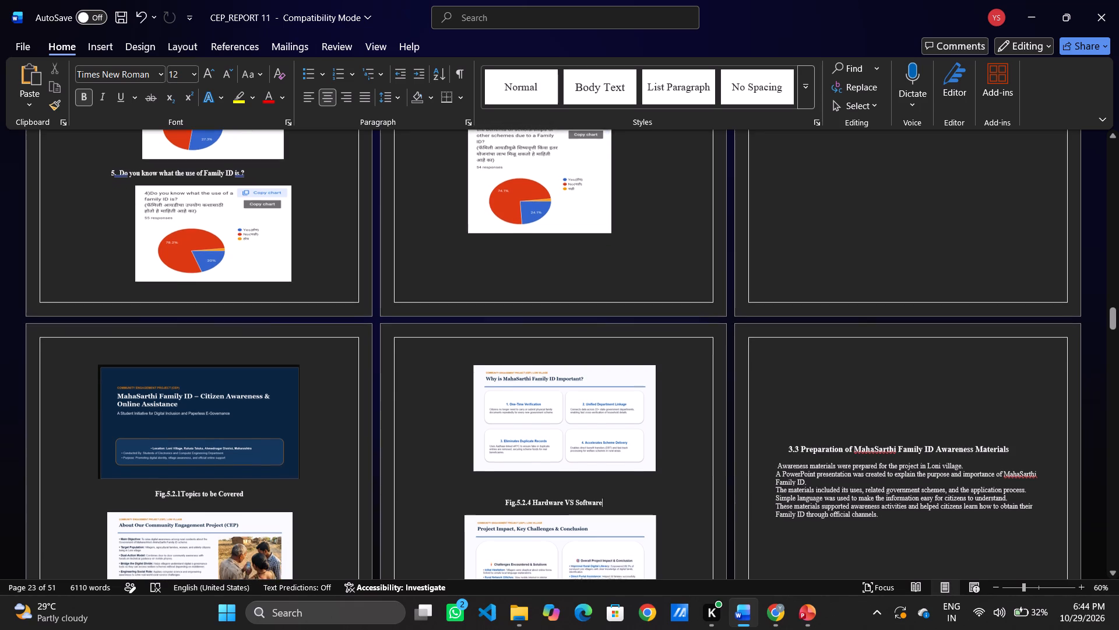
scroll(672, 318, up, 6)
scroll(673, 317, down, 6)
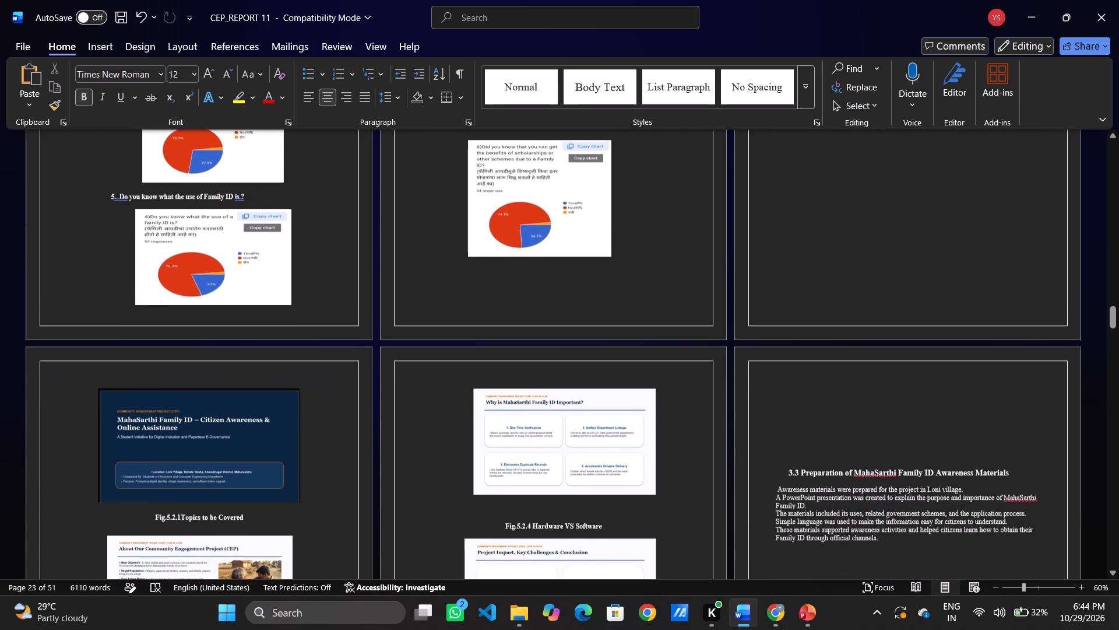
scroll(673, 317, down, 11)
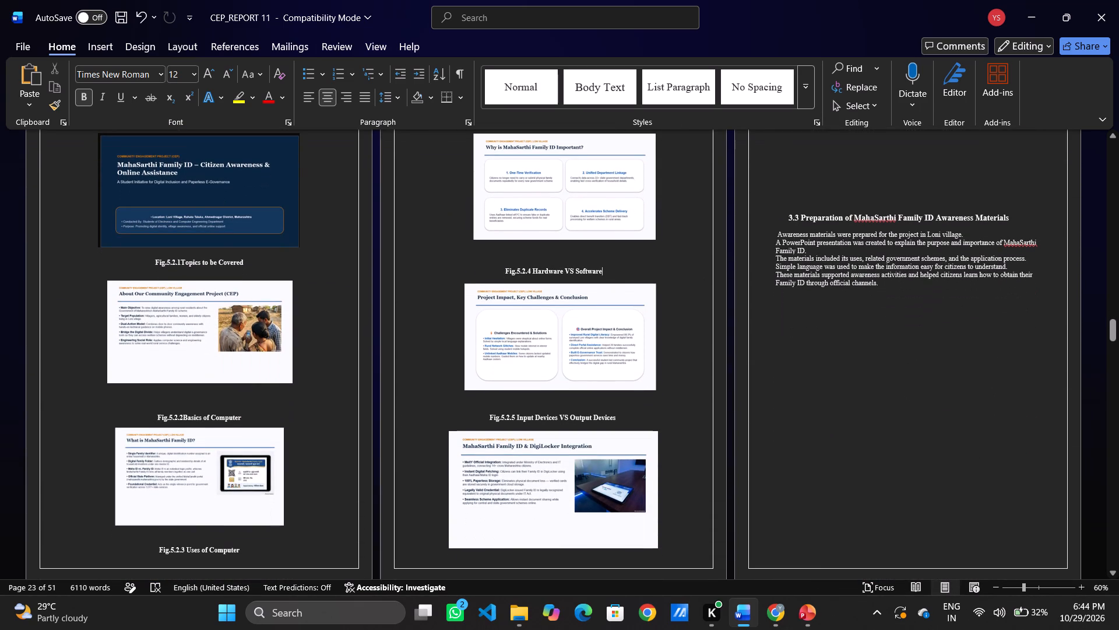
click(832, 189)
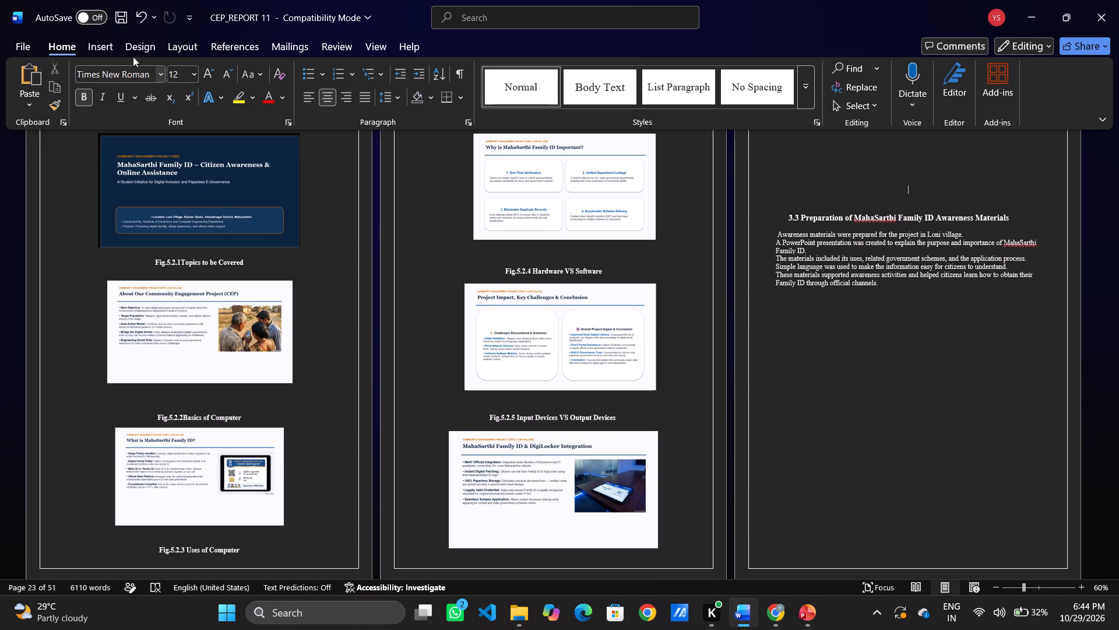
click(105, 45)
click(166, 82)
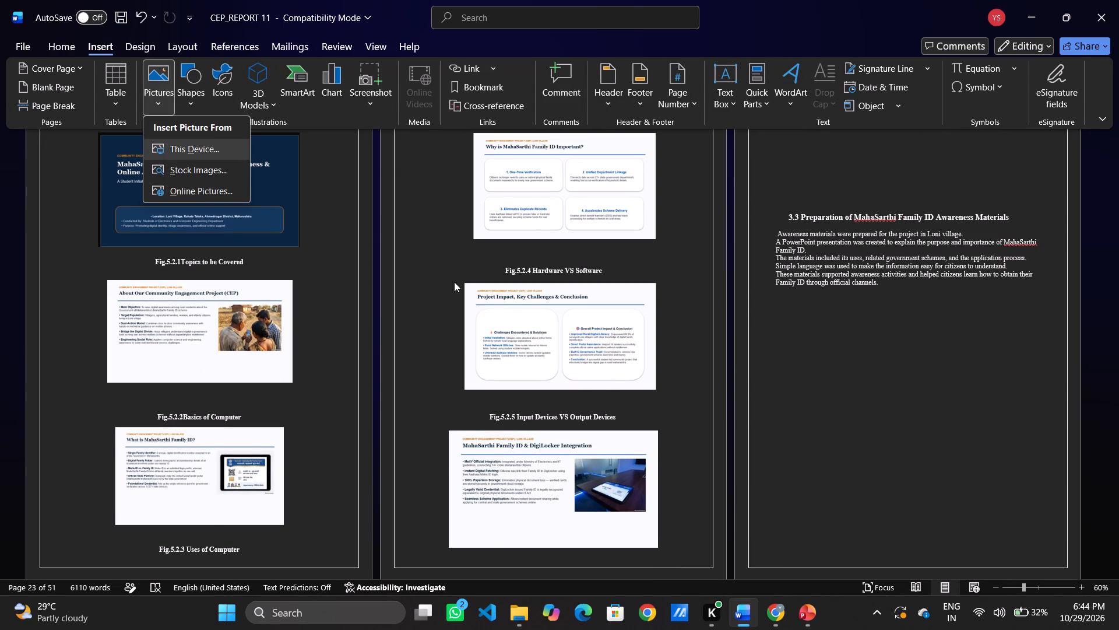
click(226, 155)
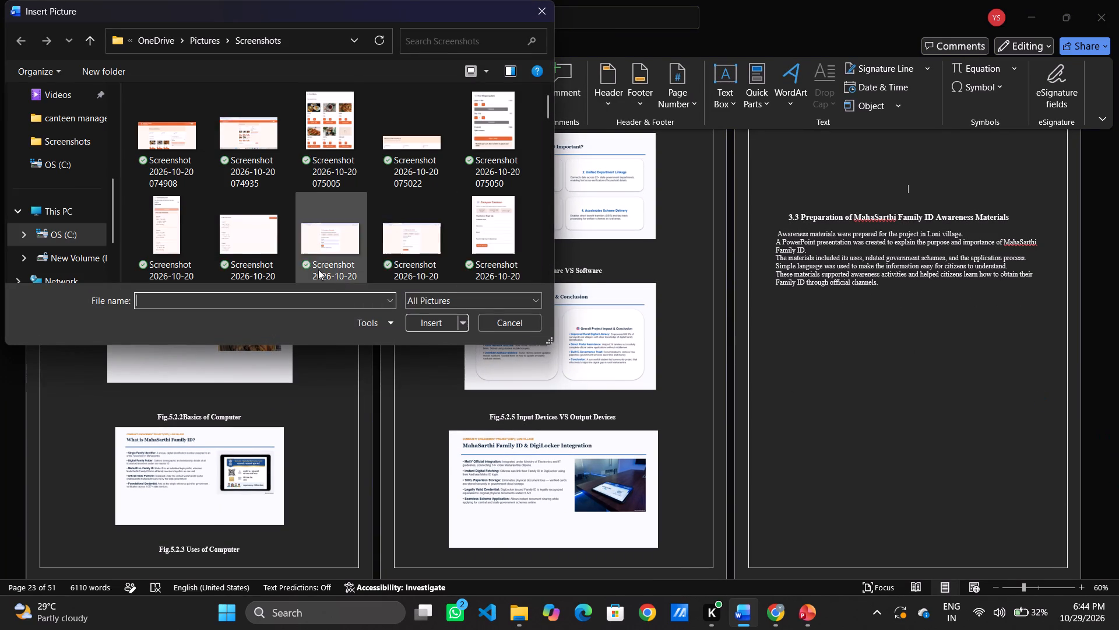
scroll(316, 267, down, 9)
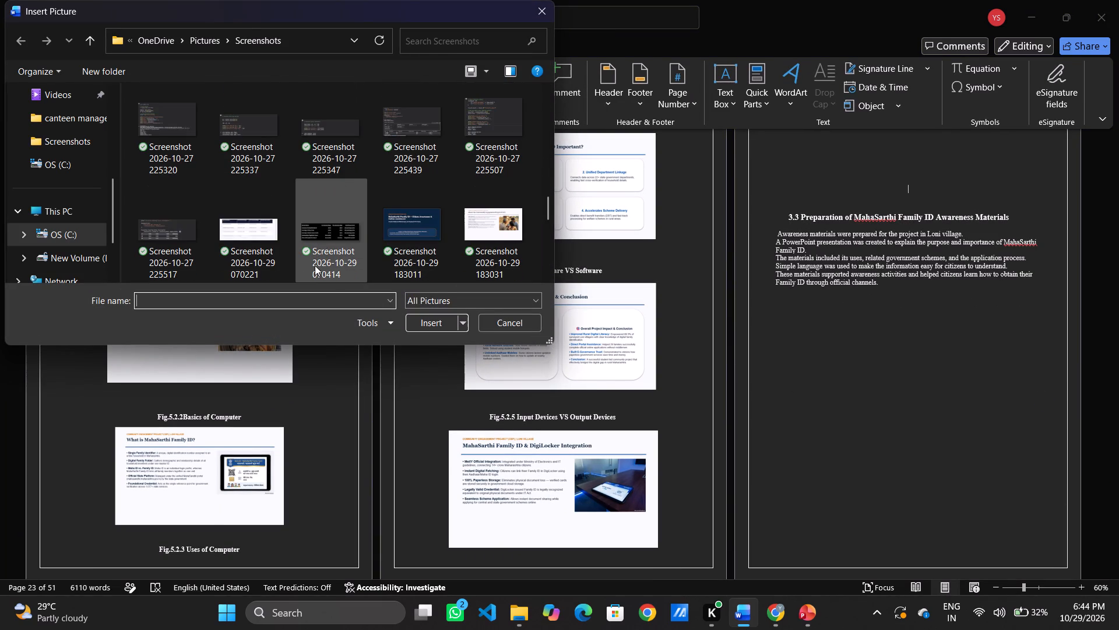
scroll(315, 265, down, 1)
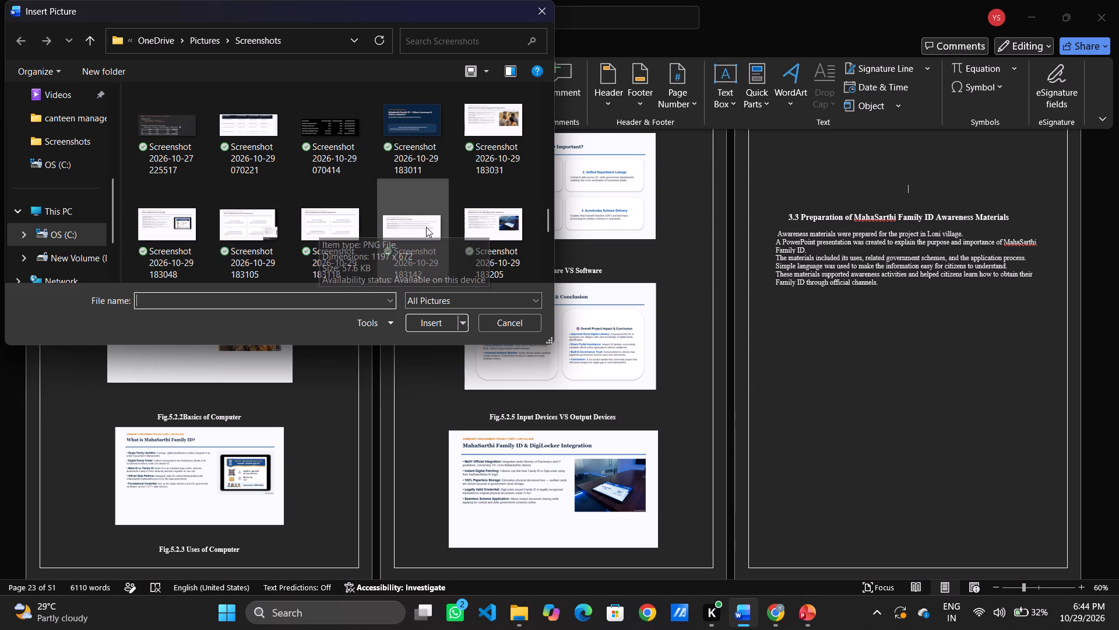
scroll(441, 215, down, 1)
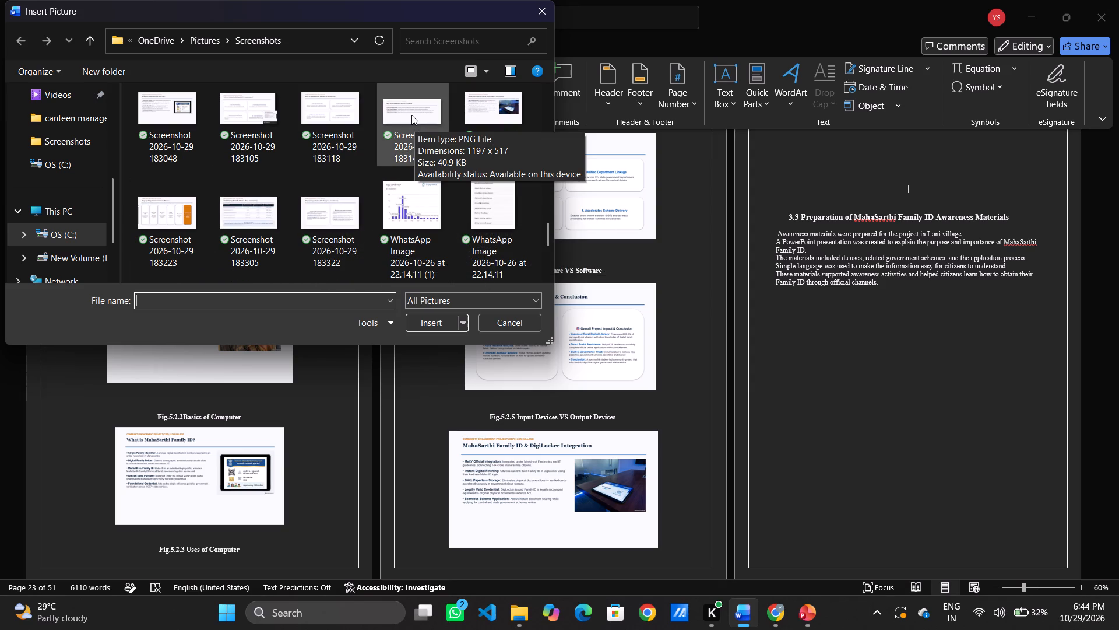
click(168, 207)
click(436, 317)
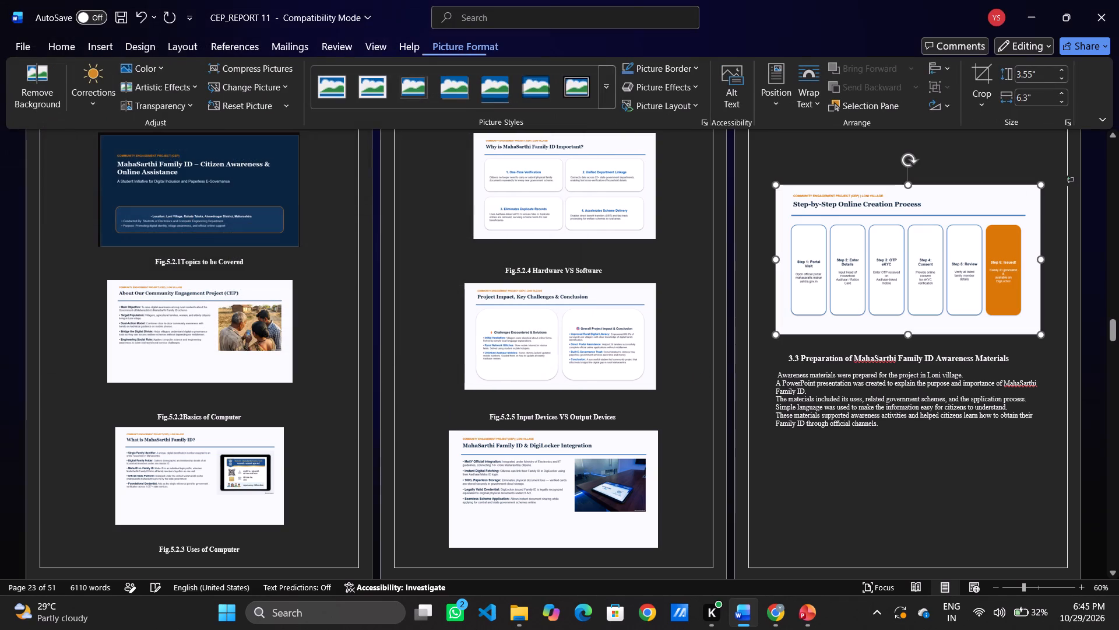
Move the "Step-by-Step Online Creation Process" picture up to the top margin of its page.
scroll(780, 265, down, 2)
scroll(980, 268, up, 2)
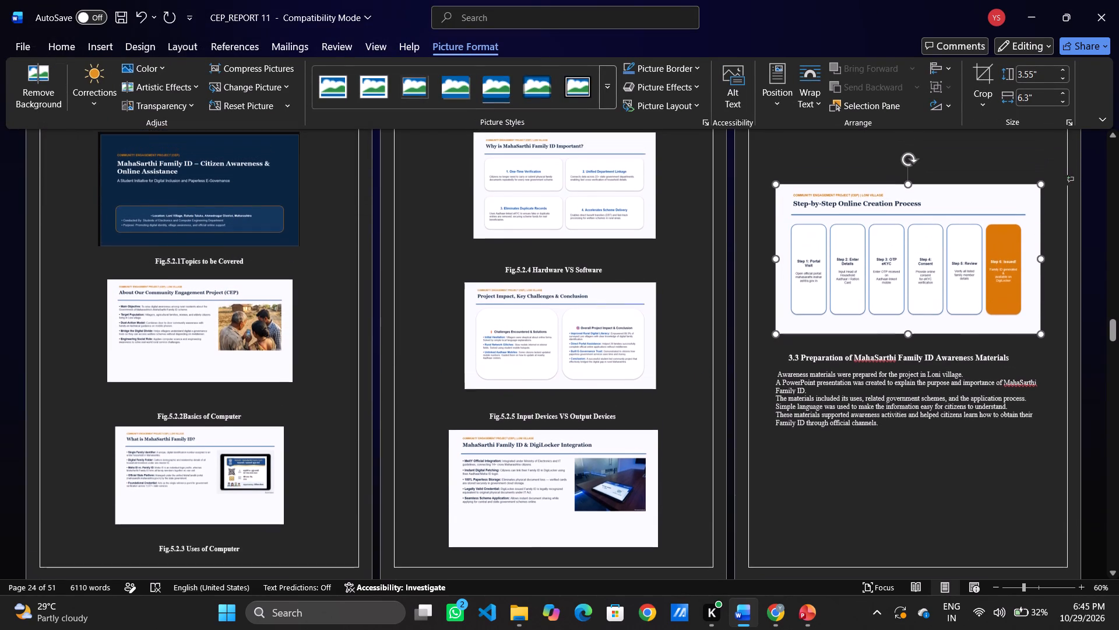
scroll(853, 275, up, 3)
drag(906, 292, 898, 198)
Add blank lines between the "Step-by-Step Online Creation Process" picture and heading 3.3 to make room for another picture.
click(931, 404)
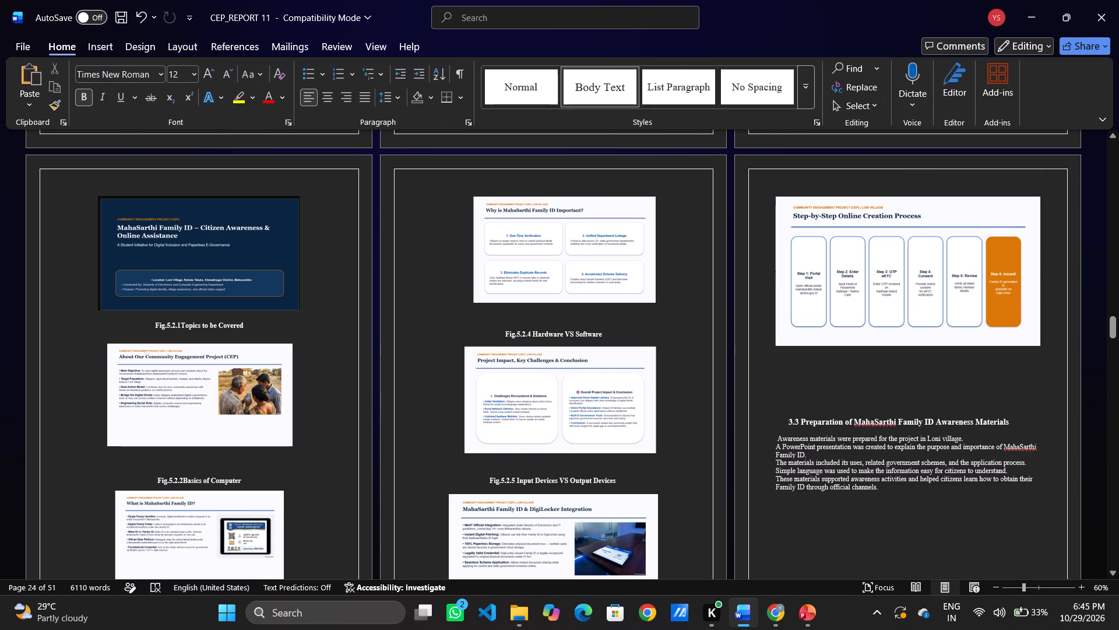
key(Return)
key(Return)
key(Return)
key(Return)
key(Return)
key(Return)
key(Return)
key(Return)
key(Return)
key(Return)
key(Return)
key(Return)
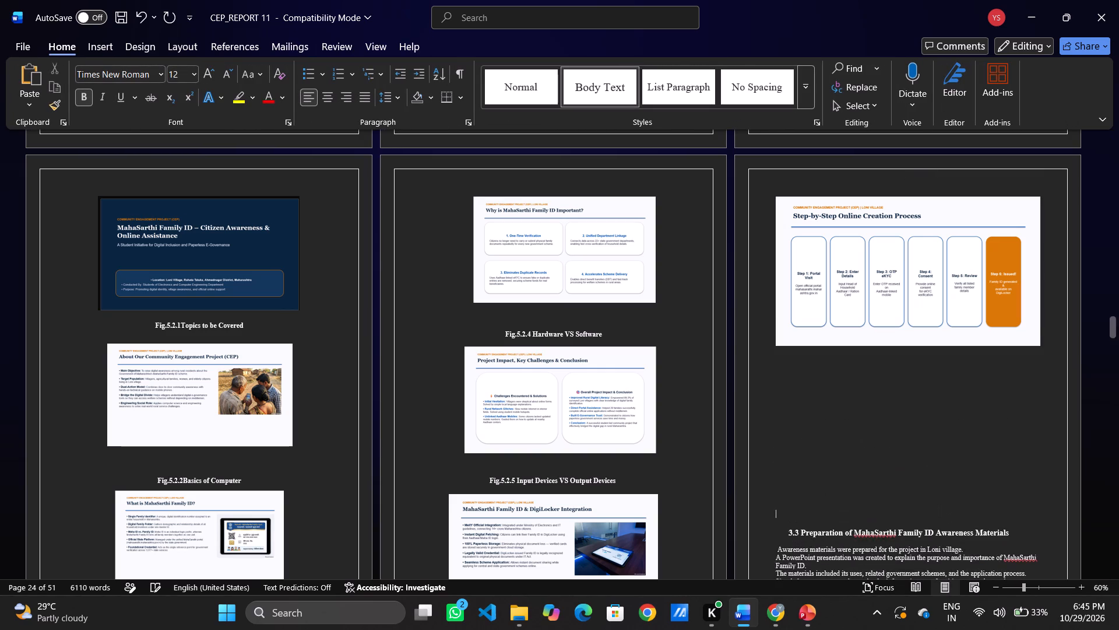
key(Return)
key(Return)
click(863, 446)
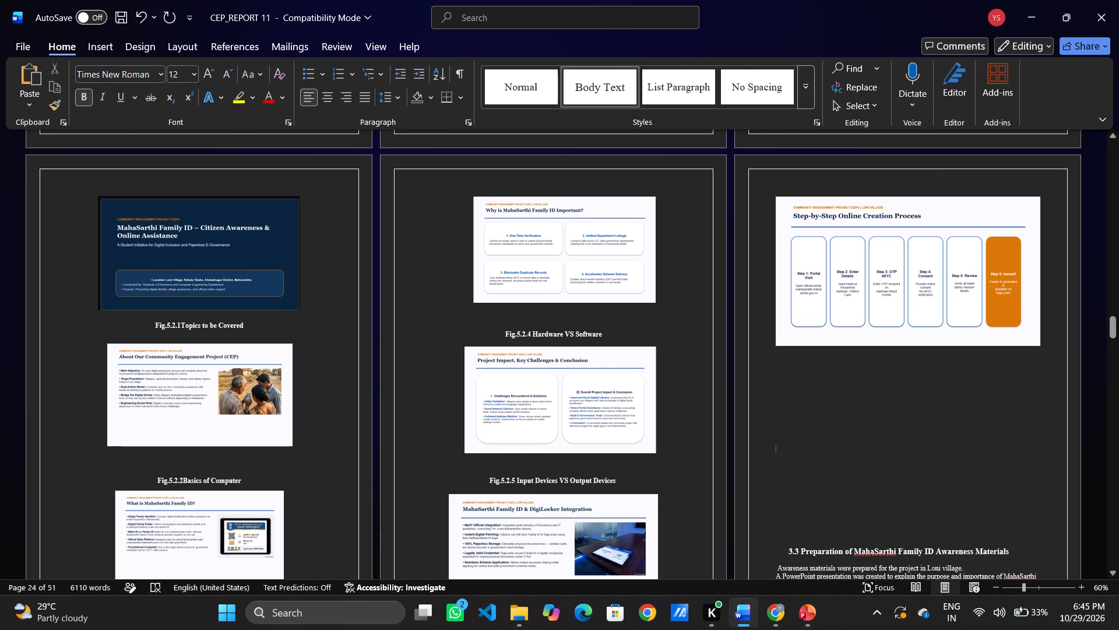
click(107, 50)
click(155, 70)
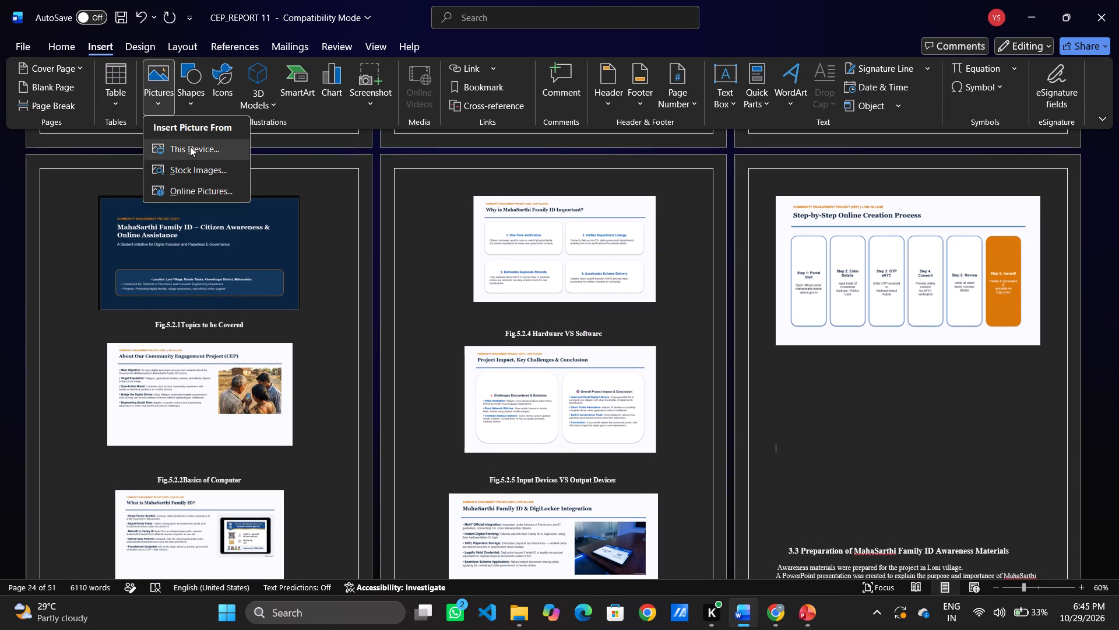
click(190, 145)
scroll(401, 242, down, 12)
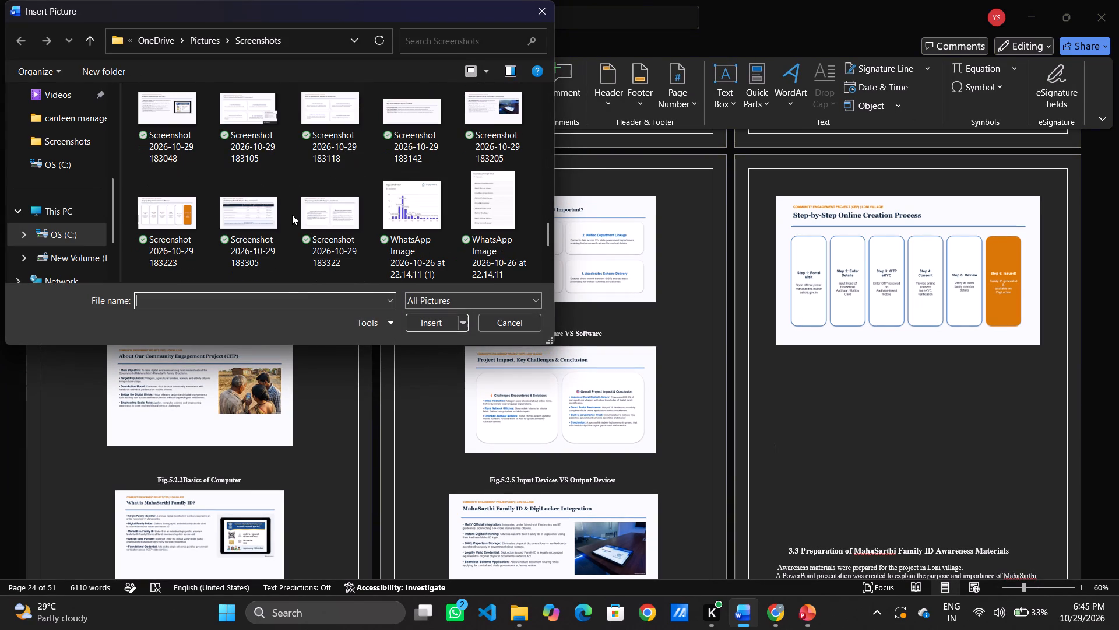
click(246, 207)
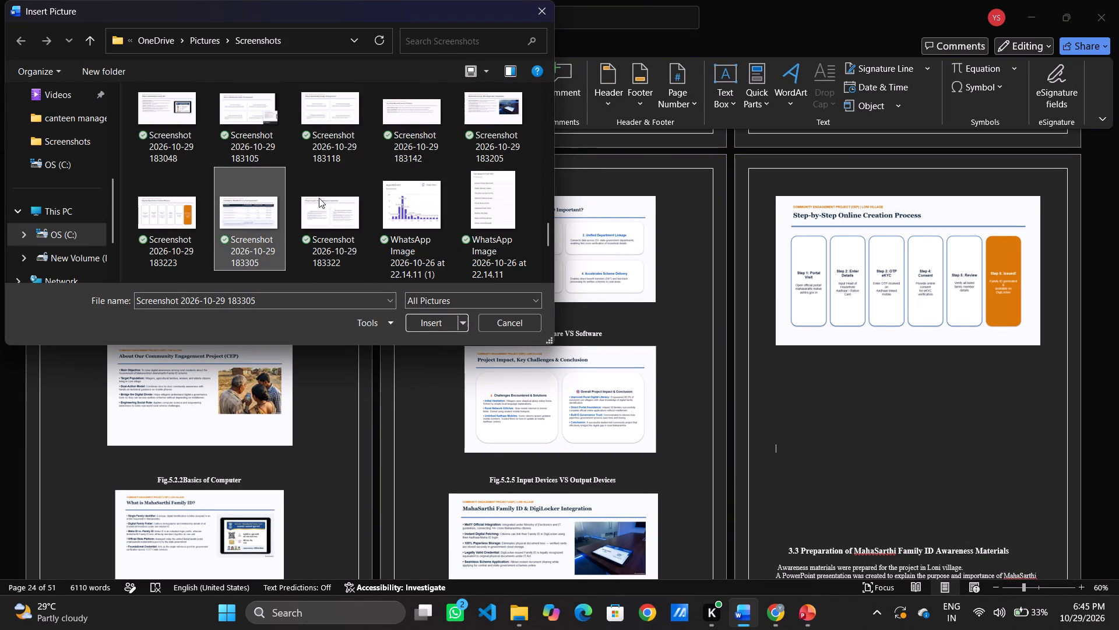
click(317, 194)
click(414, 325)
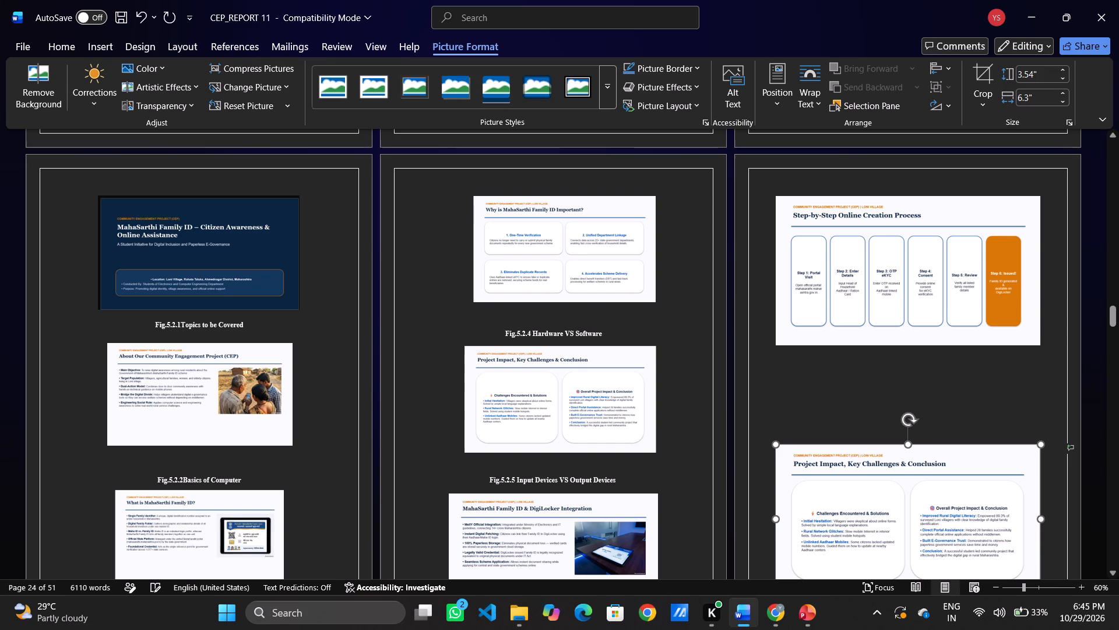
Move the large "Project Impact, Key Challenges & Conclusion" picture up slightly, closer to the "Step-by-Step Online Creation Process" picture.
scroll(770, 437, up, 1)
scroll(770, 437, down, 4)
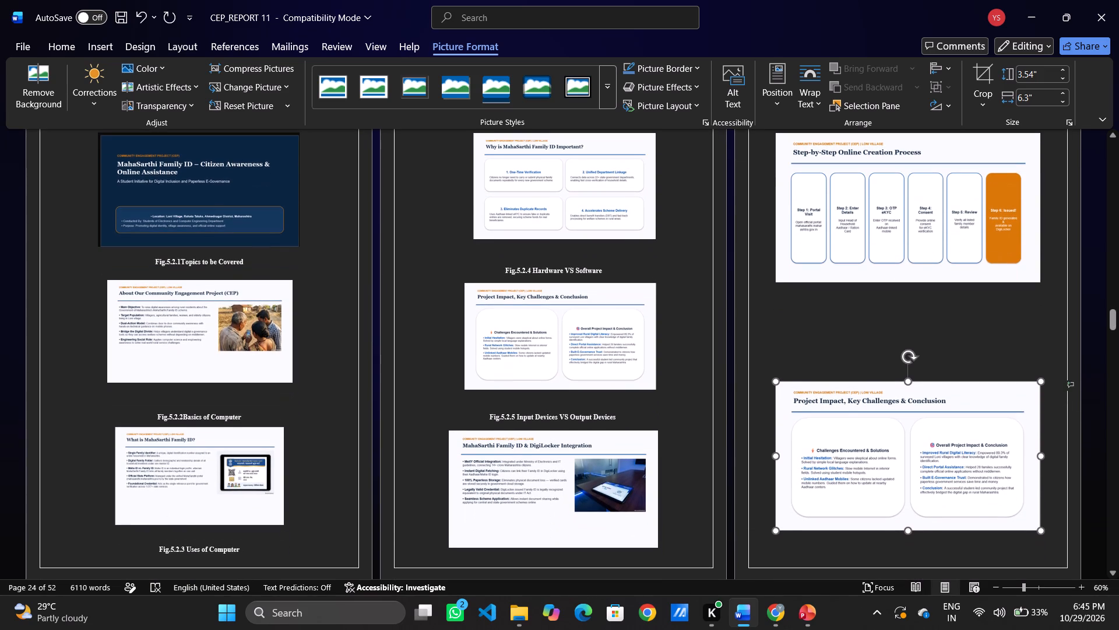
drag(839, 429, 847, 383)
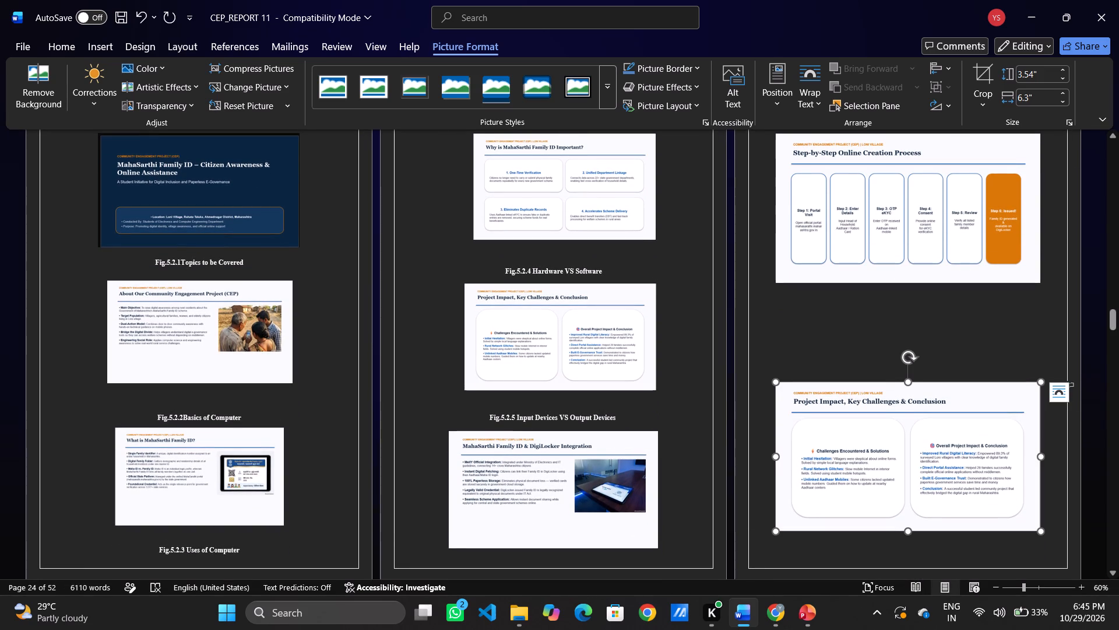
scroll(822, 397, down, 5)
drag(849, 324, 854, 243)
scroll(818, 265, up, 5)
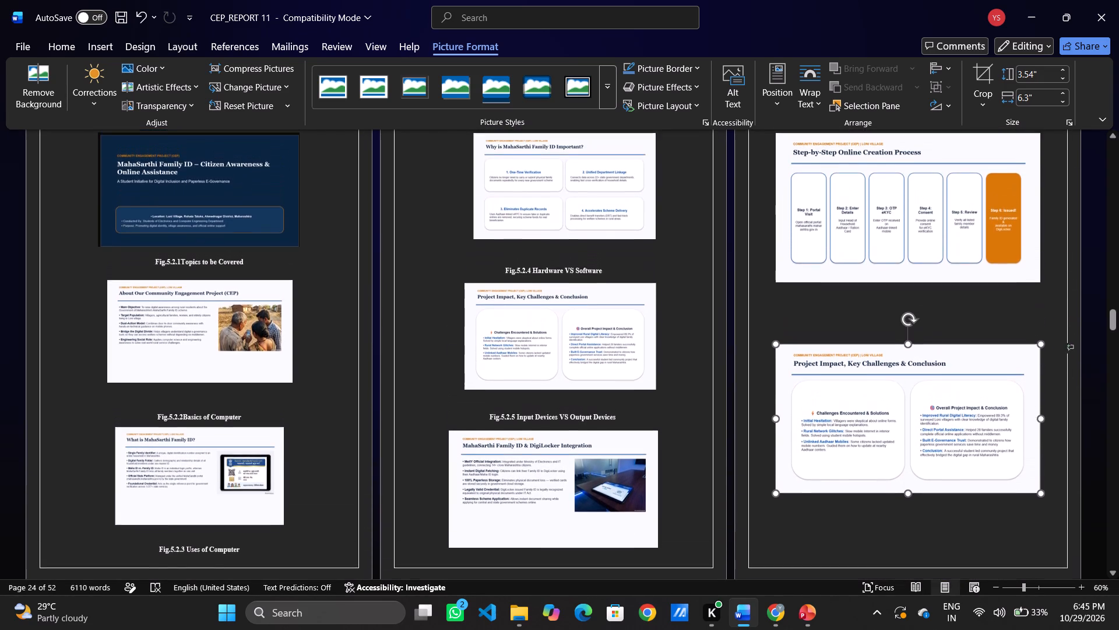
Review the layout of the slide picture pages, section 3.3 and the website screenshot pages that follow.
scroll(818, 267, up, 4)
scroll(818, 267, down, 6)
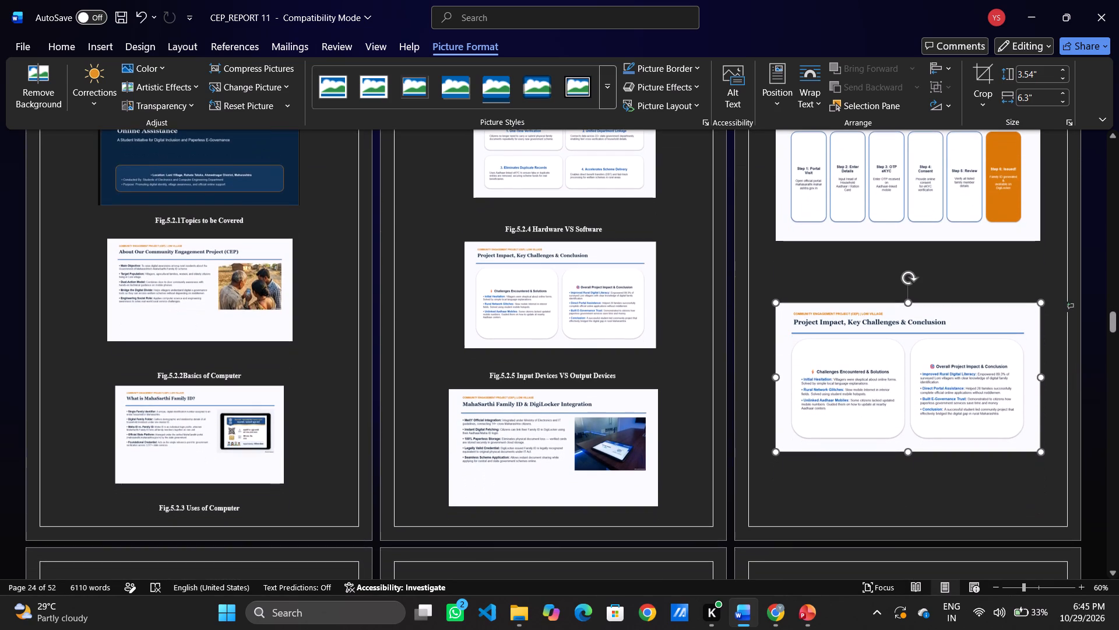
scroll(818, 262, down, 4)
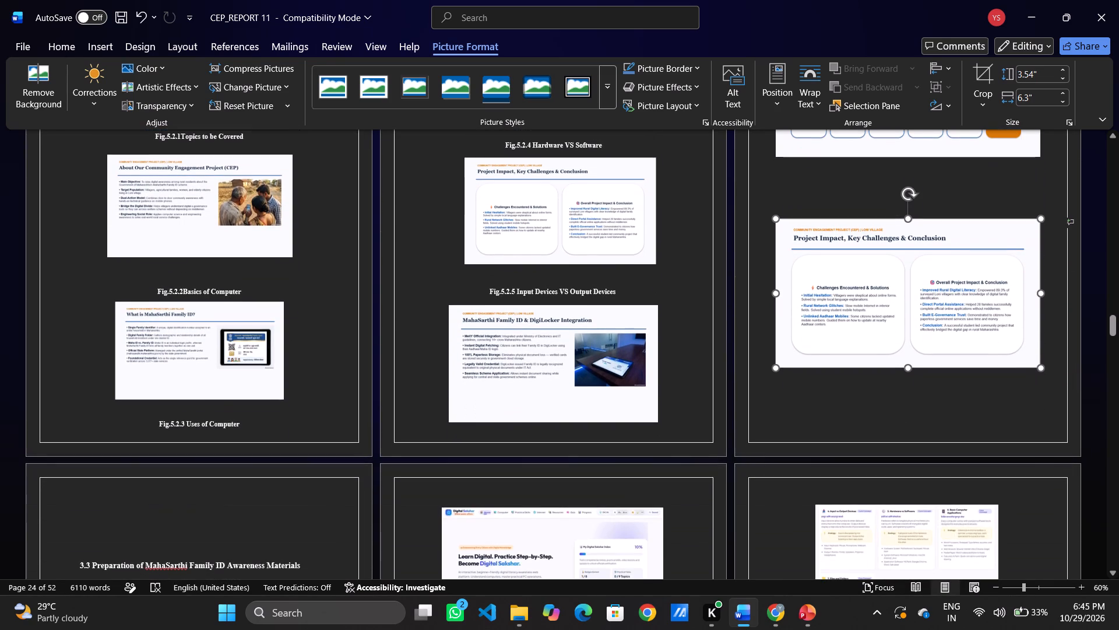
scroll(818, 262, up, 9)
scroll(831, 278, down, 15)
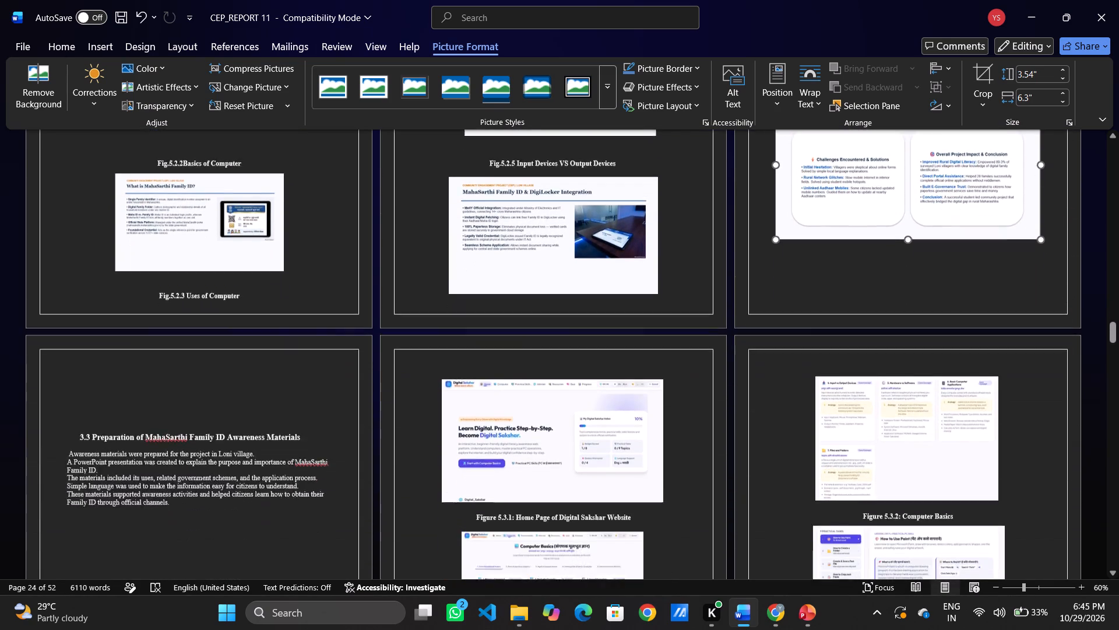
scroll(762, 241, down, 14)
scroll(759, 236, down, 7)
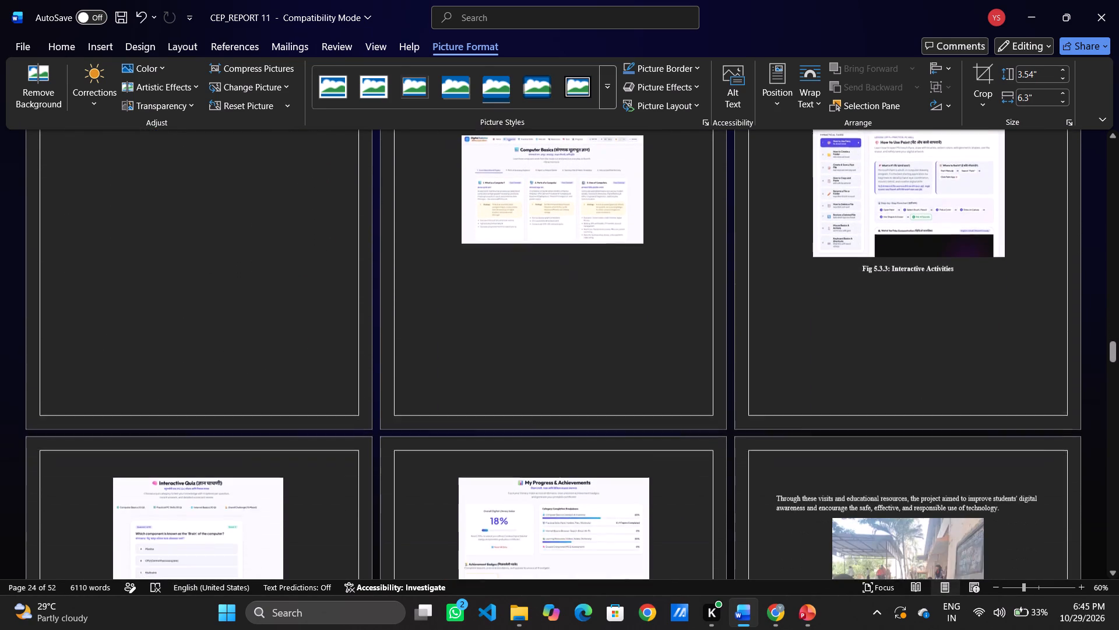
scroll(759, 235, down, 11)
scroll(758, 233, up, 8)
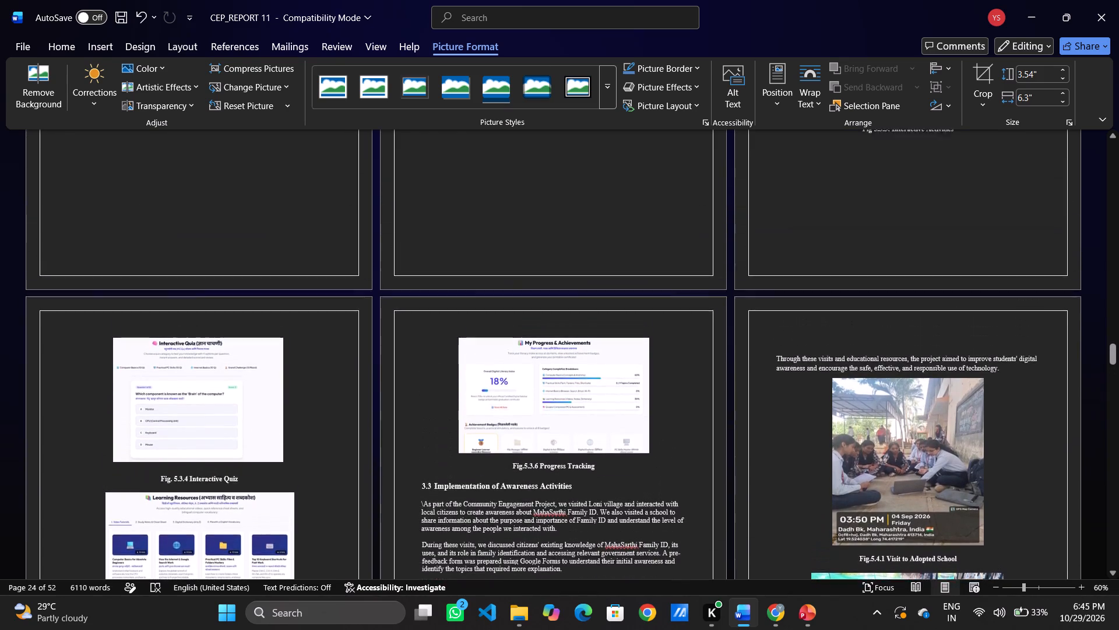
scroll(758, 233, up, 19)
scroll(758, 233, up, 6)
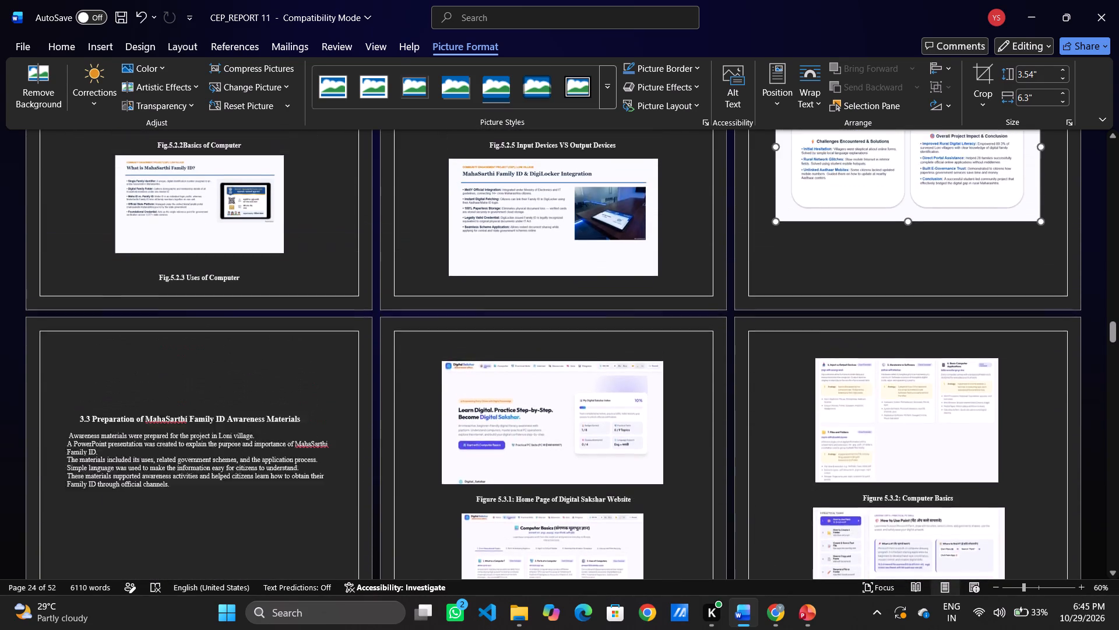
scroll(758, 233, up, 1)
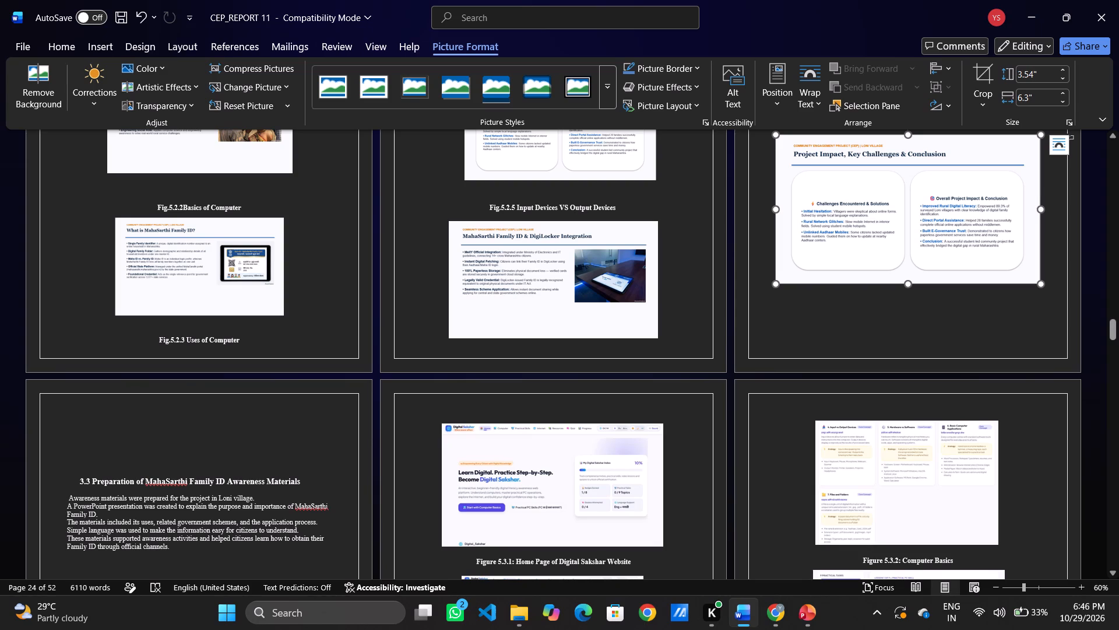
scroll(741, 246, up, 8)
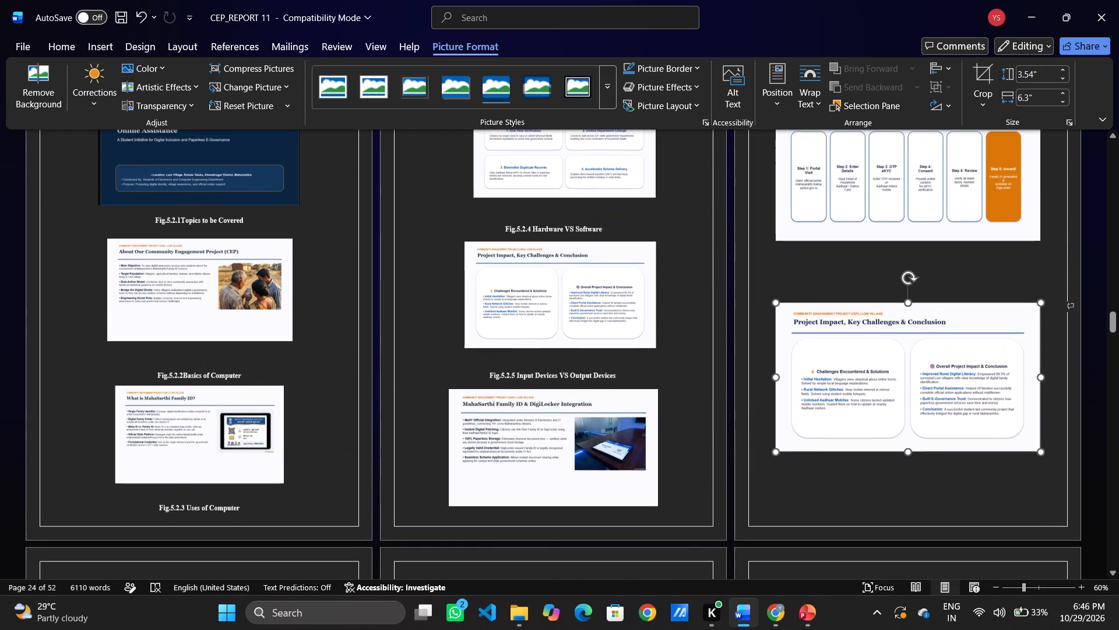
scroll(737, 253, down, 3)
scroll(737, 253, up, 5)
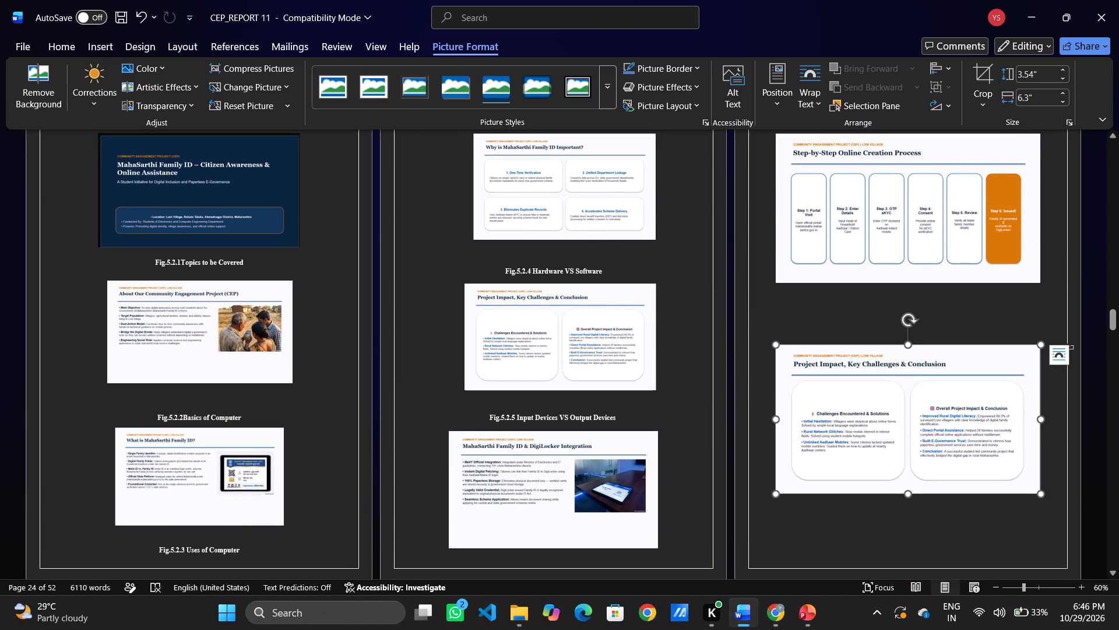
scroll(202, 240, up, 1)
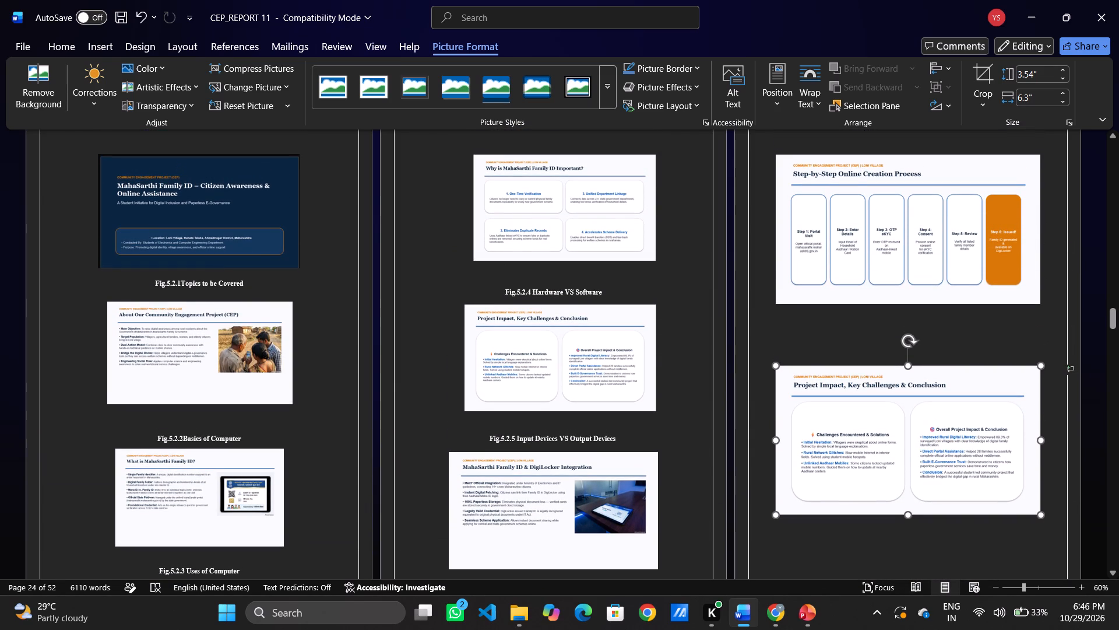
scroll(213, 223, down, 4)
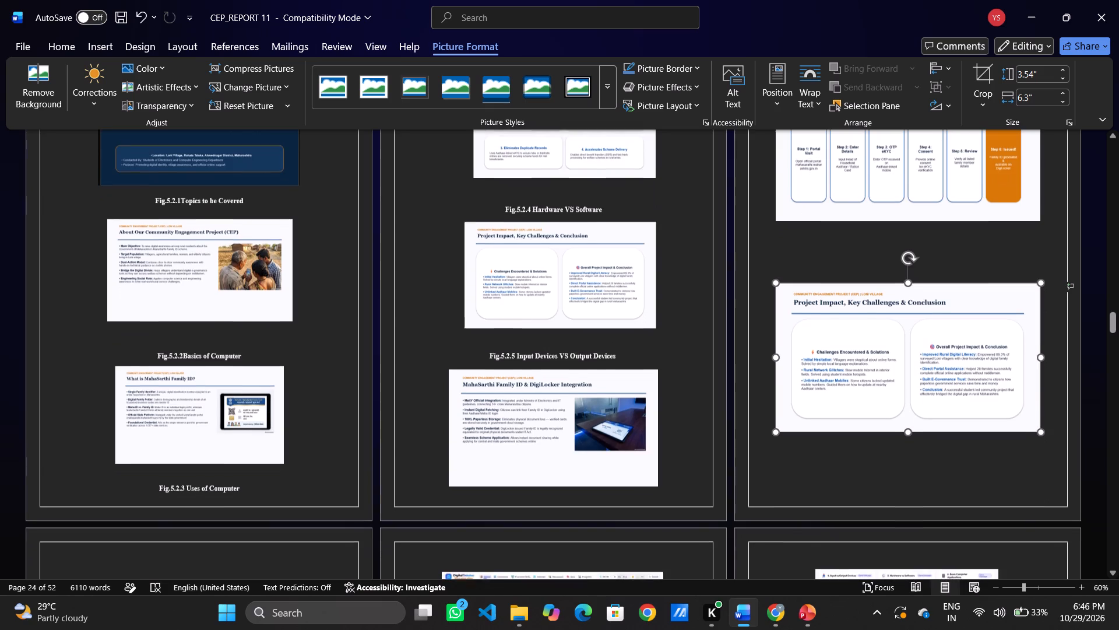
scroll(216, 240, down, 11)
scroll(222, 255, up, 10)
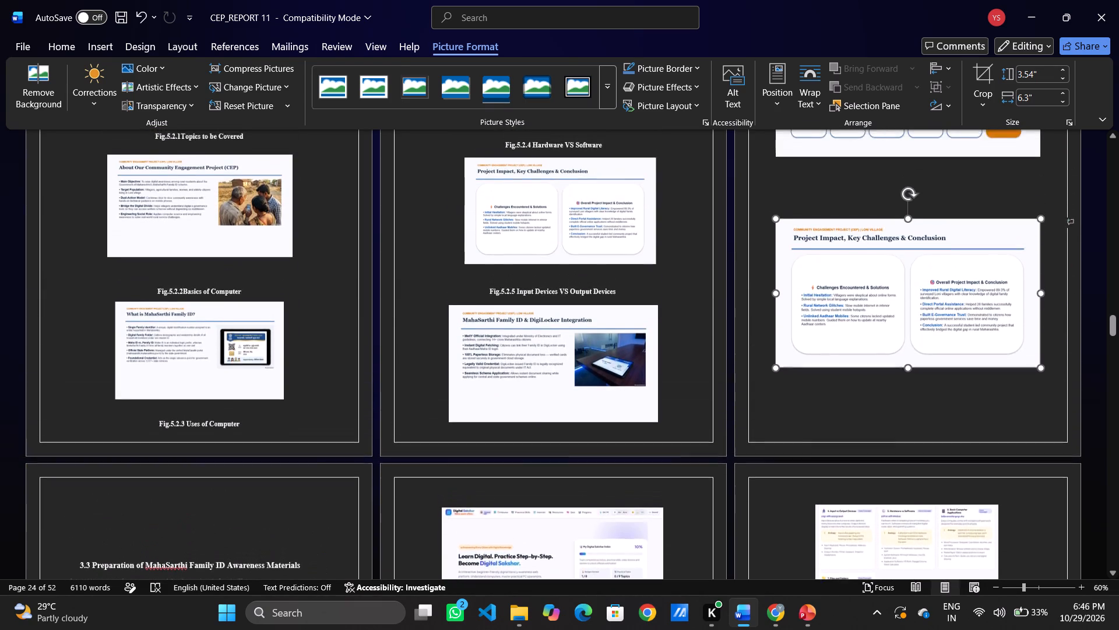
scroll(222, 265, up, 3)
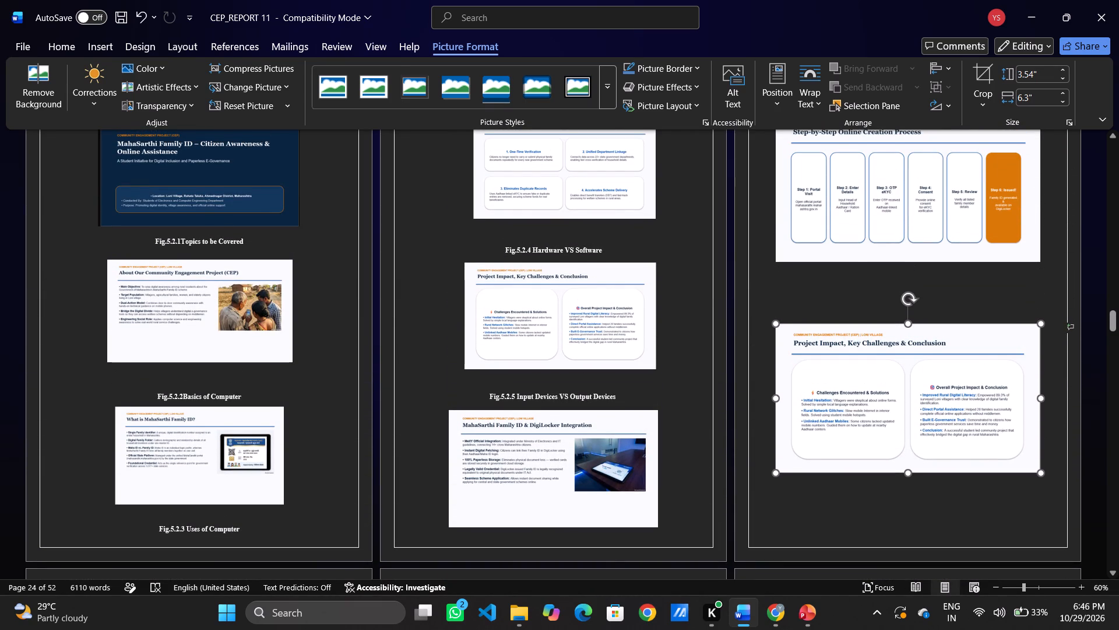
Push heading 3.3 and its text down the page with blank lines to make room for a picture above it.
click(871, 288)
scroll(819, 288, down, 14)
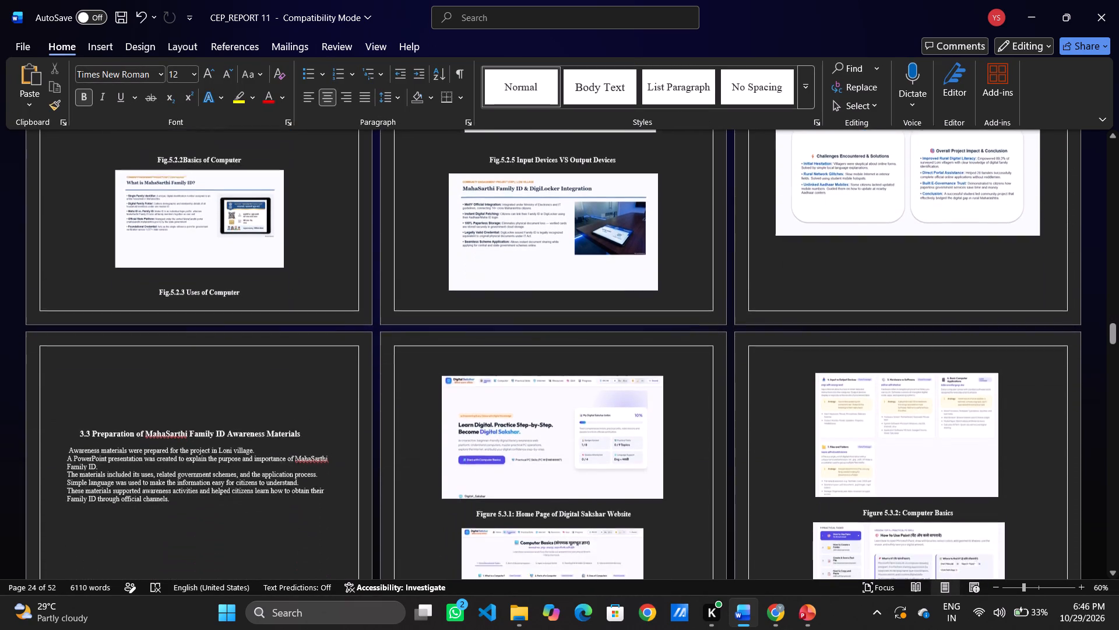
scroll(543, 311, down, 1)
scroll(294, 335, down, 4)
click(248, 237)
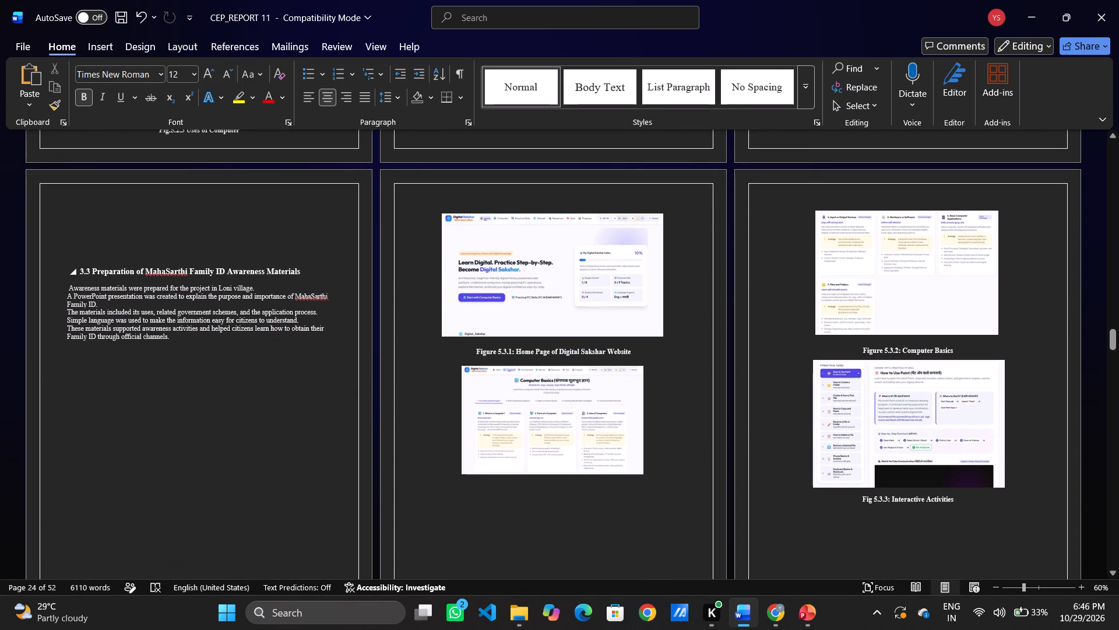
key(Return)
key(Return)
key(Return)
key(Return)
key(Return)
key(Return)
key(Return)
key(Return)
key(Return)
key(Return)
key(Return)
key(Return)
key(Return)
key(Return)
key(Return)
key(Return)
key(Return)
key(Return)
key(Return)
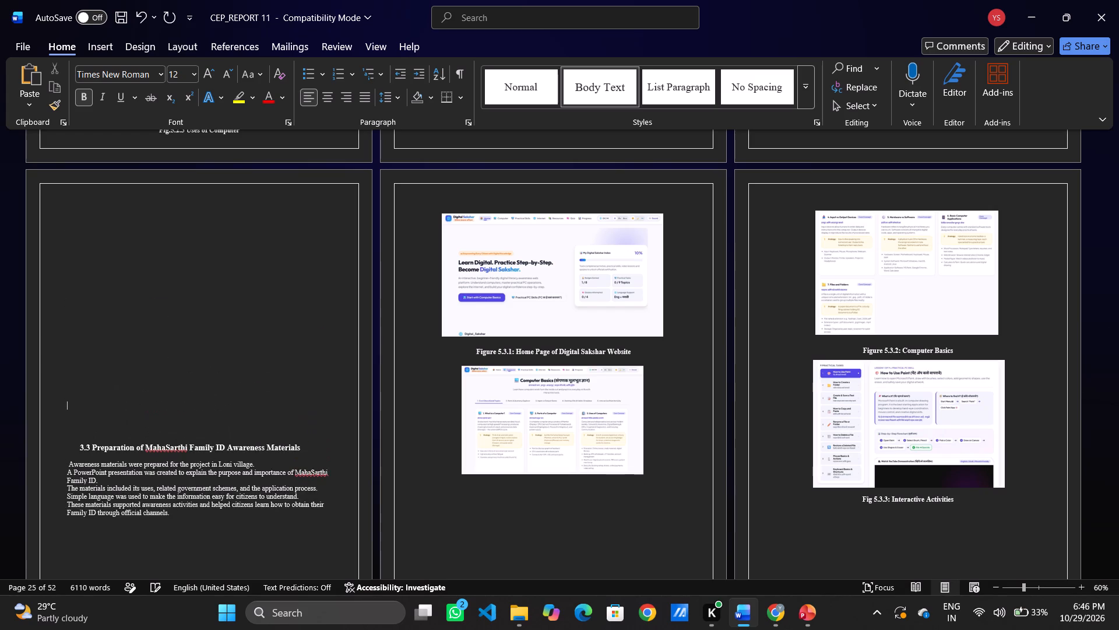
key(Return)
click(122, 268)
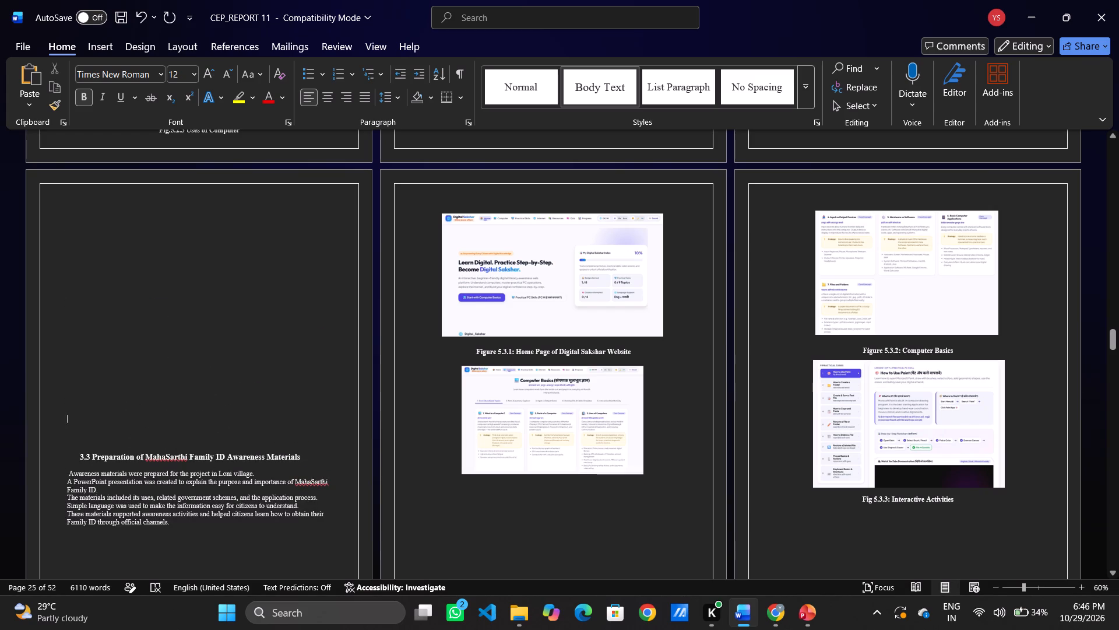
click(113, 45)
click(160, 86)
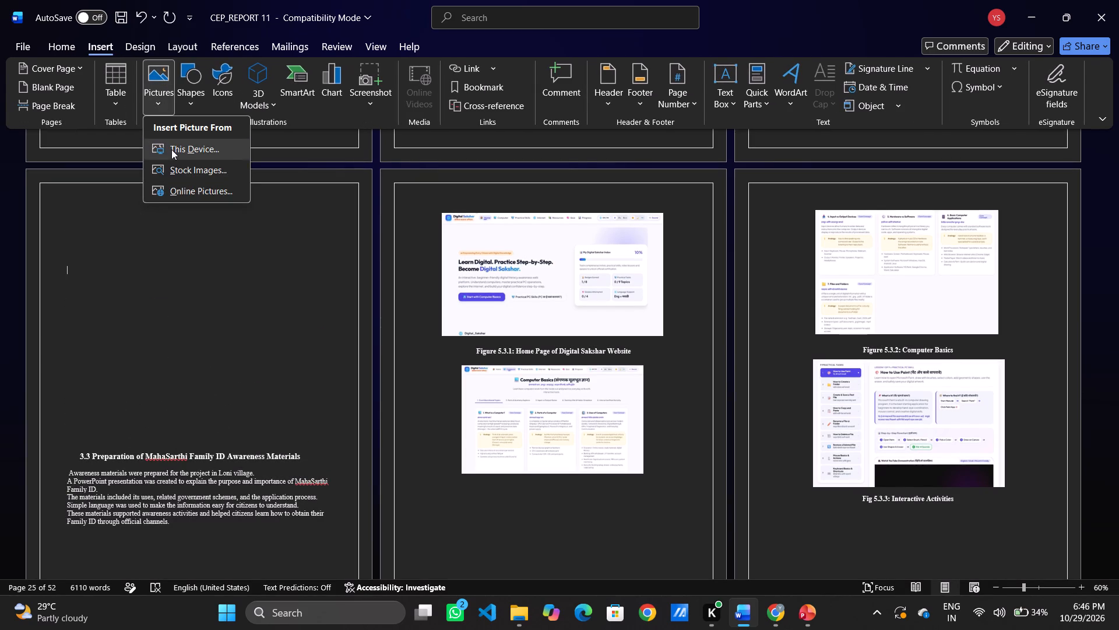
click(171, 149)
scroll(230, 145, down, 10)
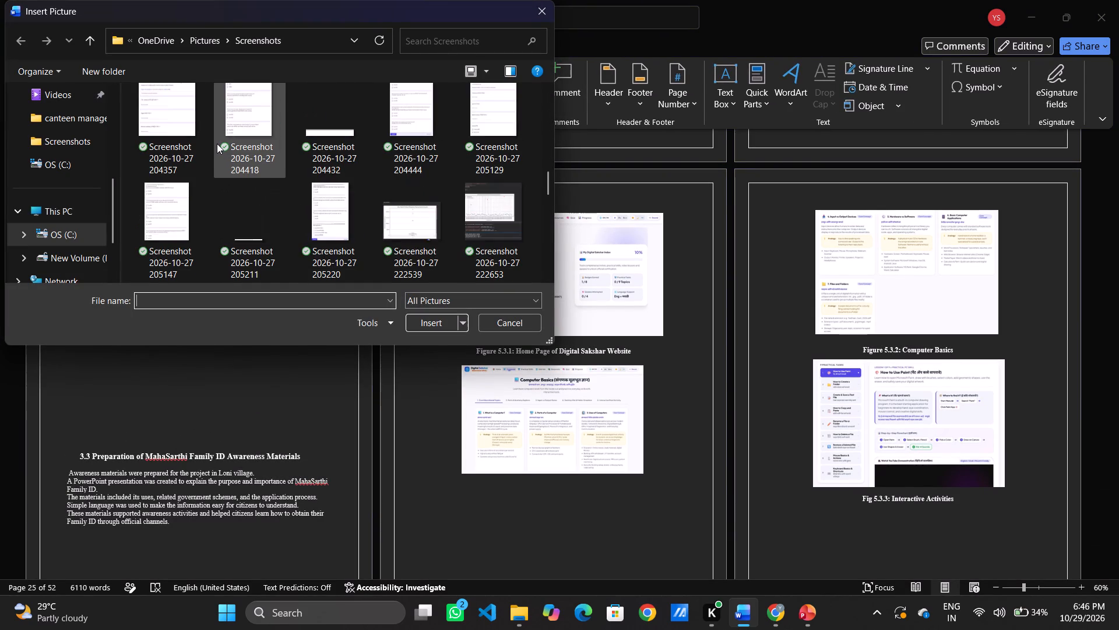
scroll(217, 143, down, 4)
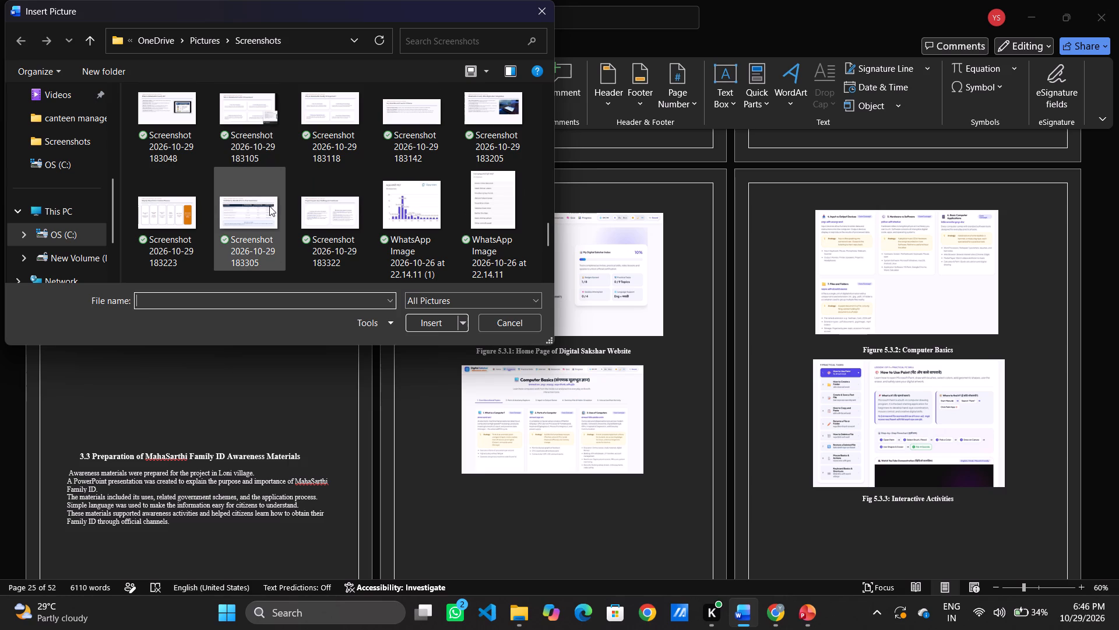
click(253, 204)
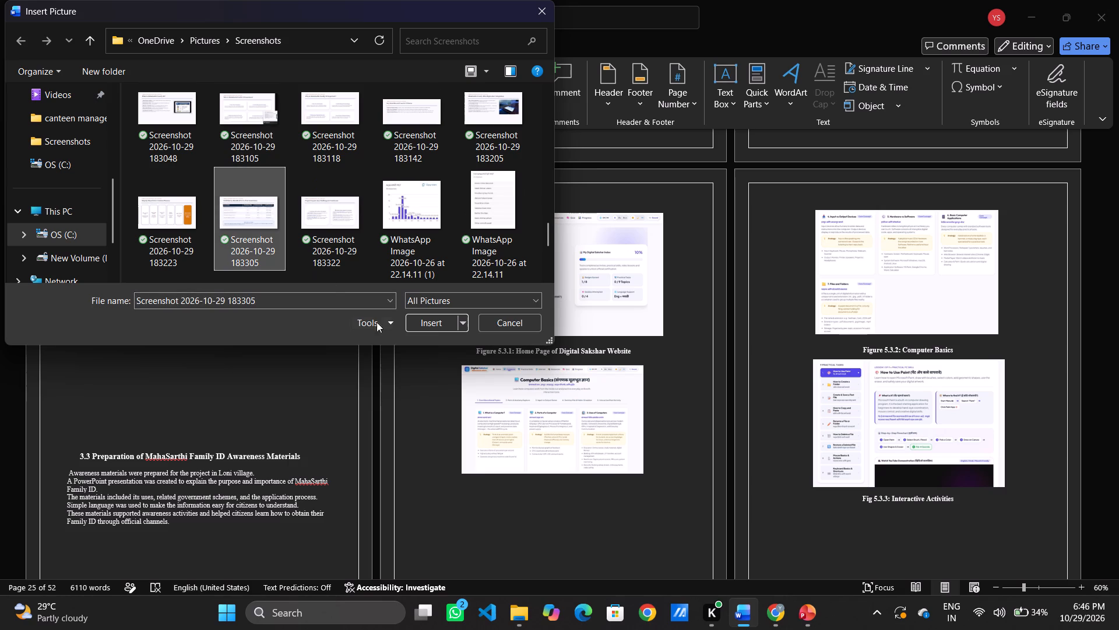
click(427, 315)
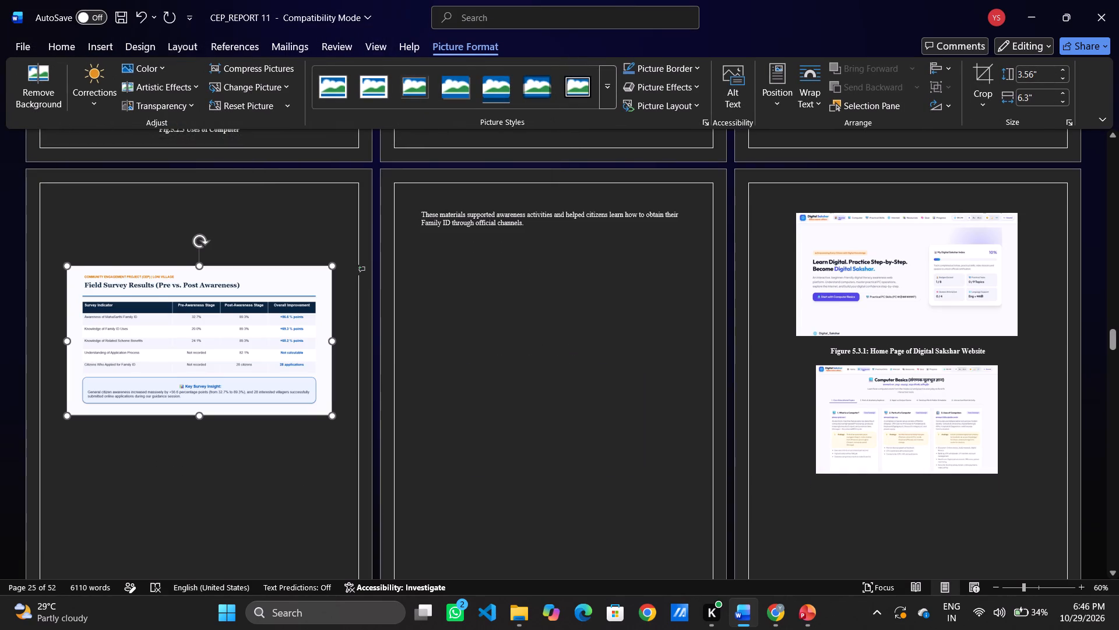
Move the large "Project Impact, Key Challenges & Conclusion" picture to the following page, above the "Field Survey Results" picture.
scroll(346, 282, up, 8)
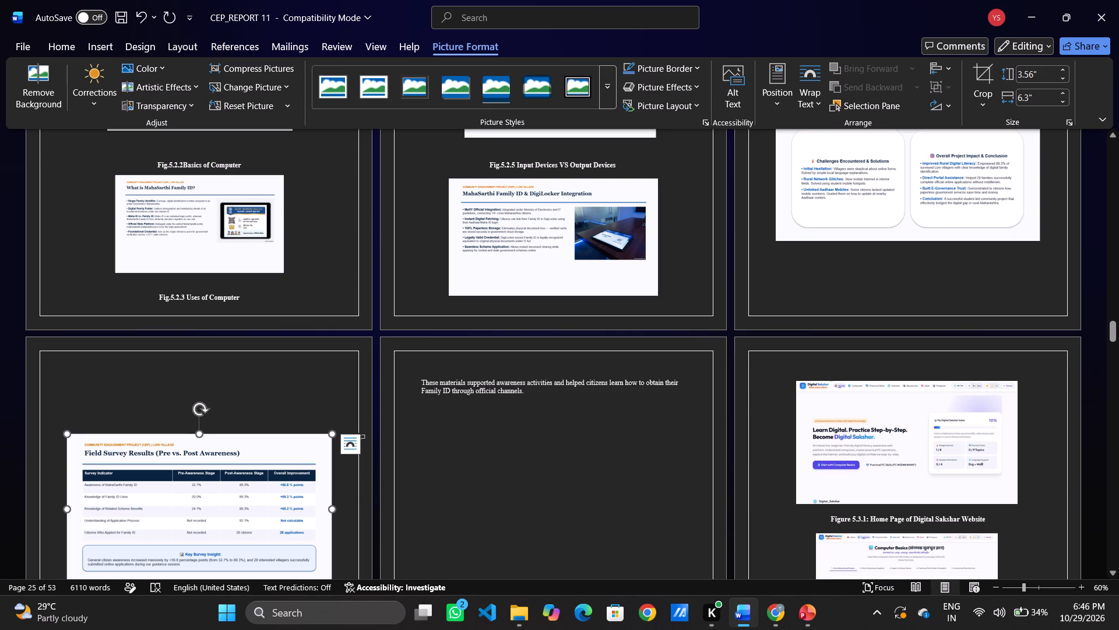
drag(925, 179, 108, 403)
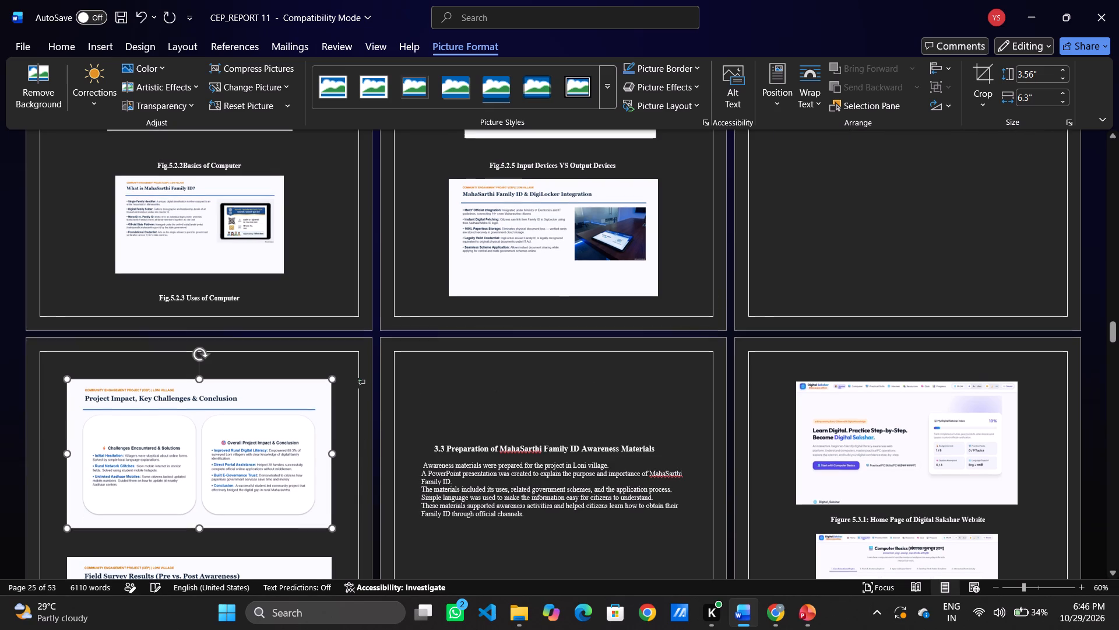
Move the "Field Survey Results (Pre vs. Post Awareness)" picture to the preceding page, just below the "Step-by-Step Online Creation Process" picture.
drag(125, 568, 924, 209)
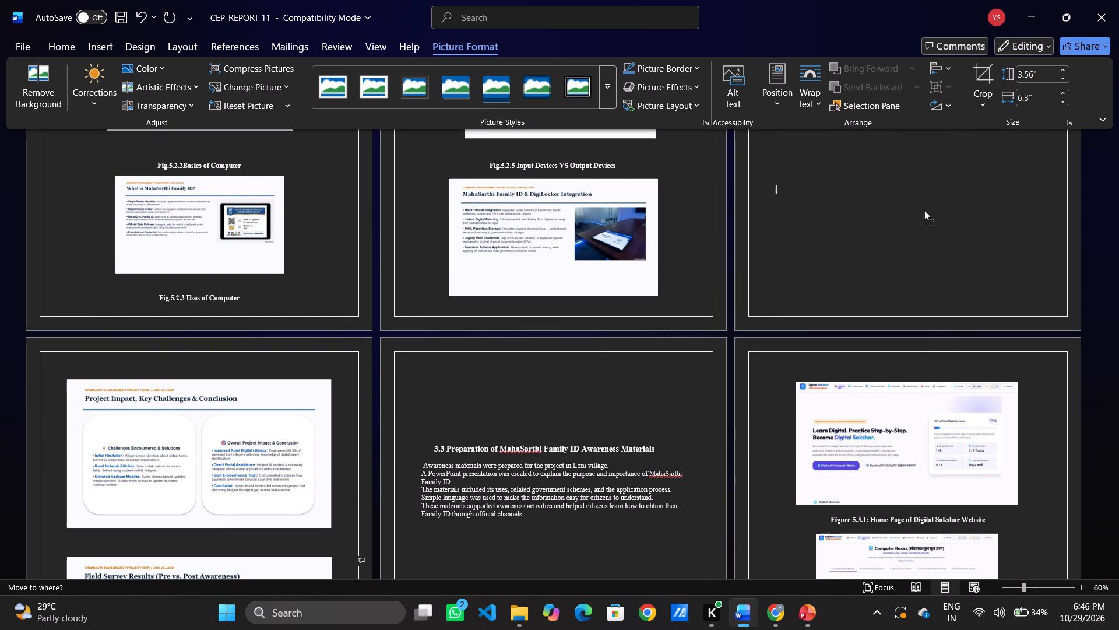
drag(924, 209, 924, 192)
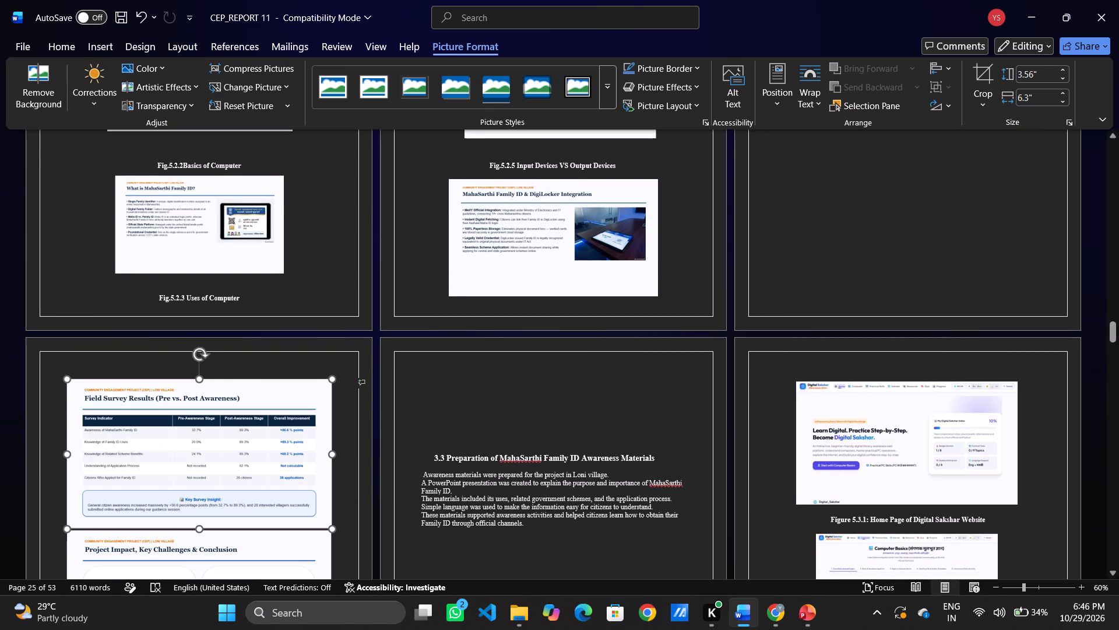
drag(113, 470, 895, 166)
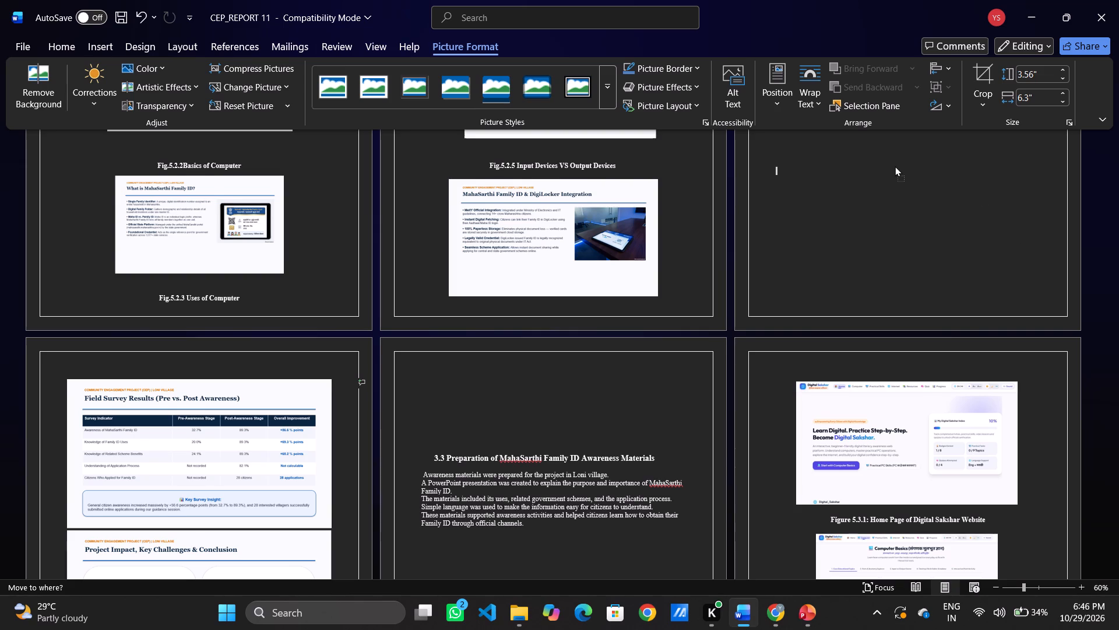
drag(895, 166, 889, 152)
scroll(879, 181, down, 1)
scroll(878, 181, up, 2)
scroll(878, 181, down, 5)
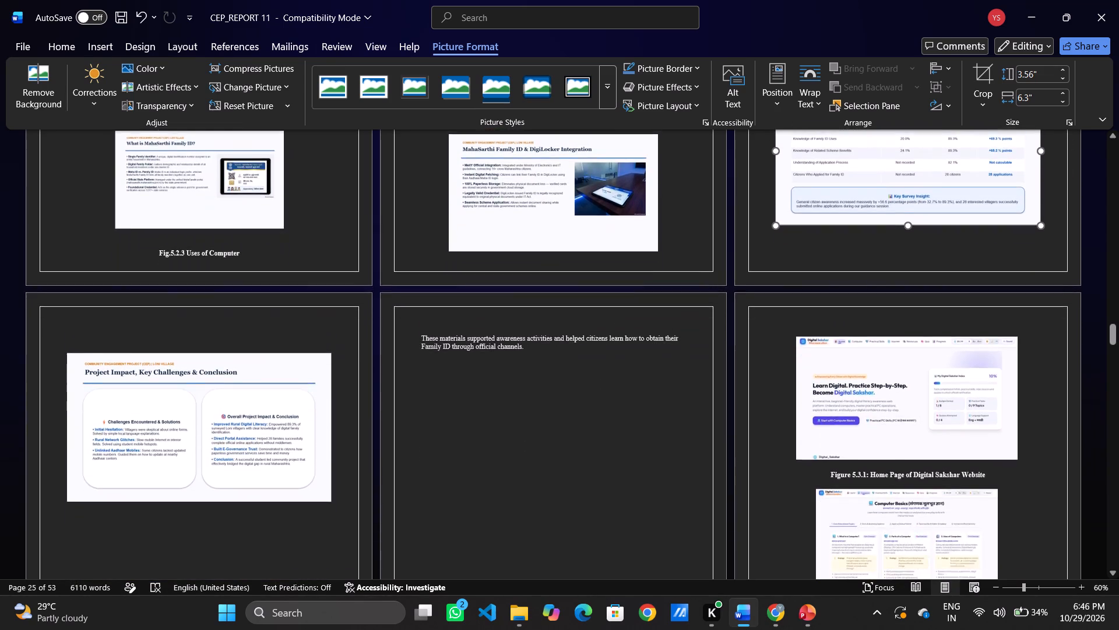
scroll(873, 184, up, 13)
drag(905, 423, 891, 363)
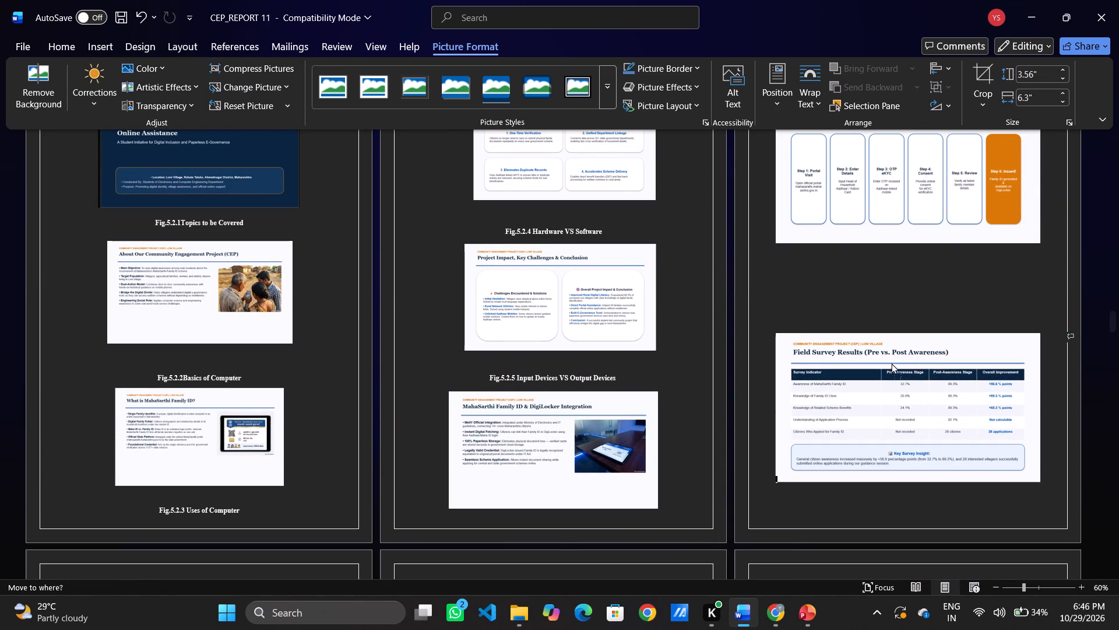
drag(891, 363, 899, 307)
Enlarge the "Field Survey Results" picture to about 3.74" high by 6.62" wide.
drag(1046, 304, 1057, 295)
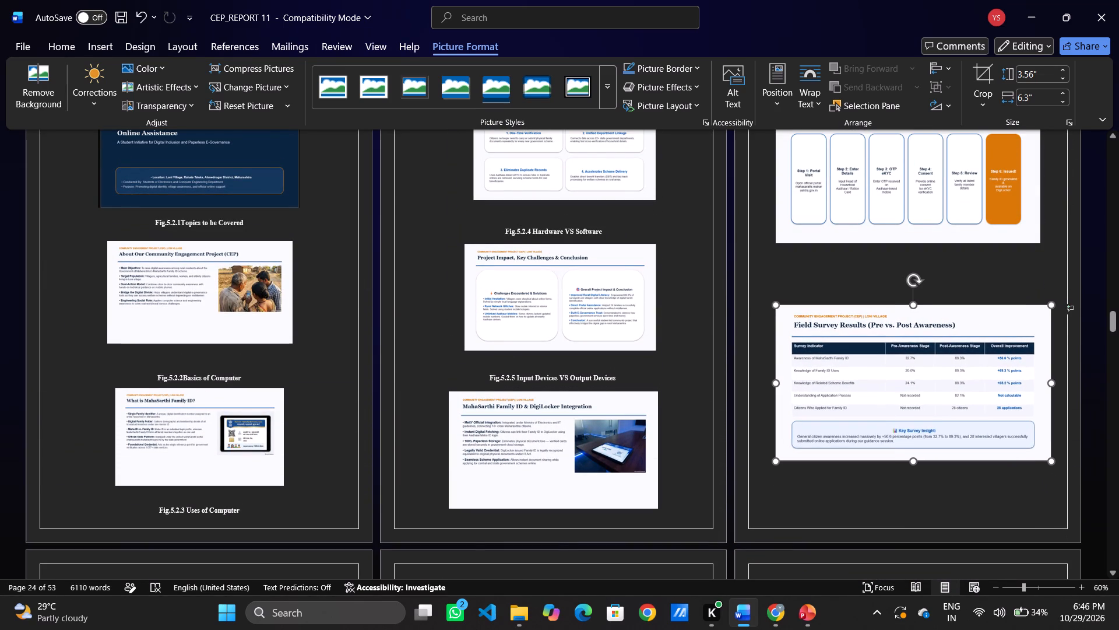
drag(1057, 295, 1052, 297)
scroll(944, 296, up, 4)
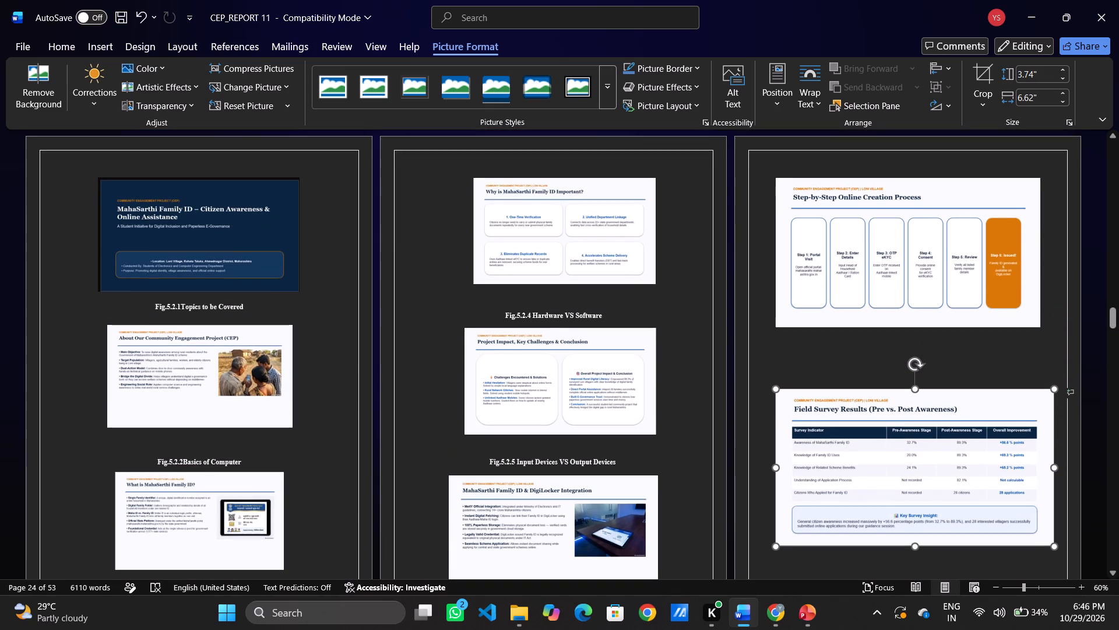
Move the large "Project Impact, Key Challenges & Conclusion" picture up to the first line of its page.
scroll(942, 296, down, 19)
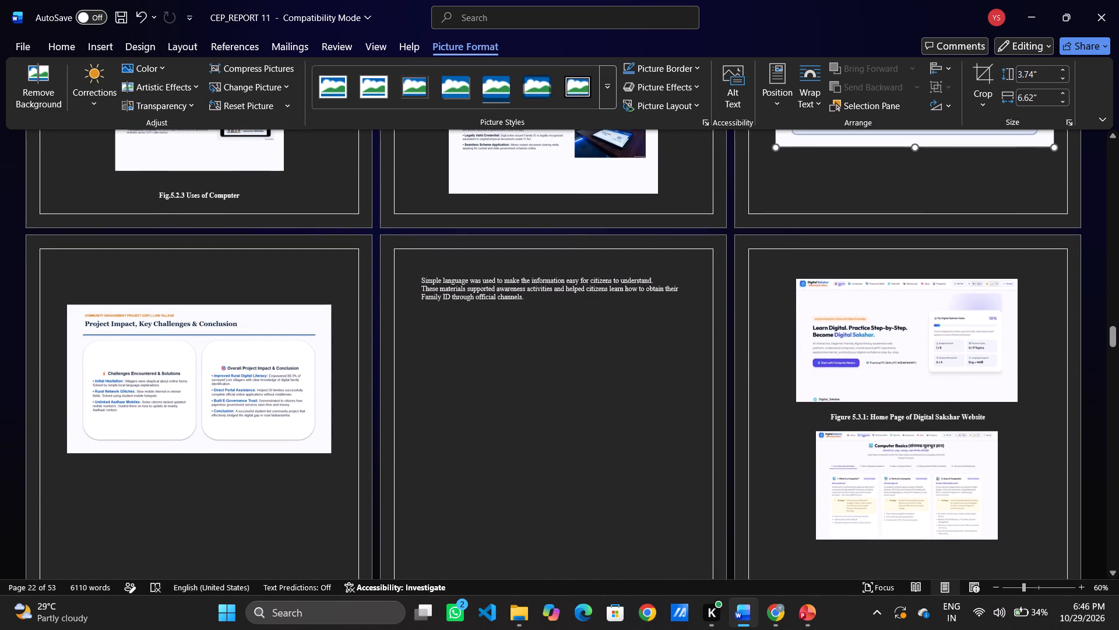
drag(213, 395, 221, 282)
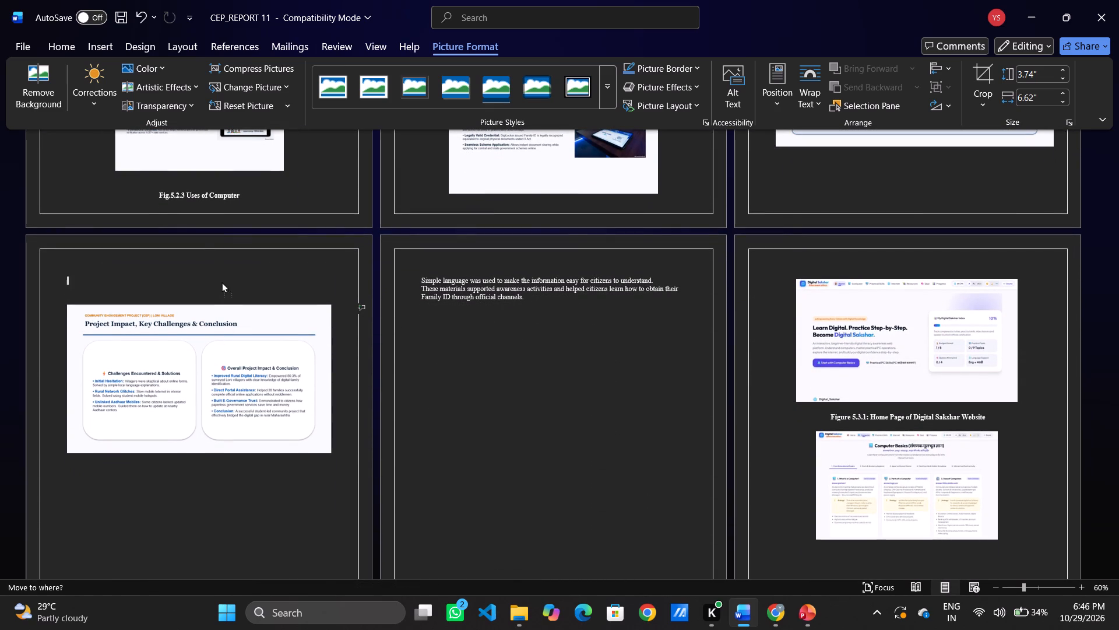
drag(221, 282, 221, 281)
Delete the surplus blank lines between the large "Project Impact" picture and heading 3.3 so the section's text fits on the same page.
click(226, 521)
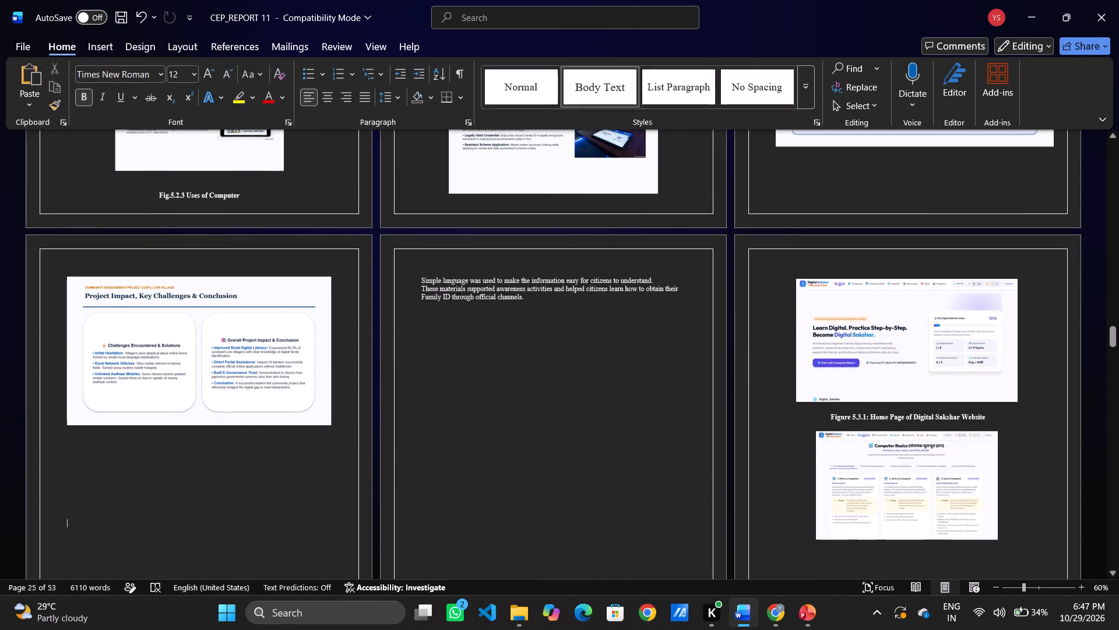
scroll(238, 478, up, 4)
scroll(273, 466, down, 5)
scroll(280, 447, up, 7)
scroll(399, 433, up, 3)
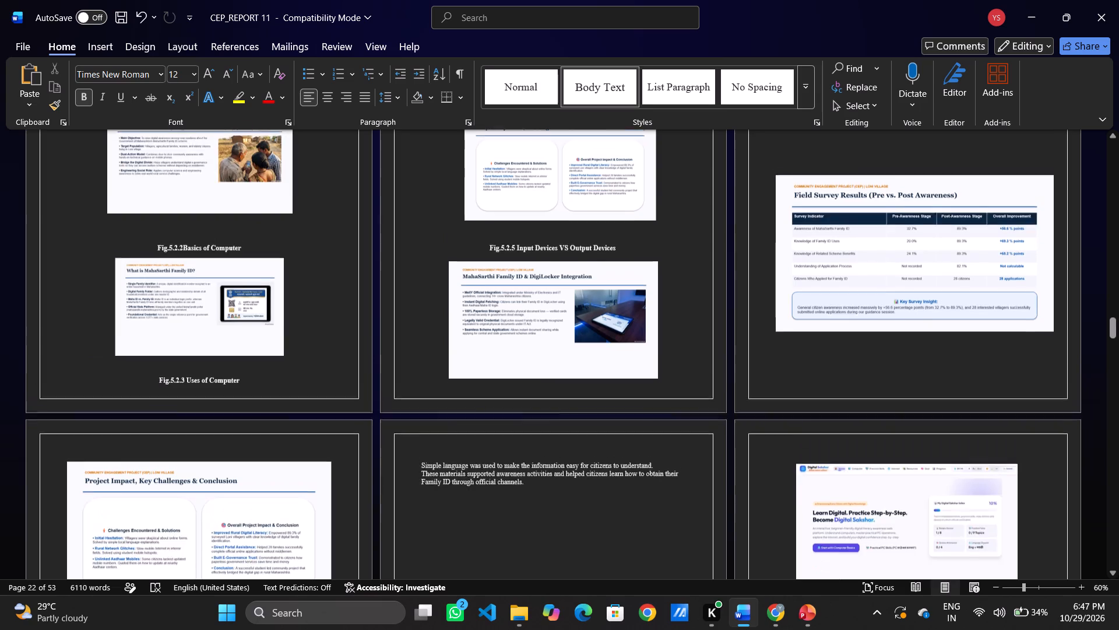
scroll(396, 422, down, 19)
click(125, 431)
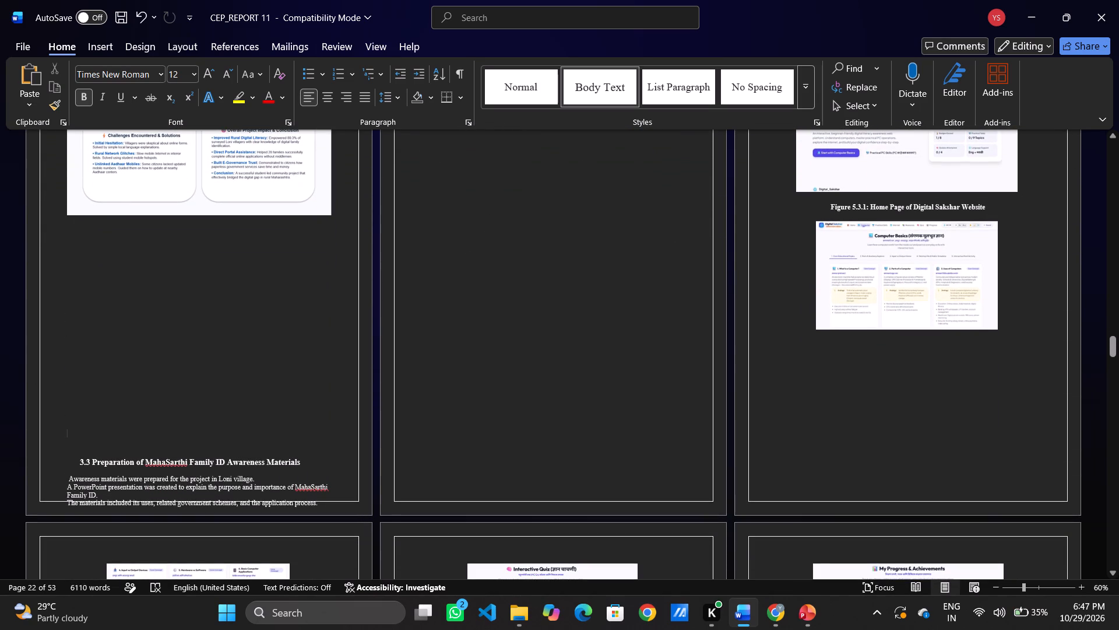
key(BackSpace)
key(BackSpace)
key(BackSpace)
key(BackSpace)
key(BackSpace)
key(BackSpace)
key(BackSpace)
key(BackSpace)
key(BackSpace)
key(BackSpace)
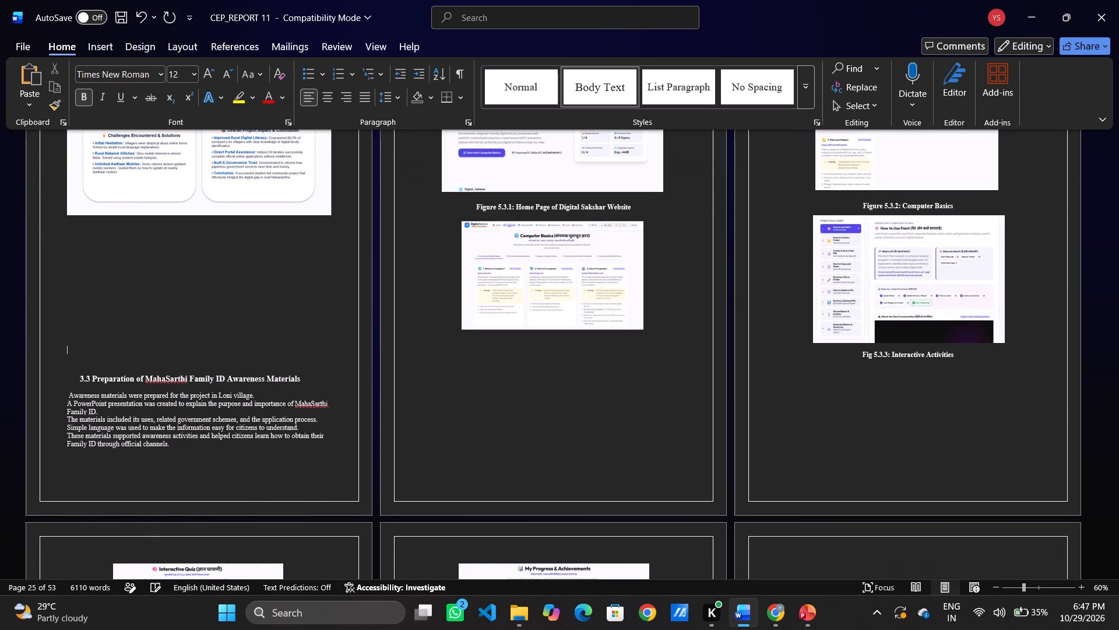
key(BackSpace)
key(BackSpace)
key(BackSpace)
key(BackSpace)
key(BackSpace)
key(BackSpace)
key(BackSpace)
key(BackSpace)
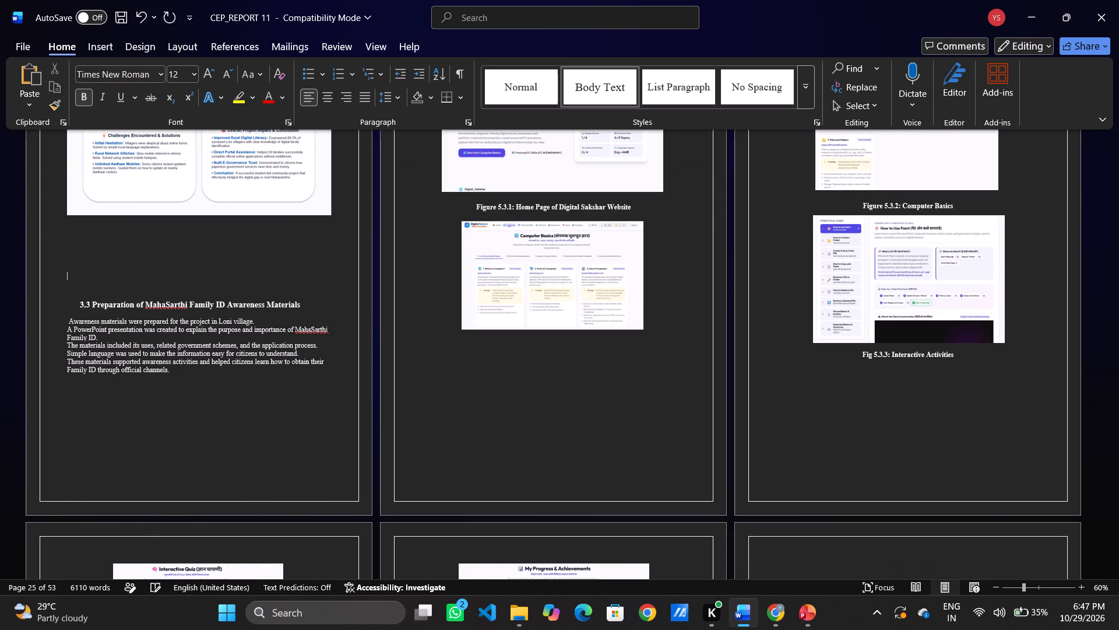
Remove the indent before heading 3.3 so it lines up with the body text, keeping its number intact.
click(80, 300)
key(BackSpace)
key(3)
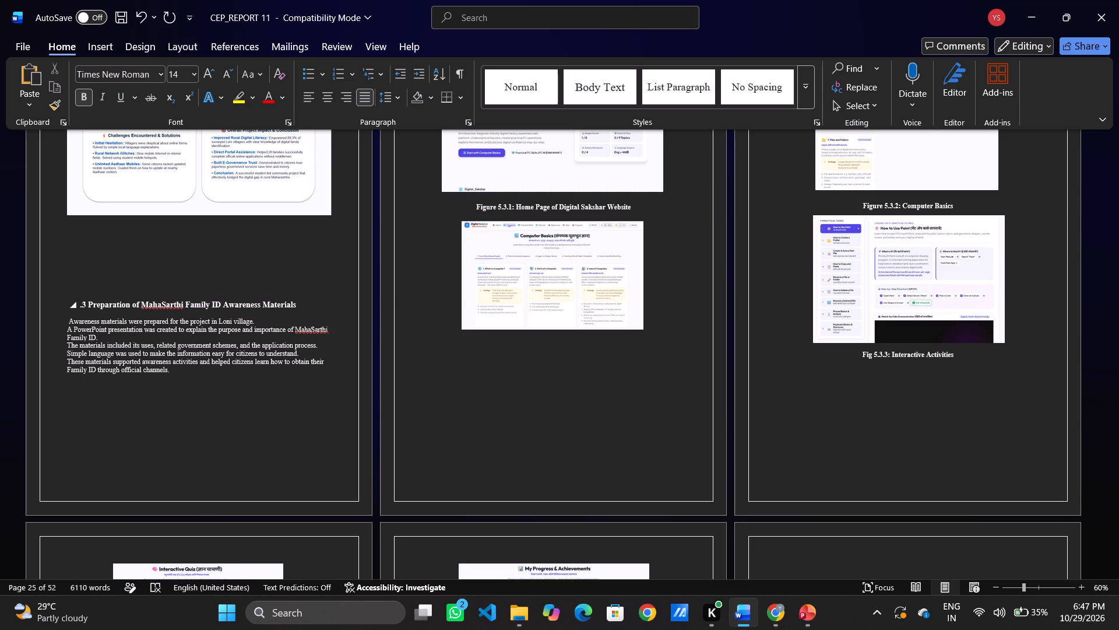
click(79, 300)
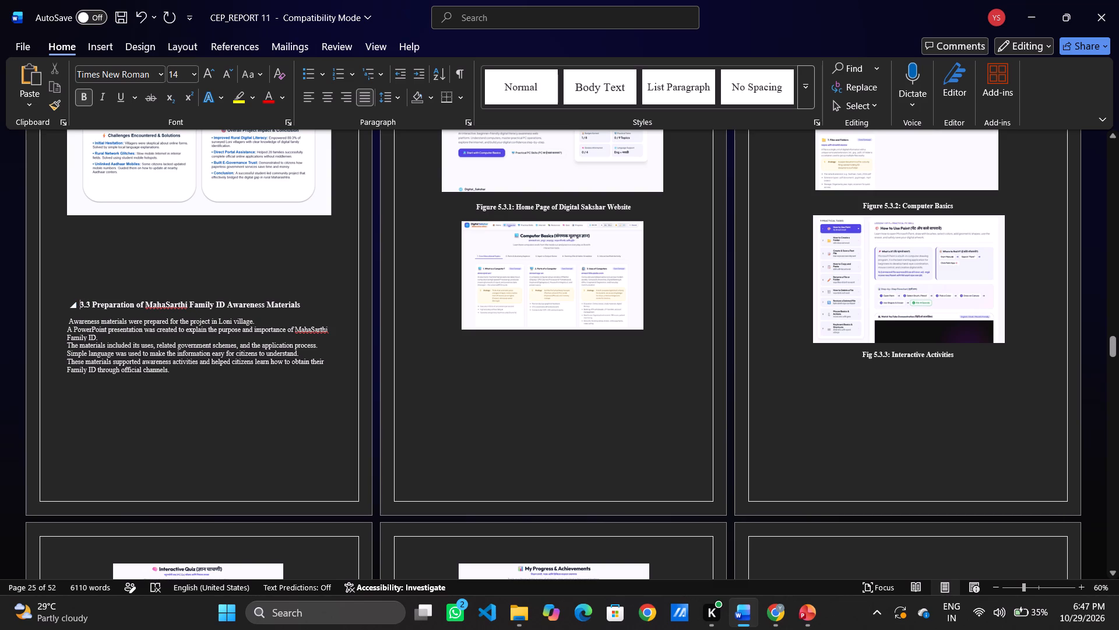
key(BackSpace)
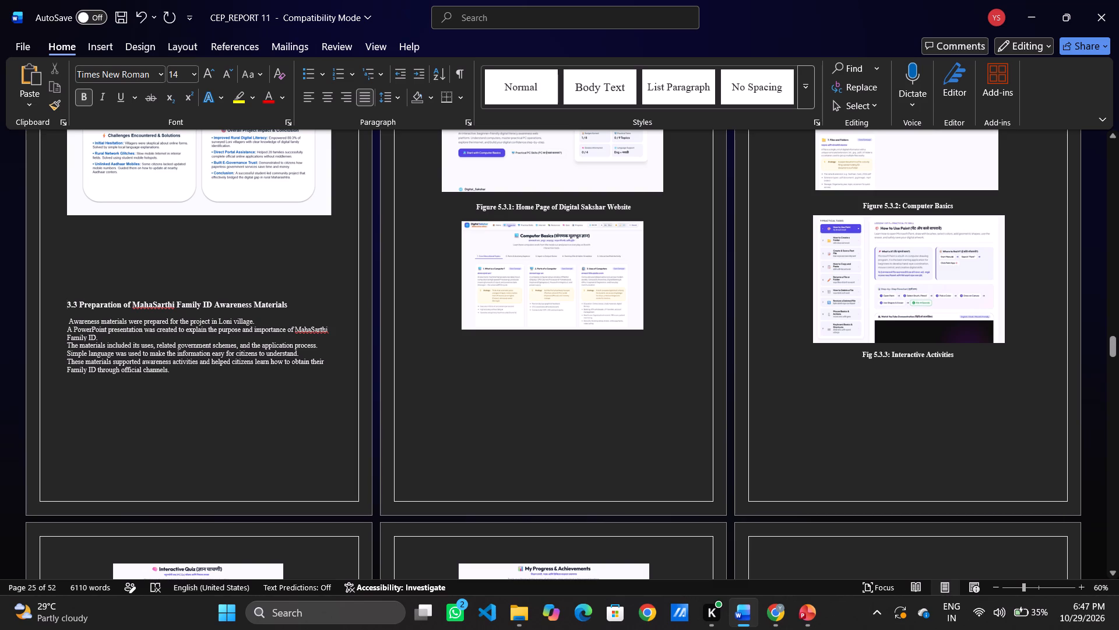
Review the layout of the slide picture pages, section 3.3 and the website screenshot pages at reduced zoom levels.
scroll(156, 338, up, 5)
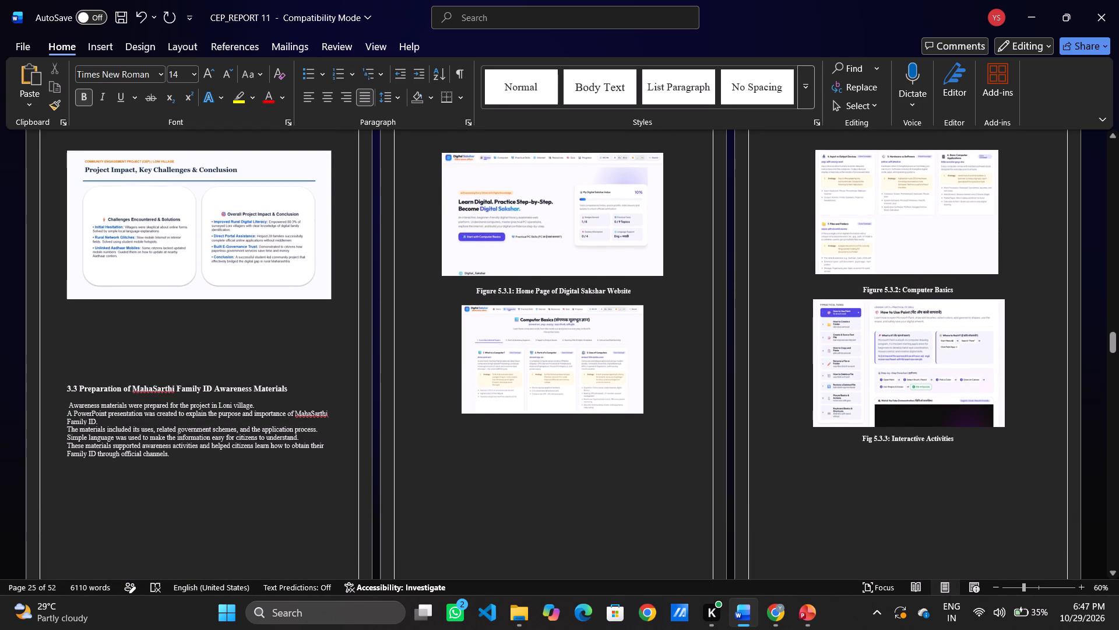
scroll(156, 338, up, 5)
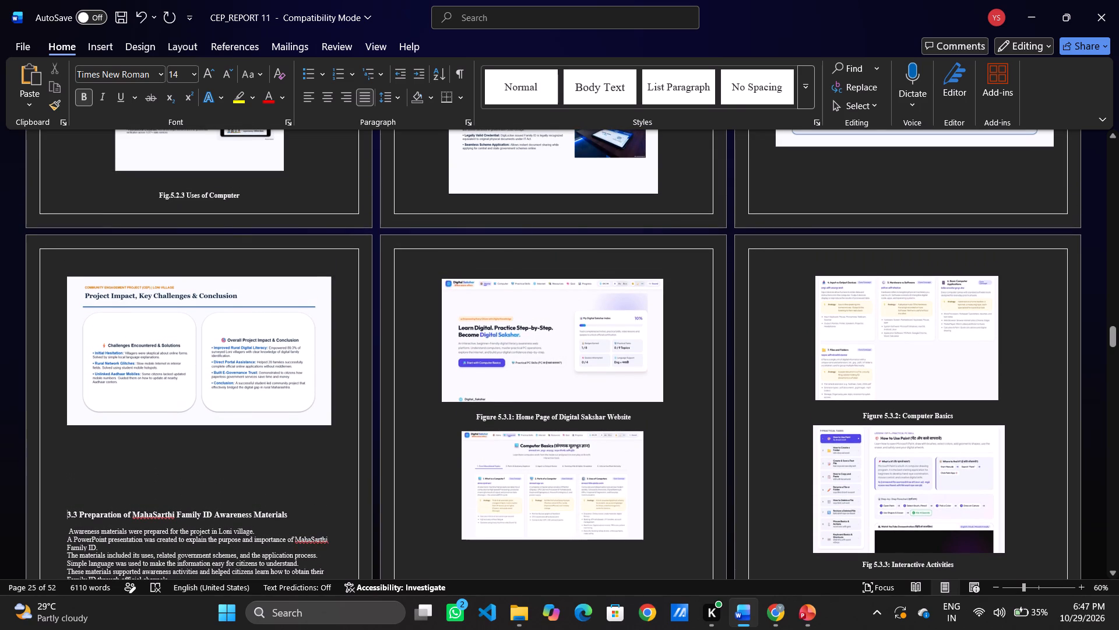
ctrl+scroll(156, 338, up, 3)
ctrl+scroll(163, 340, down, 6)
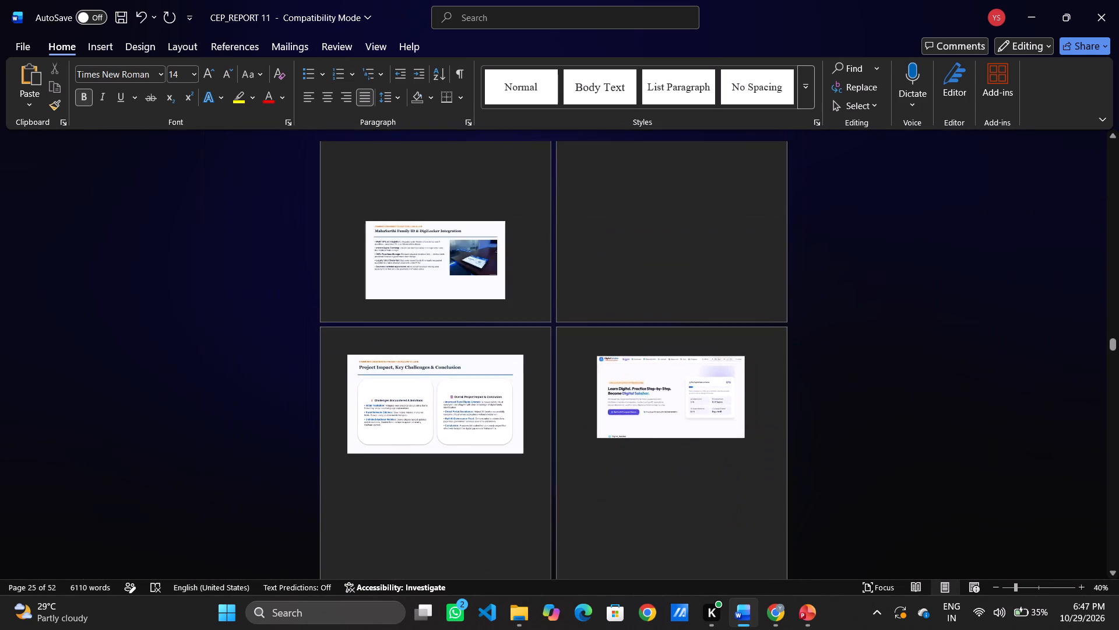
scroll(170, 334, down, 1)
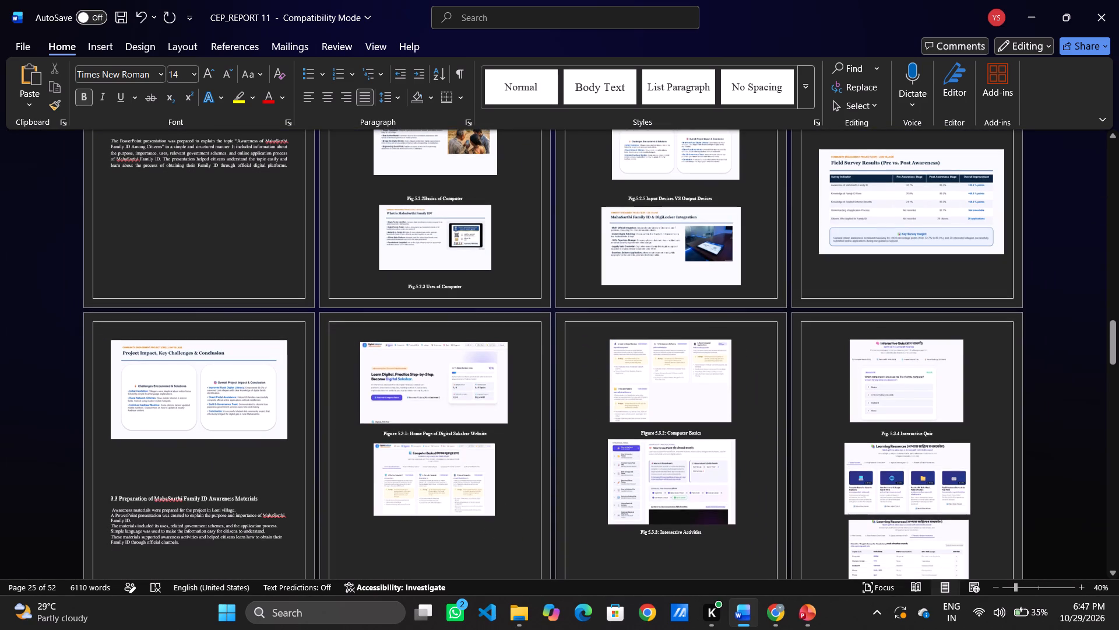
scroll(170, 334, up, 7)
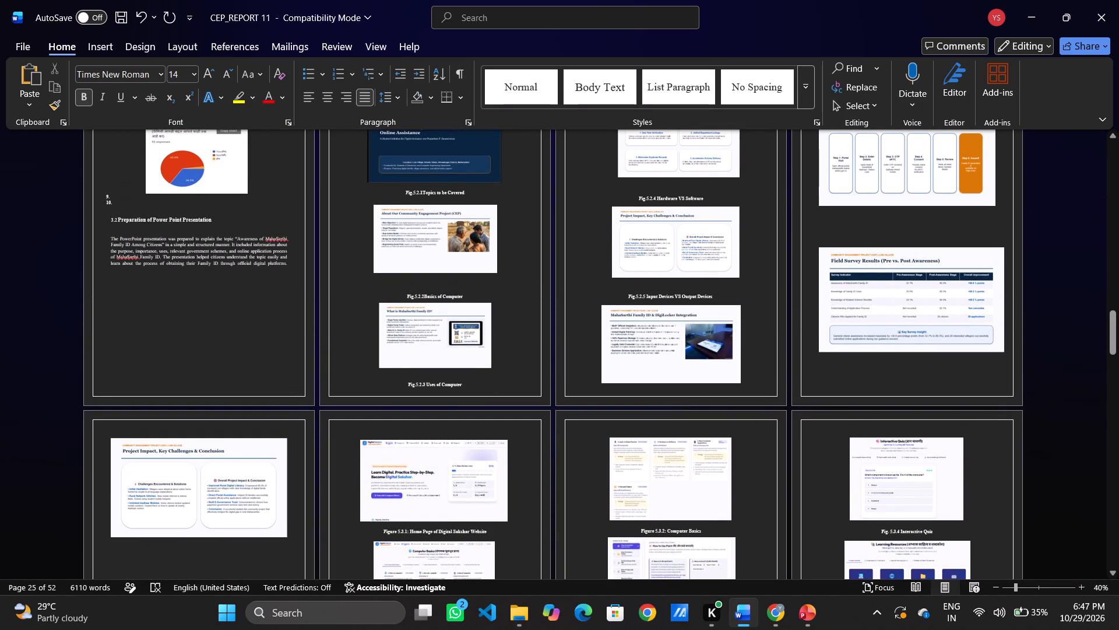
ctrl+scroll(170, 334, down, 1)
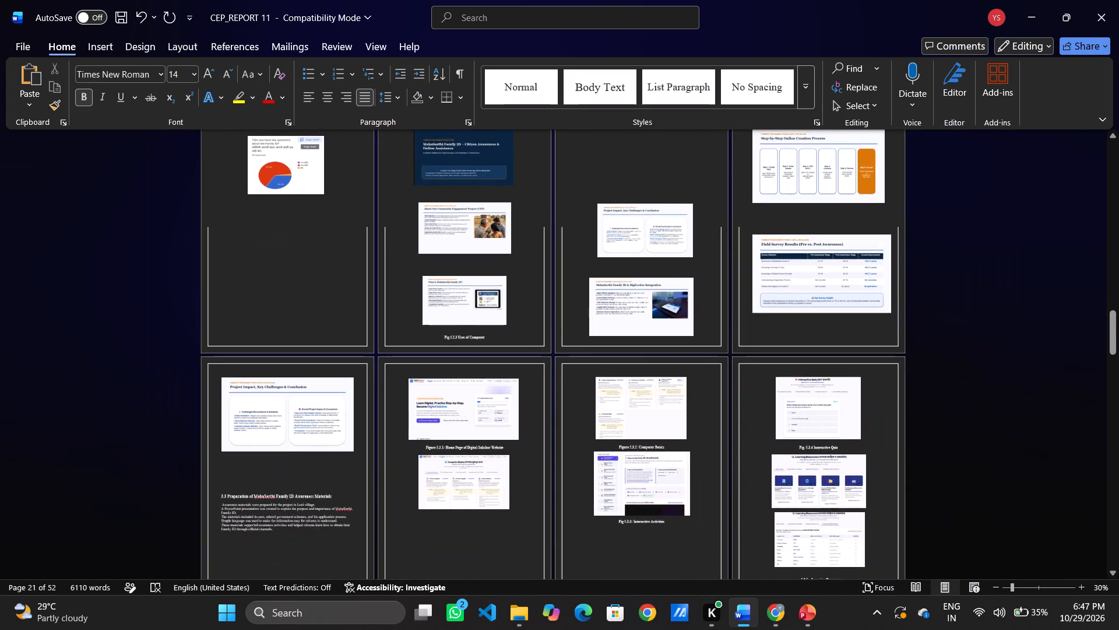
scroll(170, 334, up, 3)
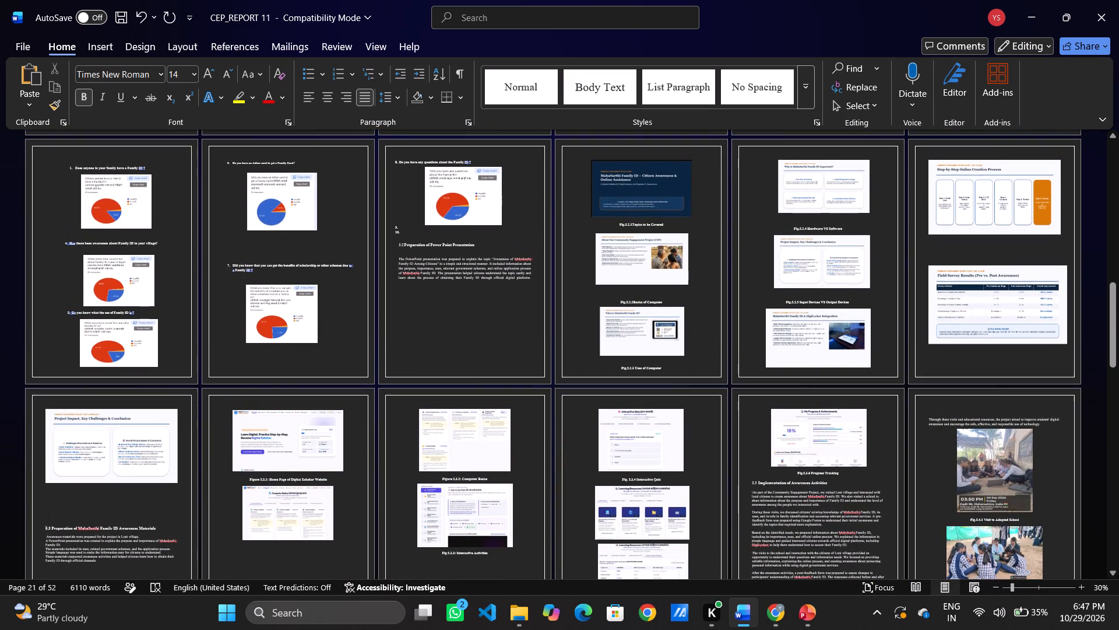
ctrl+scroll(170, 334, up, 2)
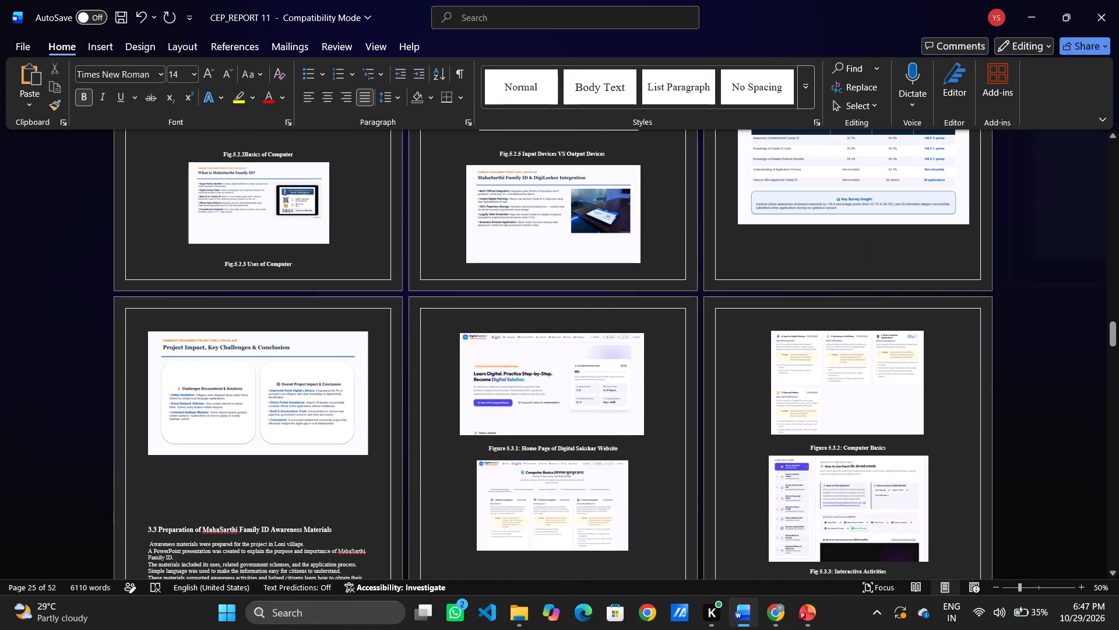
scroll(184, 324, down, 1)
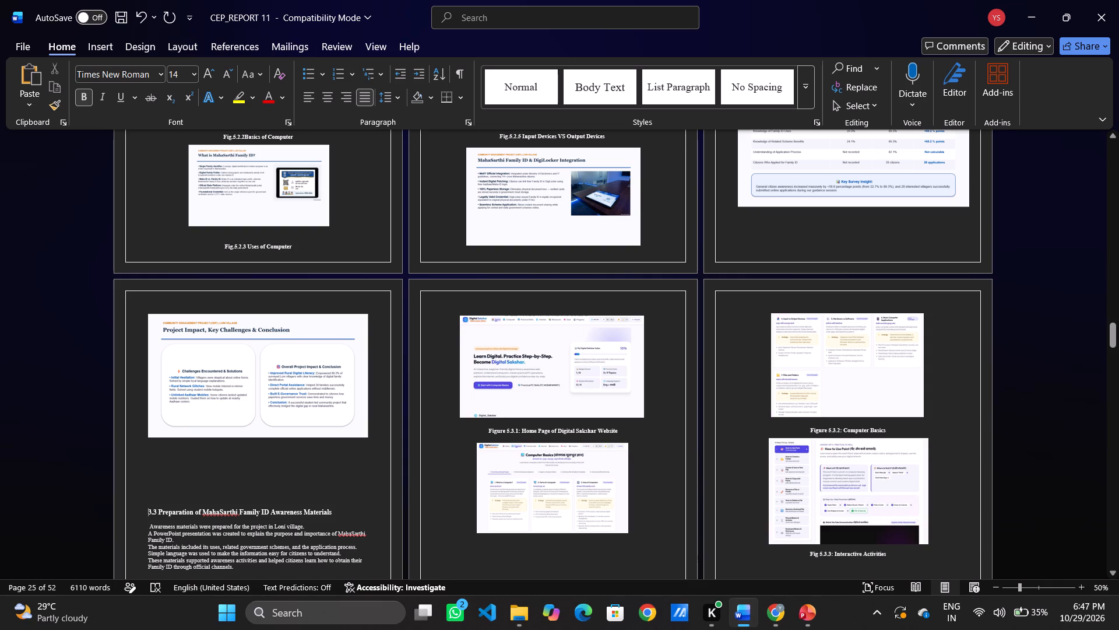
Capture a screenshot of the three slide picture pages, from the title slide through the "Field Survey Results" picture.
scroll(184, 324, up, 14)
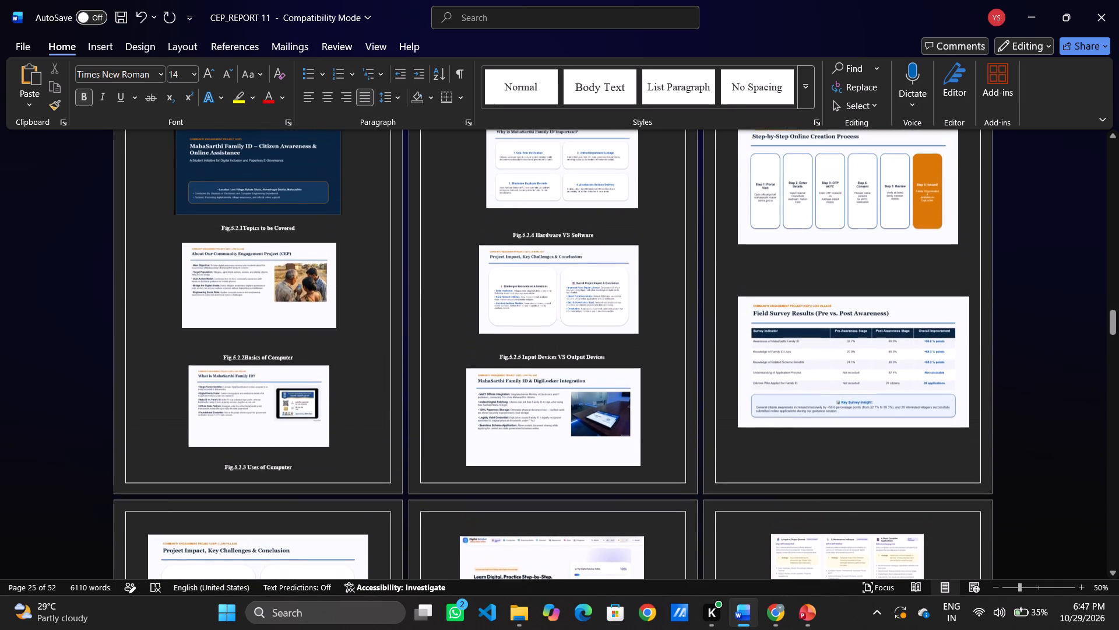
scroll(184, 325, up, 1)
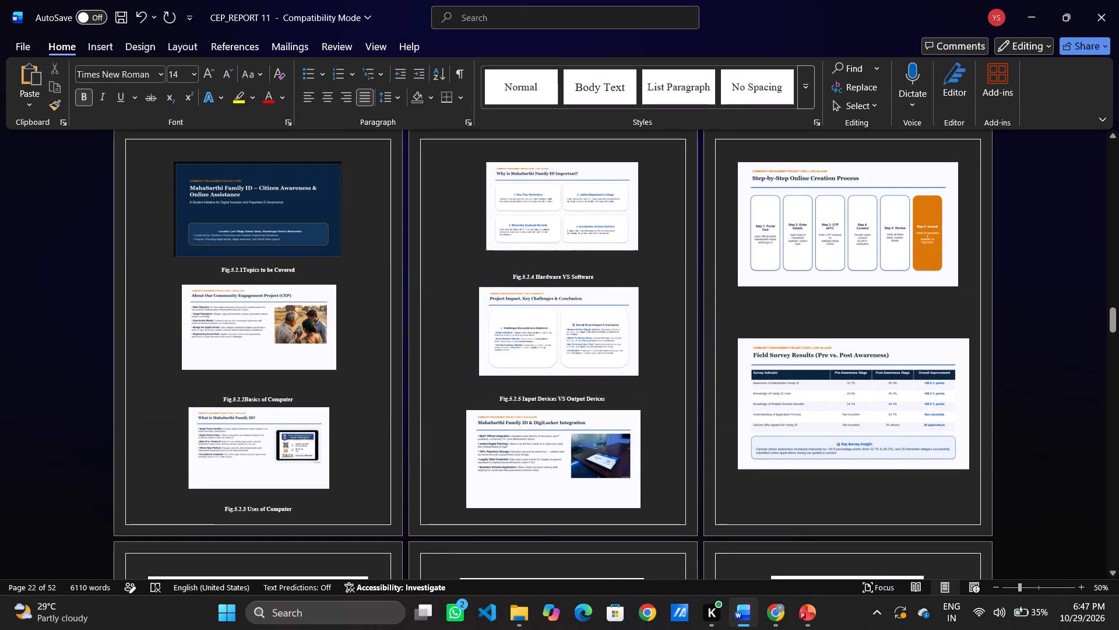
key(shift+super+s)
drag(160, 148, 168, 159)
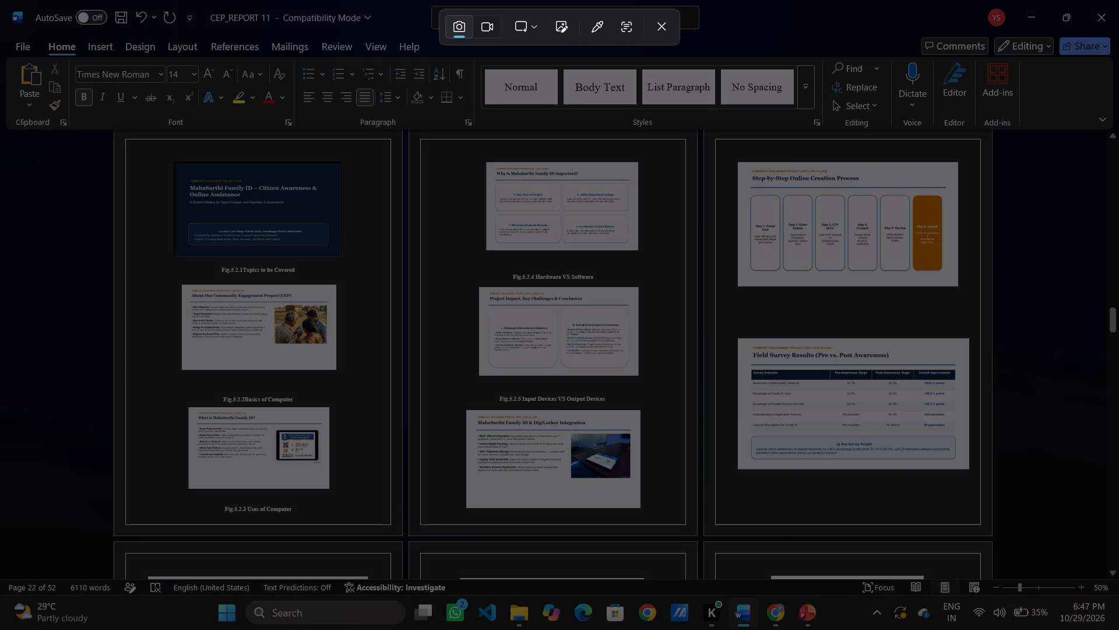
drag(168, 159, 300, 245)
drag(164, 156, 361, 240)
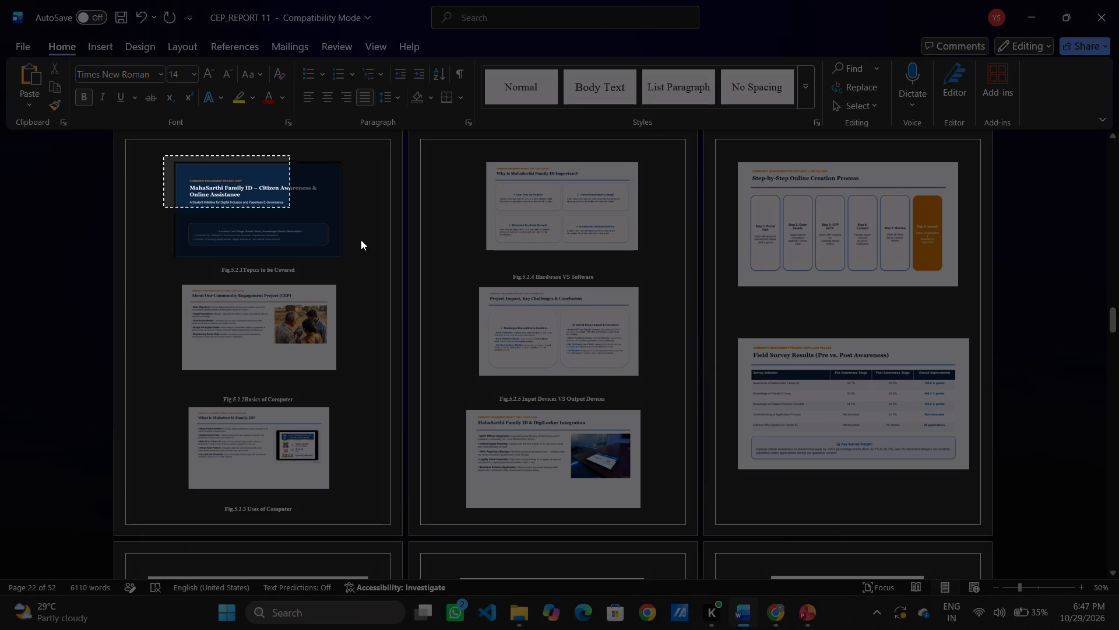
drag(361, 240, 979, 520)
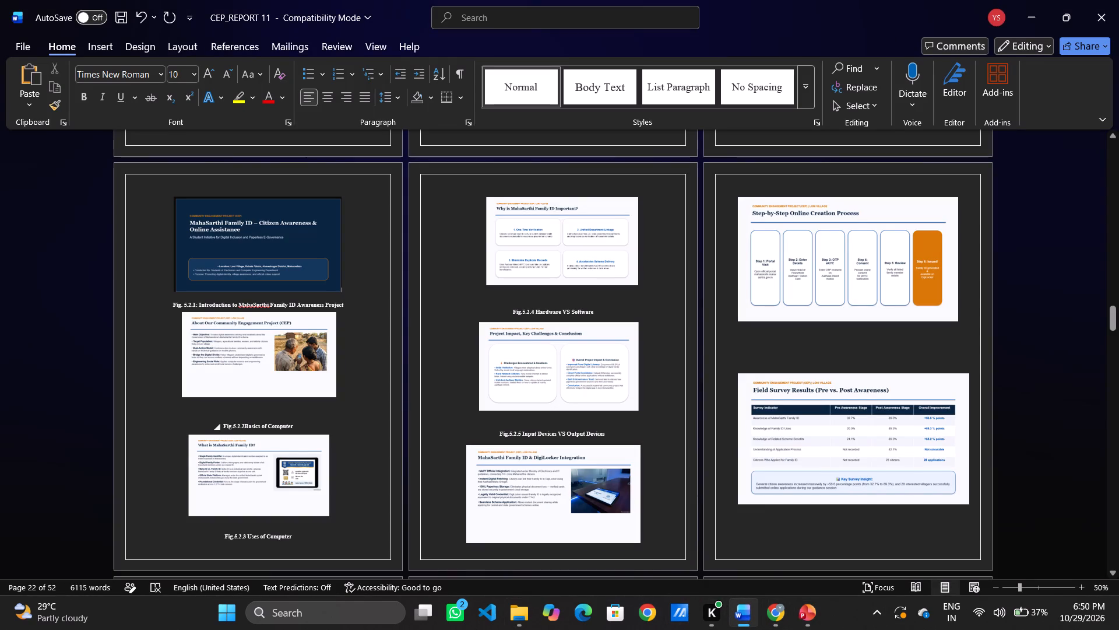
drag(294, 425, 230, 420)
click(215, 430)
click(226, 422)
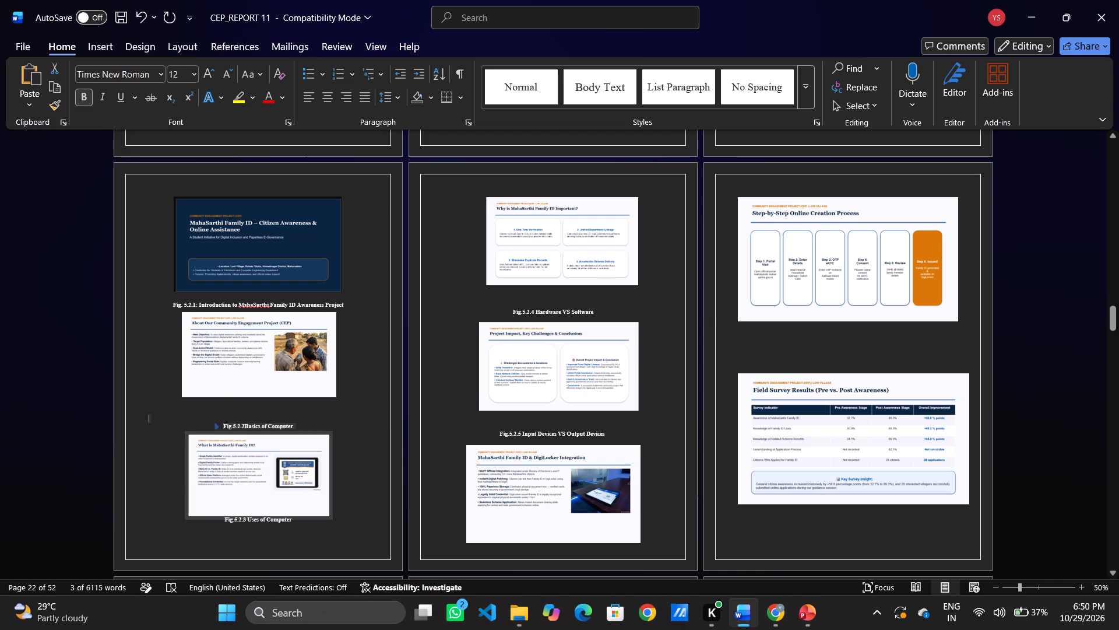
click(223, 425)
key(BackSpace)
key(BackSpace)
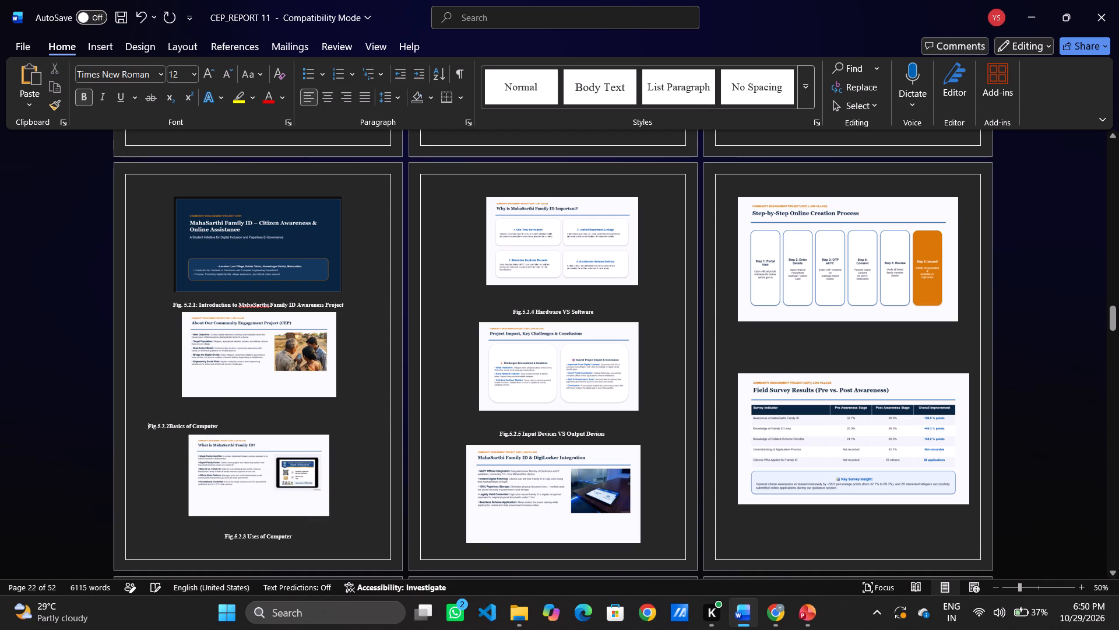
key(BackSpace)
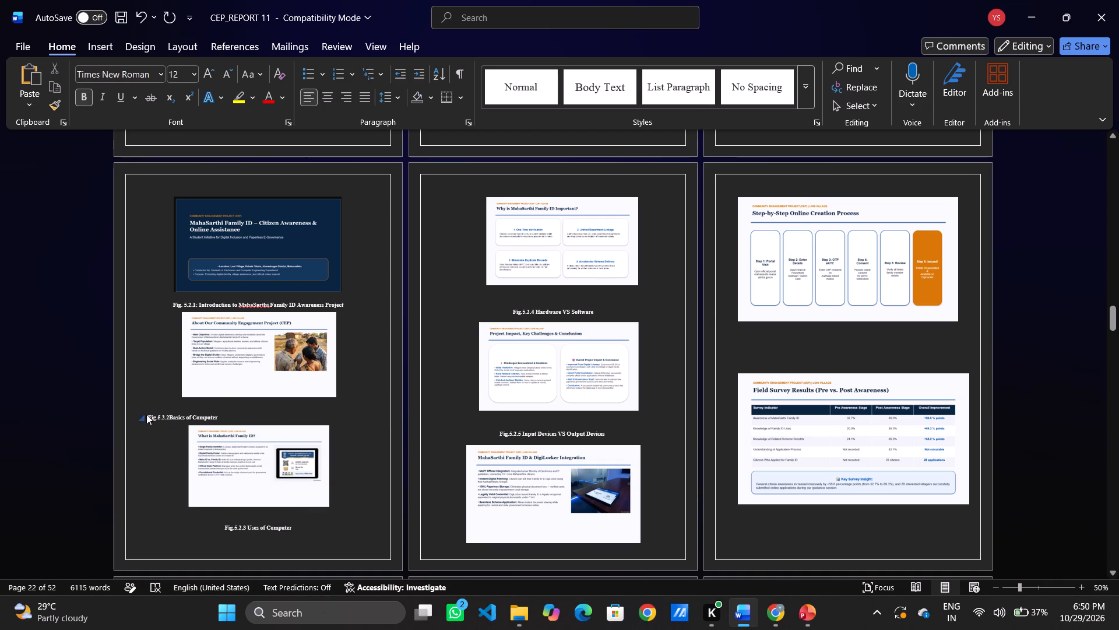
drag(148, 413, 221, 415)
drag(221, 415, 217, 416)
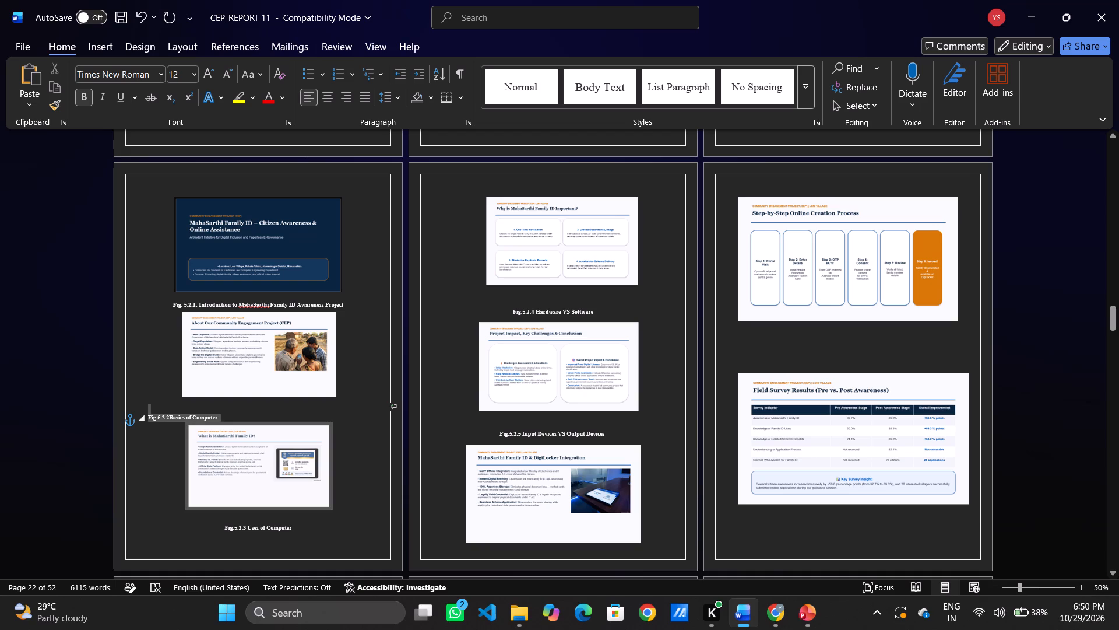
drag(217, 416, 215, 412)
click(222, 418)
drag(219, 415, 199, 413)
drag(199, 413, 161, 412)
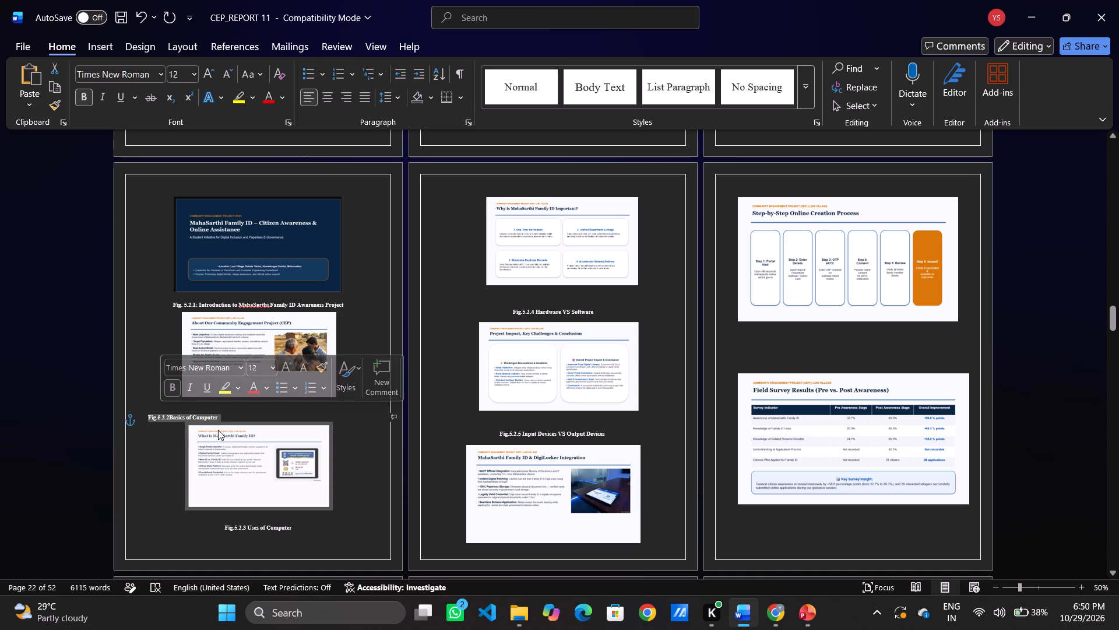
Add two blank lines after the Fig.5.2.2 caption under the "About Our Community Engagement Project (CEP)" picture.
click(226, 419)
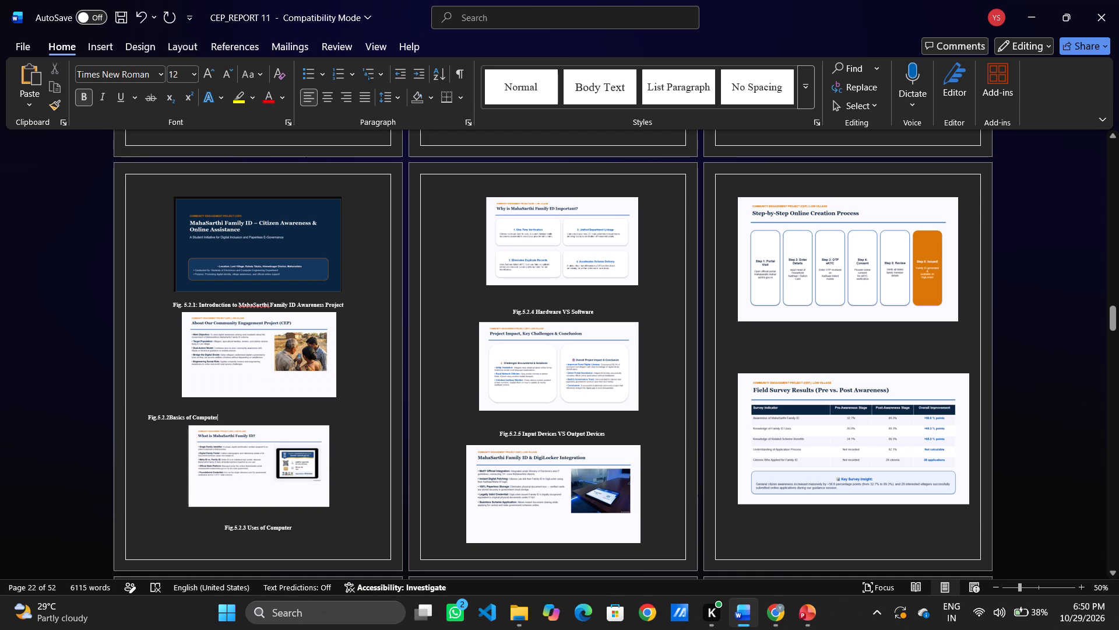
key(Return)
click(224, 410)
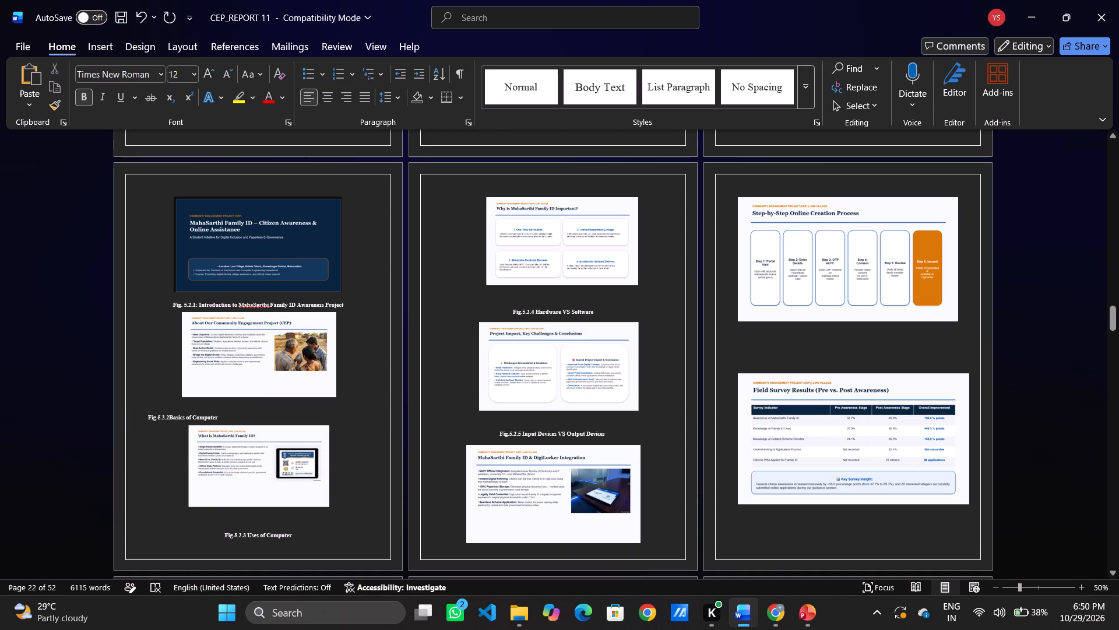
click(224, 415)
key(Return)
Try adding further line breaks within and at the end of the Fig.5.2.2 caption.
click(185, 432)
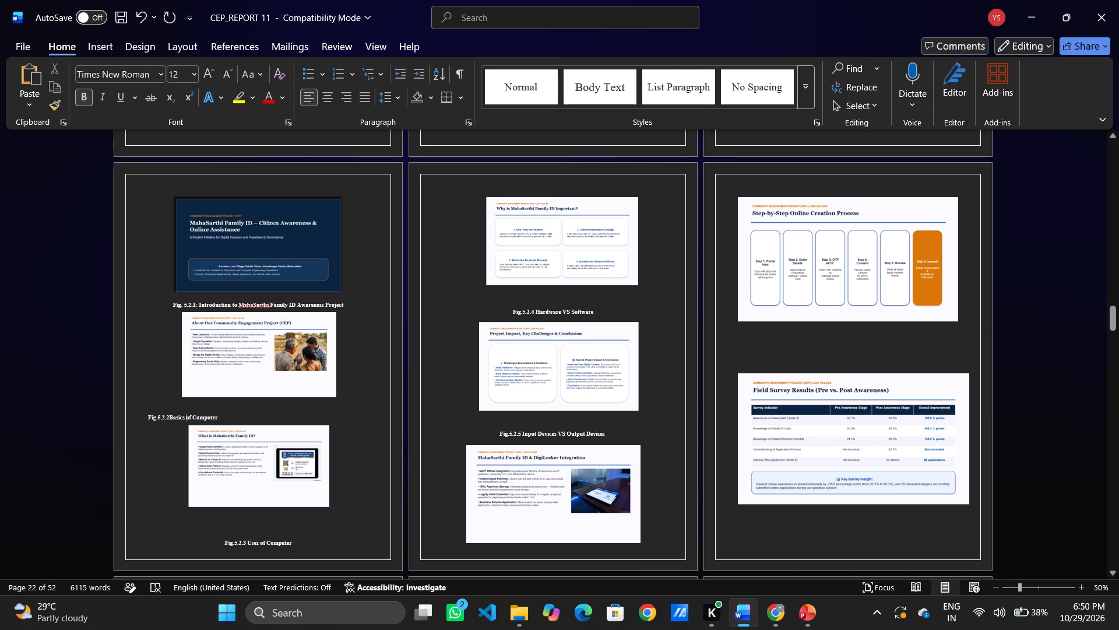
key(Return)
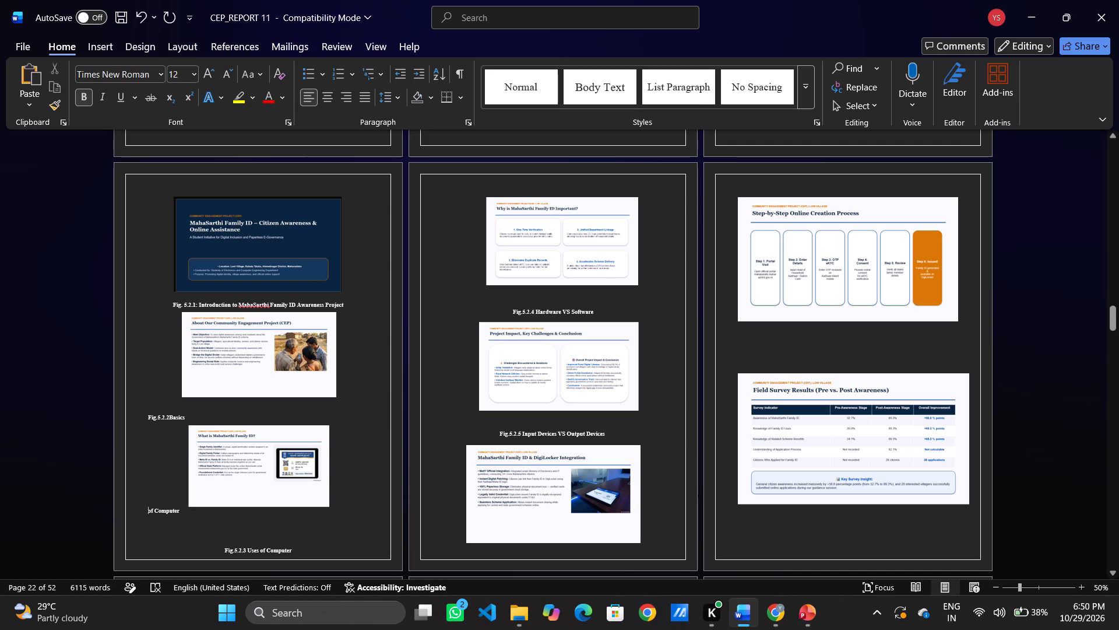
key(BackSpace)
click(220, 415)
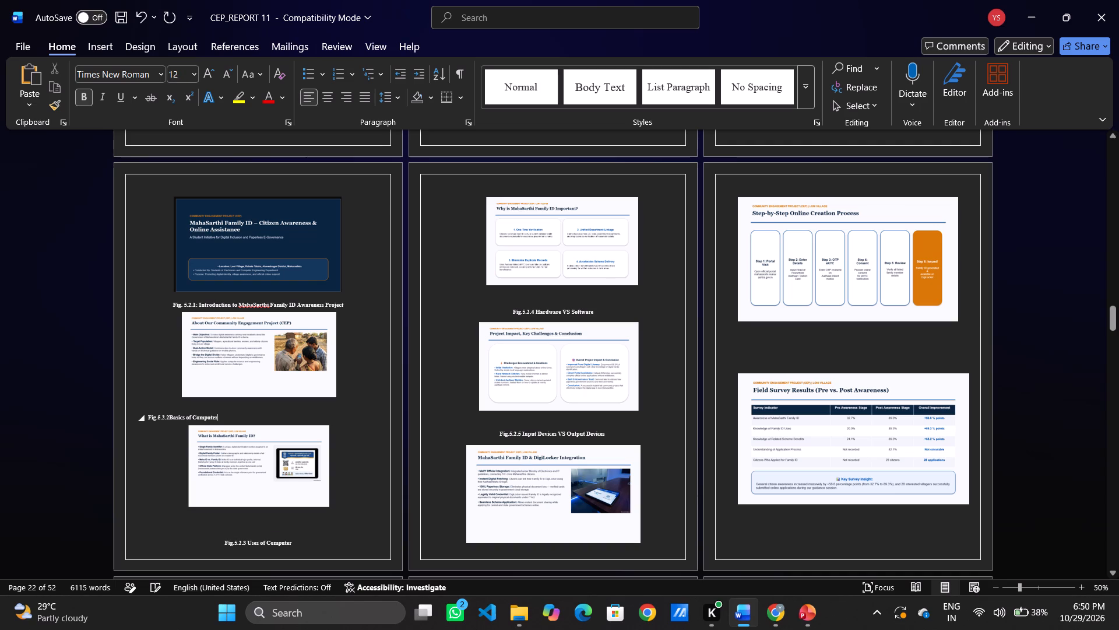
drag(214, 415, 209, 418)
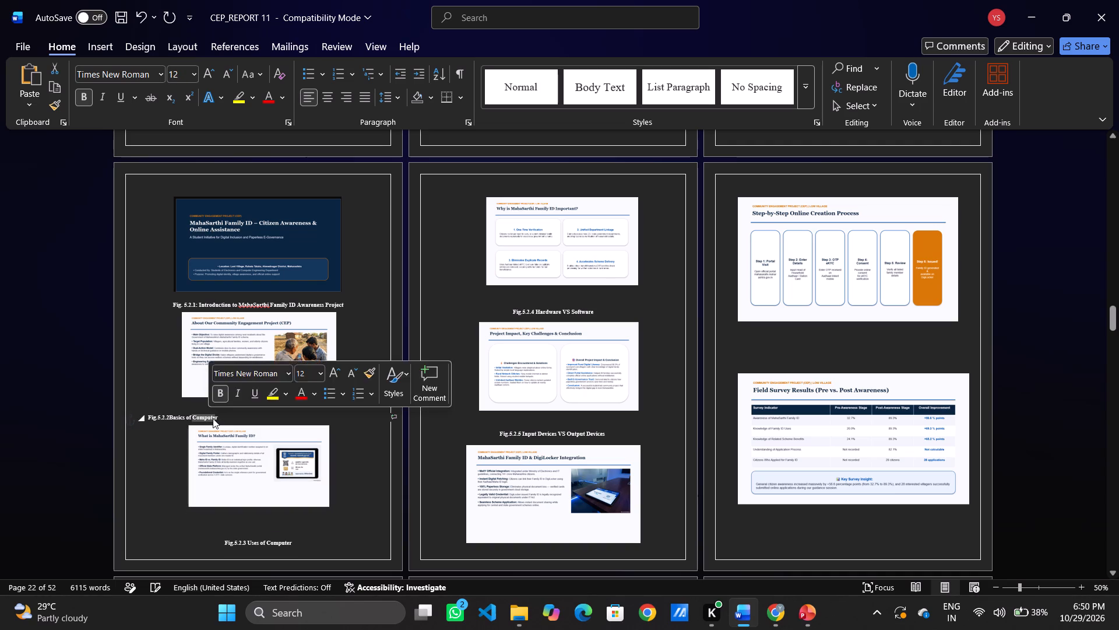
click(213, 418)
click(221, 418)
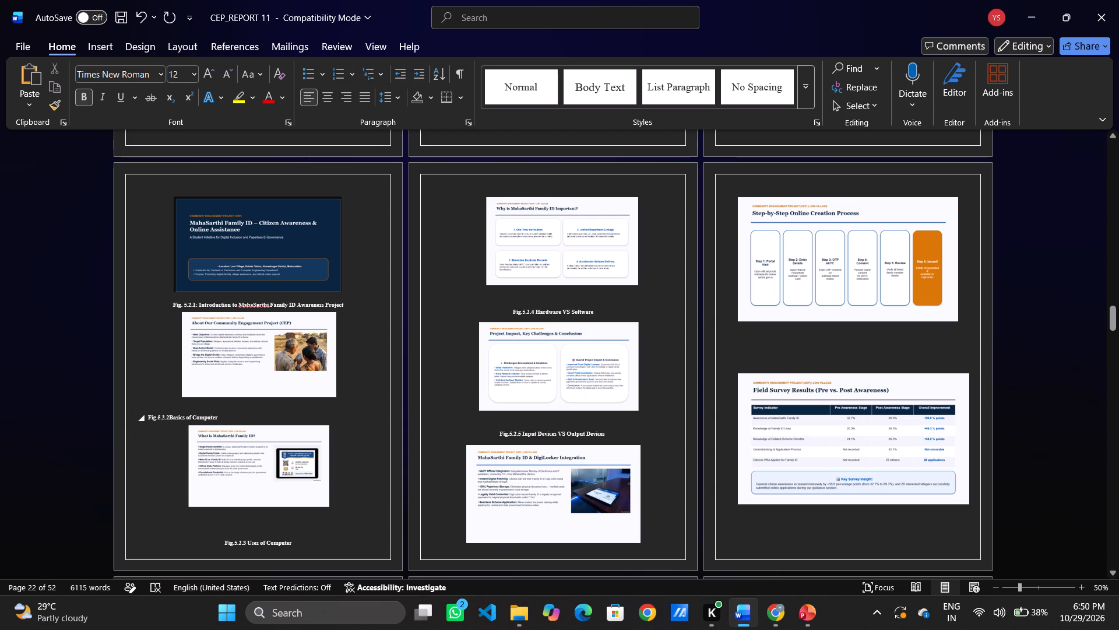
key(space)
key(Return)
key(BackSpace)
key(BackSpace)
Move the "What is MahaSarthi Family ID?" slide picture slightly down, away from the Fig.5.2.2 caption.
drag(286, 430, 280, 440)
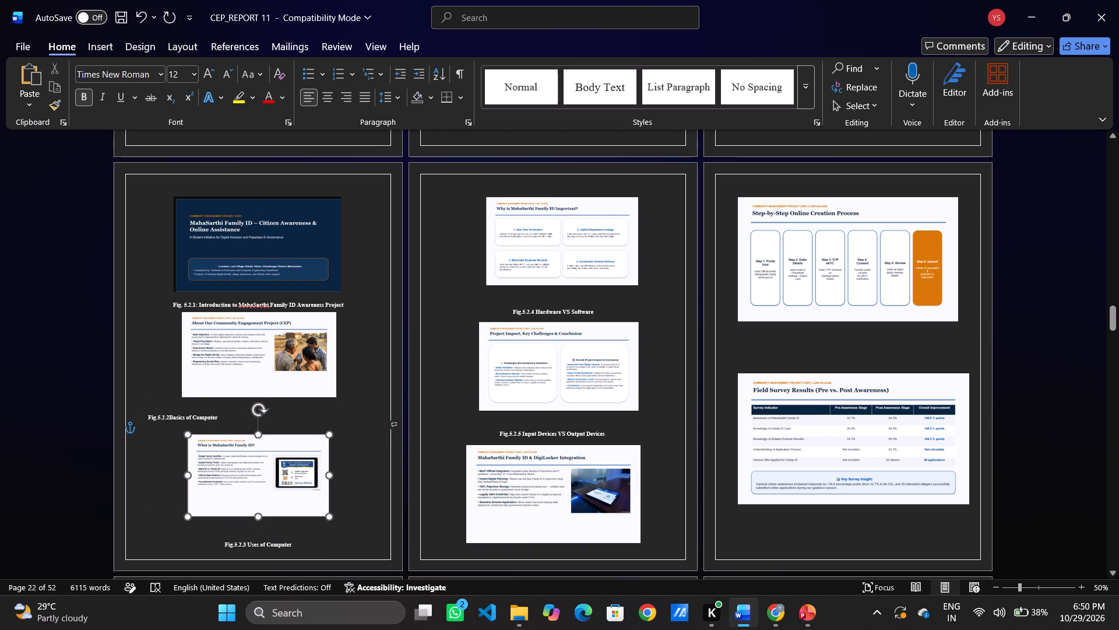
Replace the "Basics of Computer" caption with the copied caption "Fig. 5.2.2: Overview of Community Engagement Project (CEP)".
drag(221, 414, 224, 422)
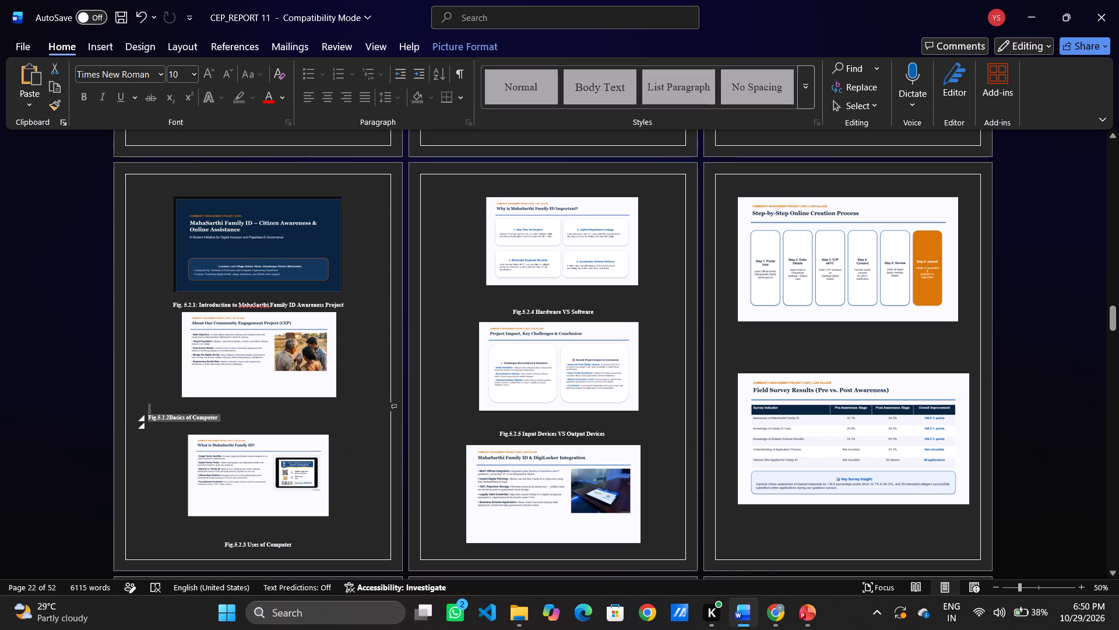
drag(224, 422, 232, 418)
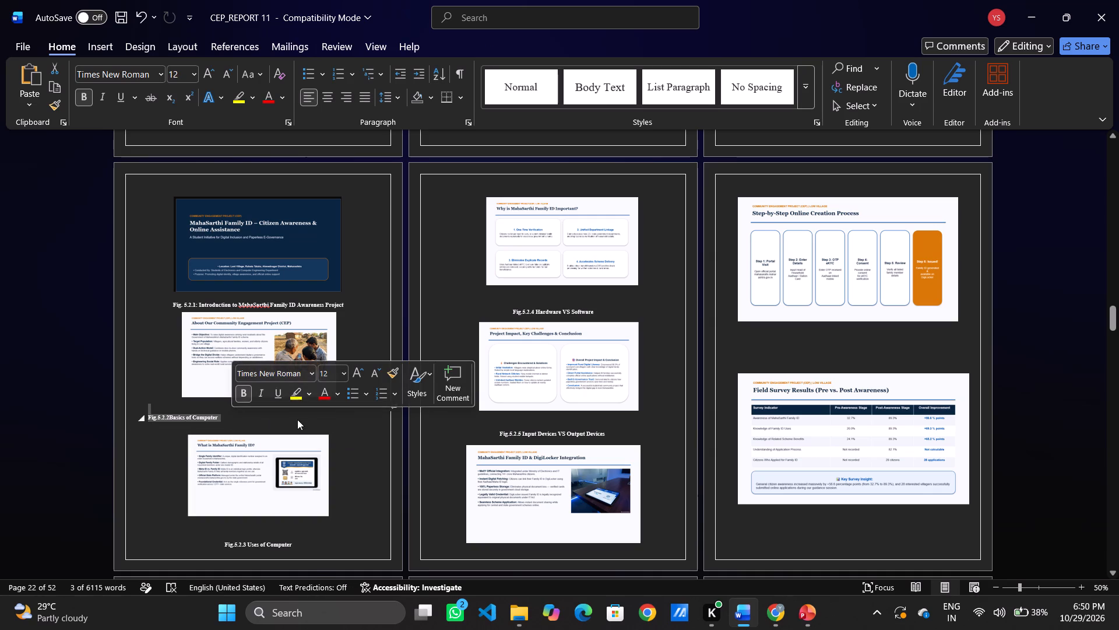
key(super+v)
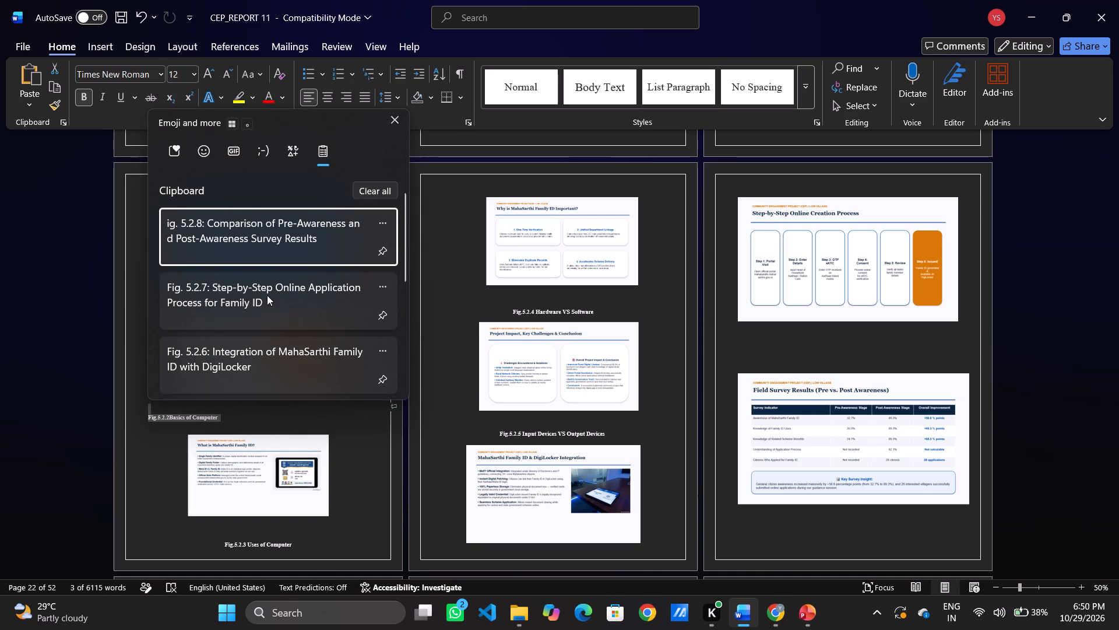
scroll(266, 295, up, 4)
scroll(268, 293, down, 12)
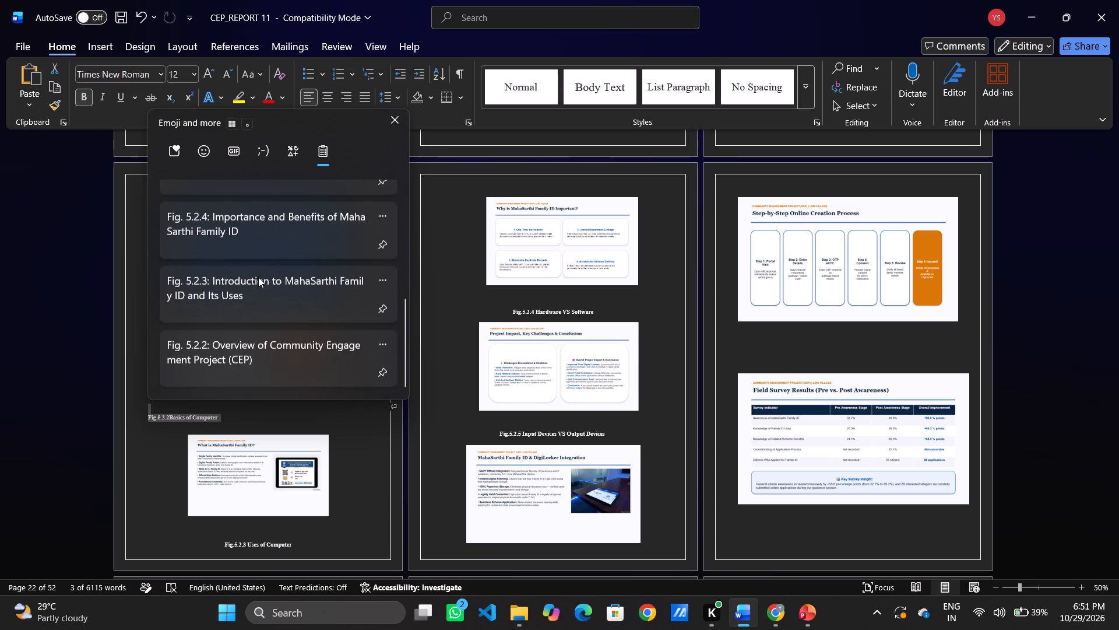
click(276, 348)
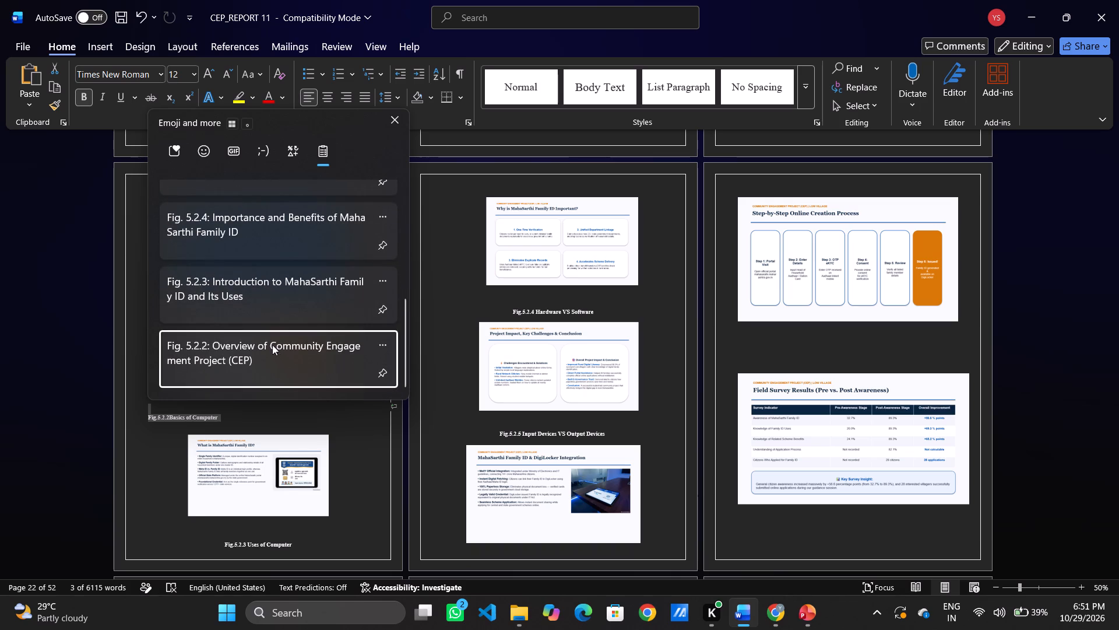
key(ctrl+v)
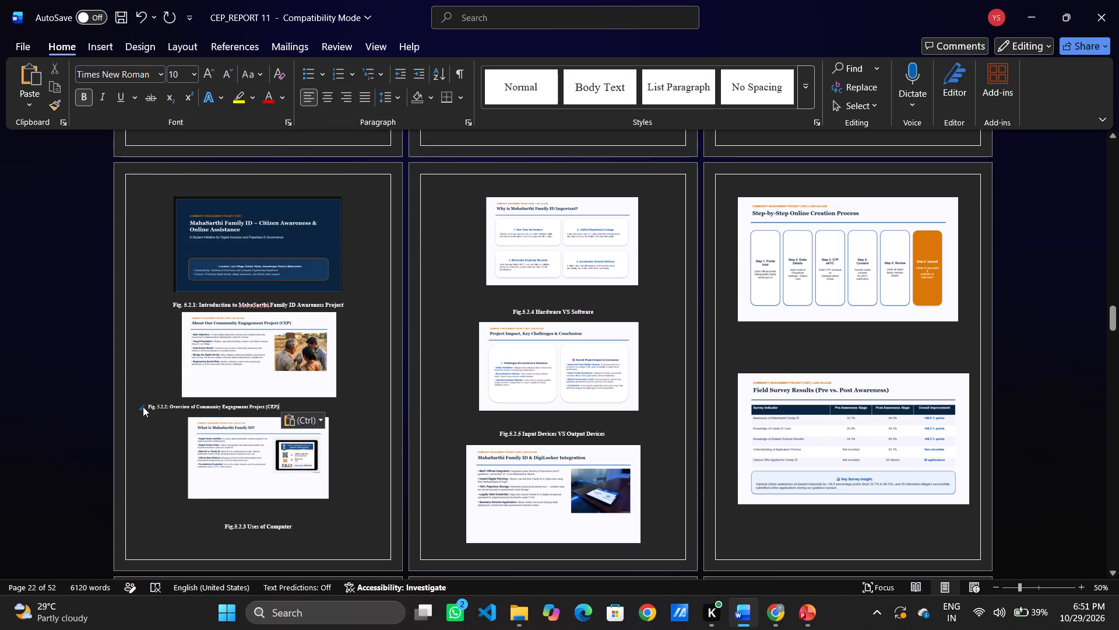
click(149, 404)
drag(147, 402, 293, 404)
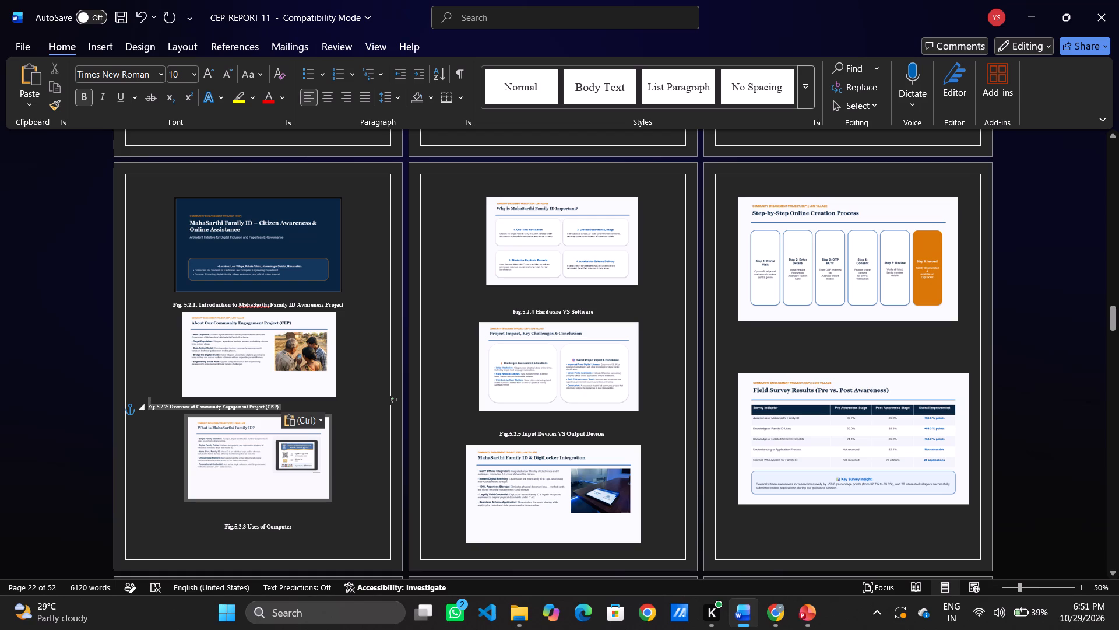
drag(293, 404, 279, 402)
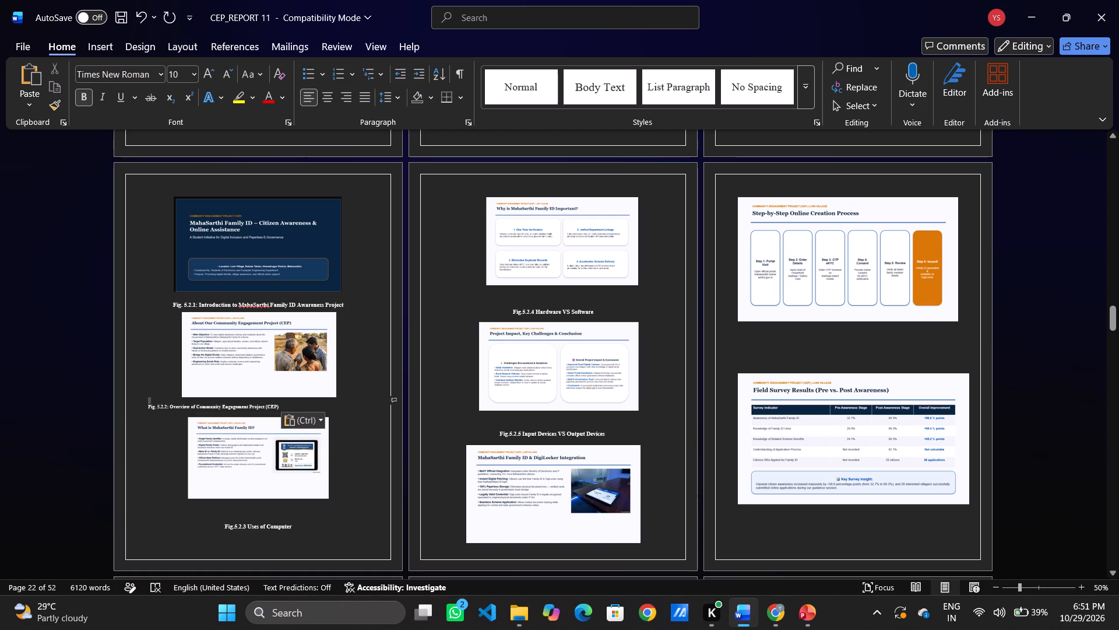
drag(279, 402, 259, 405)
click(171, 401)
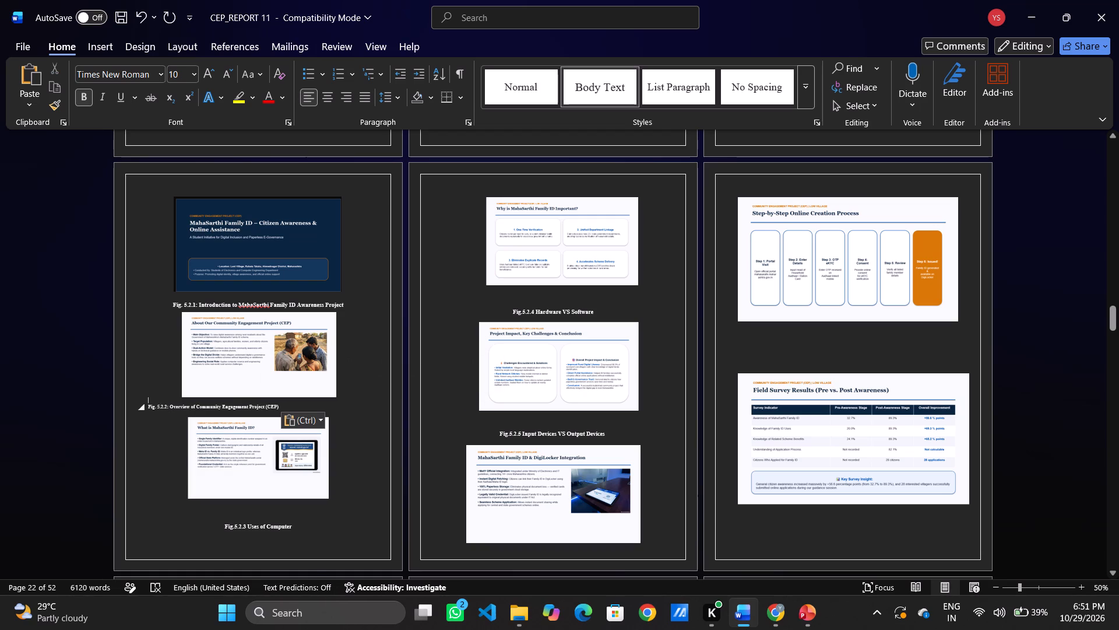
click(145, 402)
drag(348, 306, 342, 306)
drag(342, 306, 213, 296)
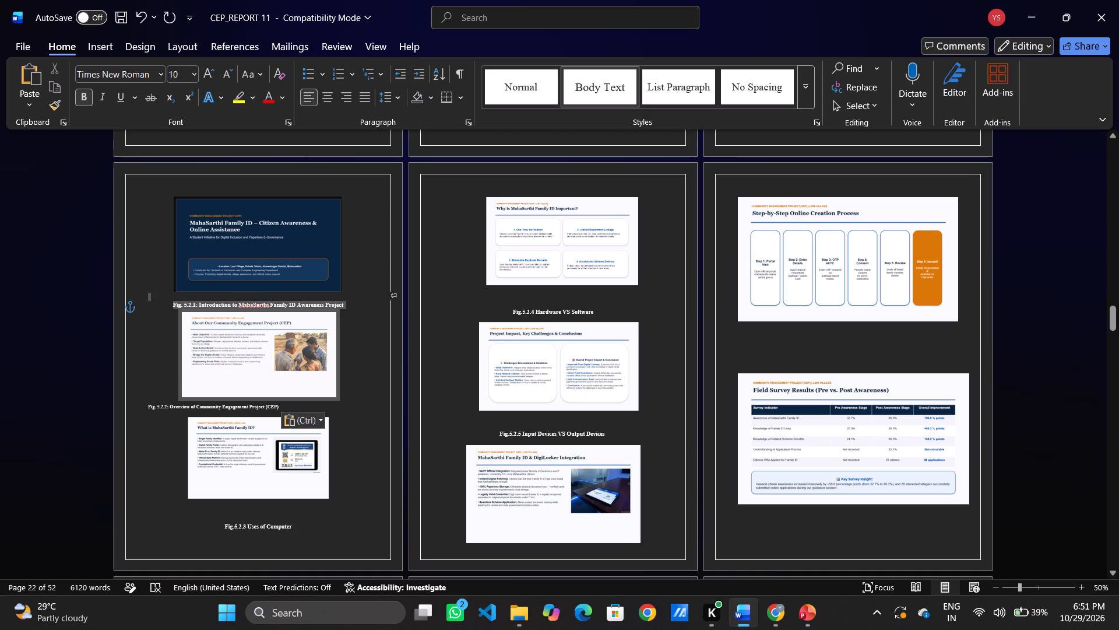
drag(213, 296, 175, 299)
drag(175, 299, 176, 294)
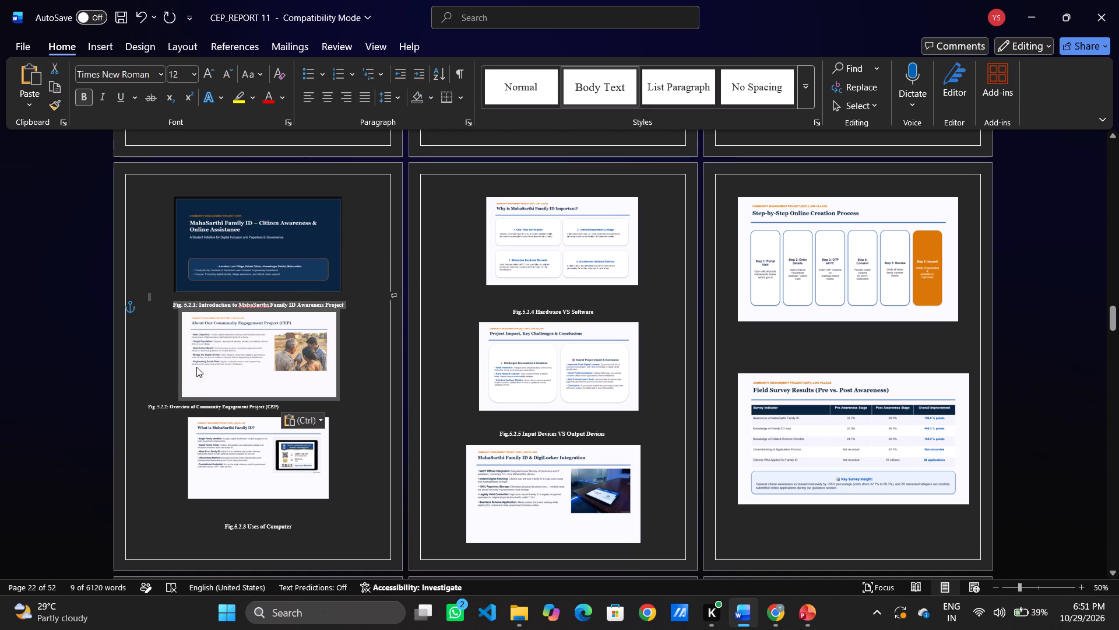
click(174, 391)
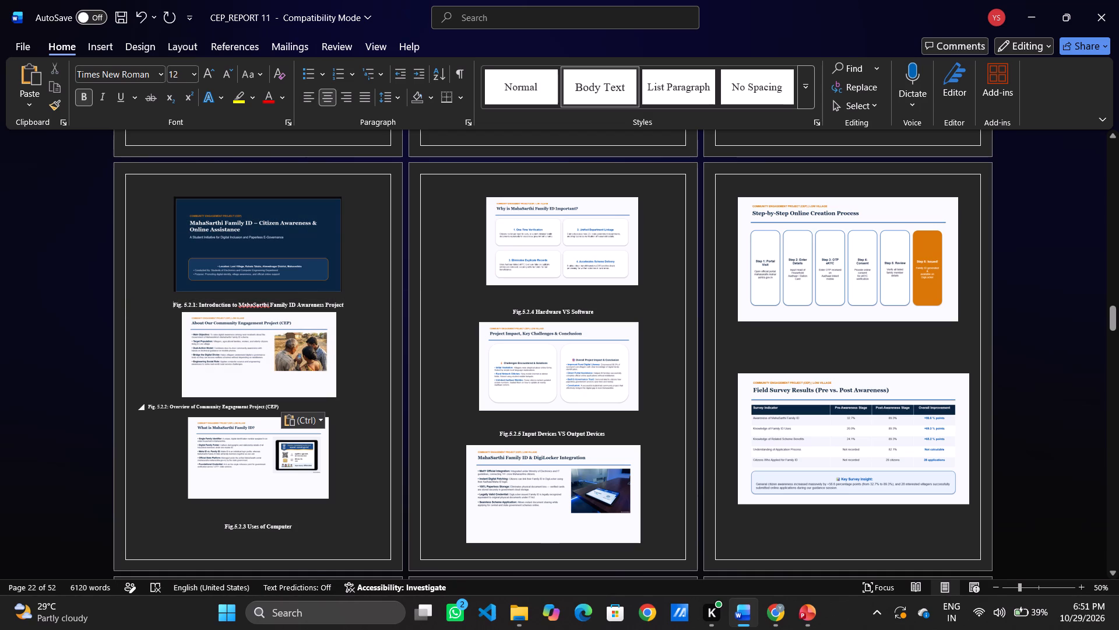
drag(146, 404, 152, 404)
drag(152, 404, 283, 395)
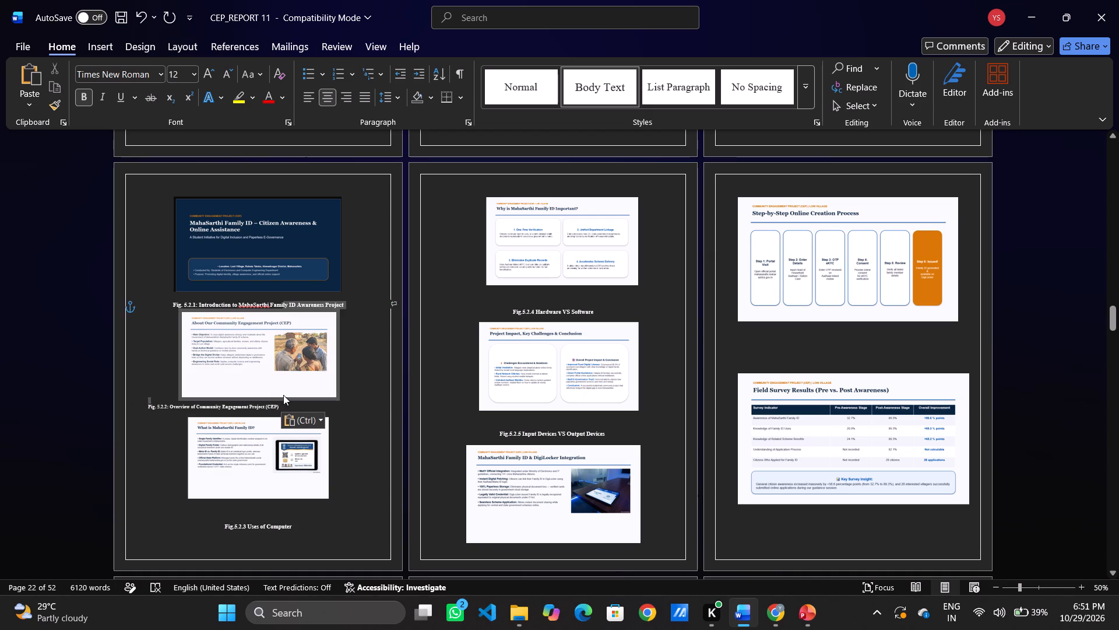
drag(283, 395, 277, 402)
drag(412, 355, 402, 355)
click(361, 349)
Move the "What is MahaSarthi Family ID?" slide picture slightly down, clear of the Fig. 5.2.2 caption.
drag(279, 421, 275, 430)
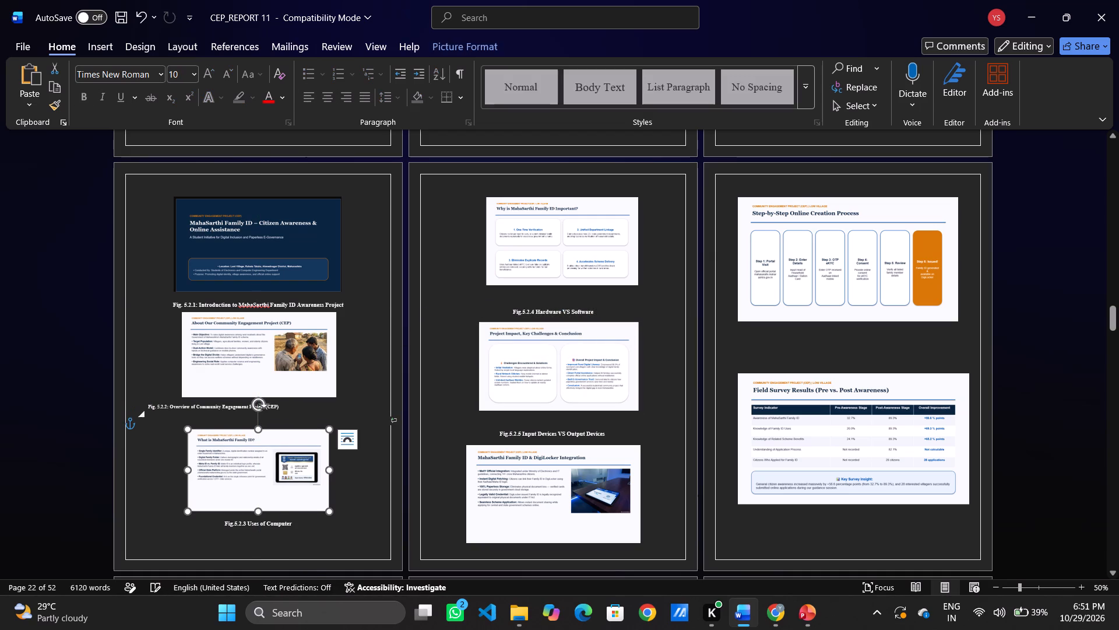
Set the Fig. 5.2.2 caption's font size to 12 and centre it under its picture.
drag(286, 406, 153, 408)
click(265, 367)
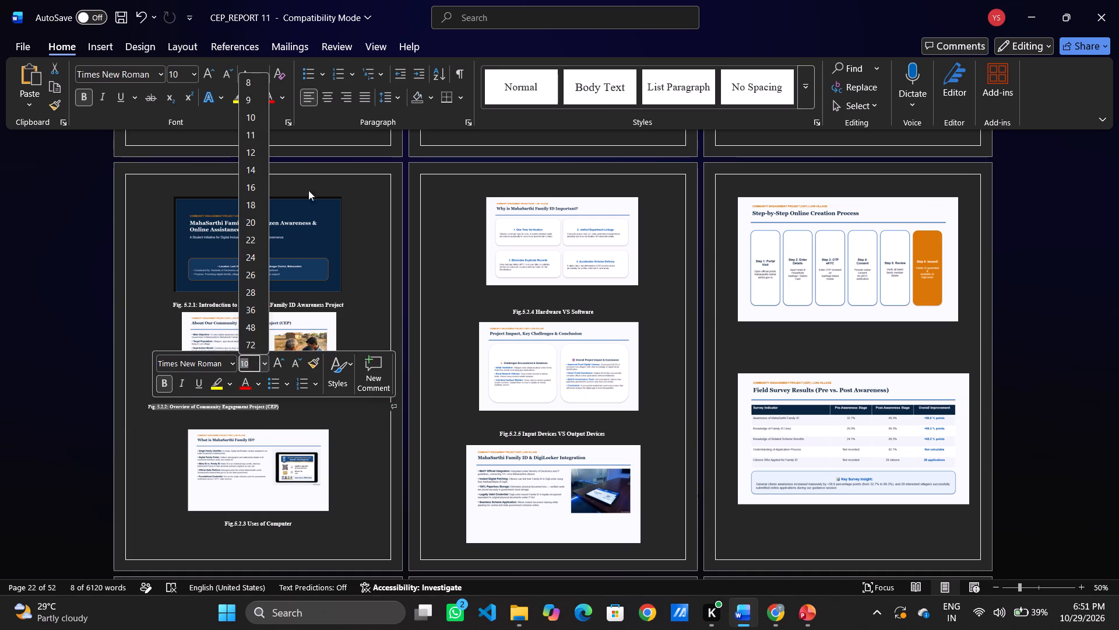
click(246, 153)
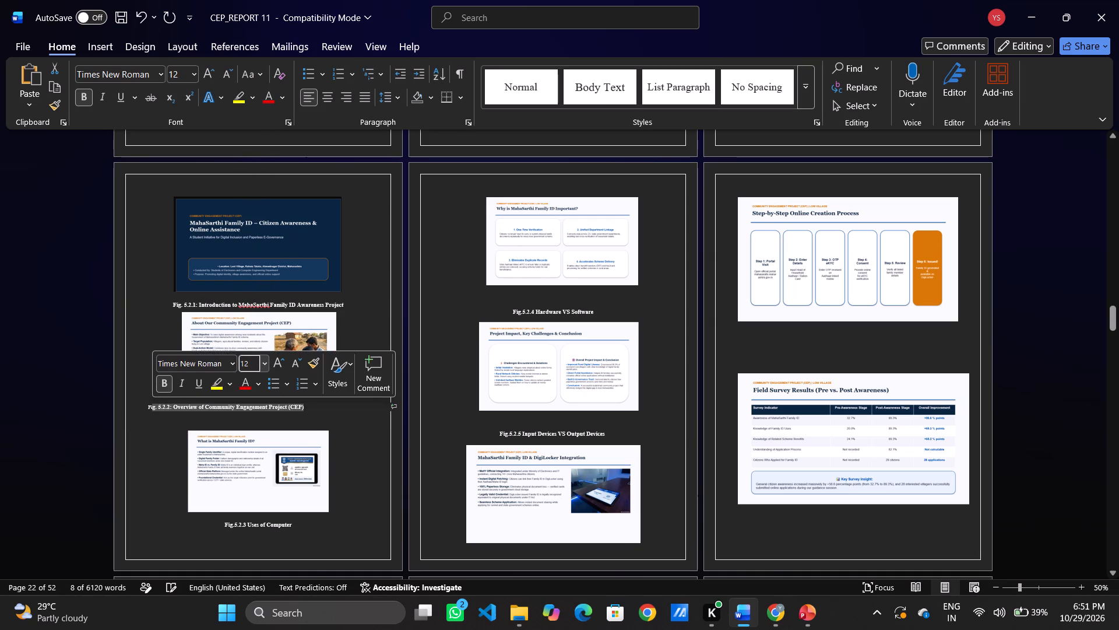
click(328, 97)
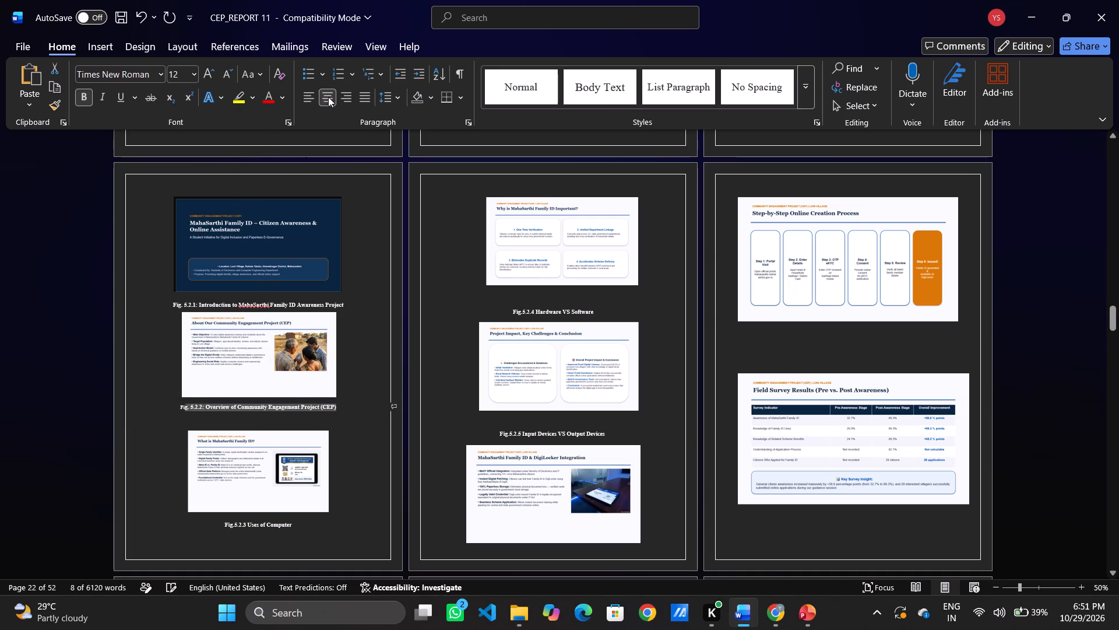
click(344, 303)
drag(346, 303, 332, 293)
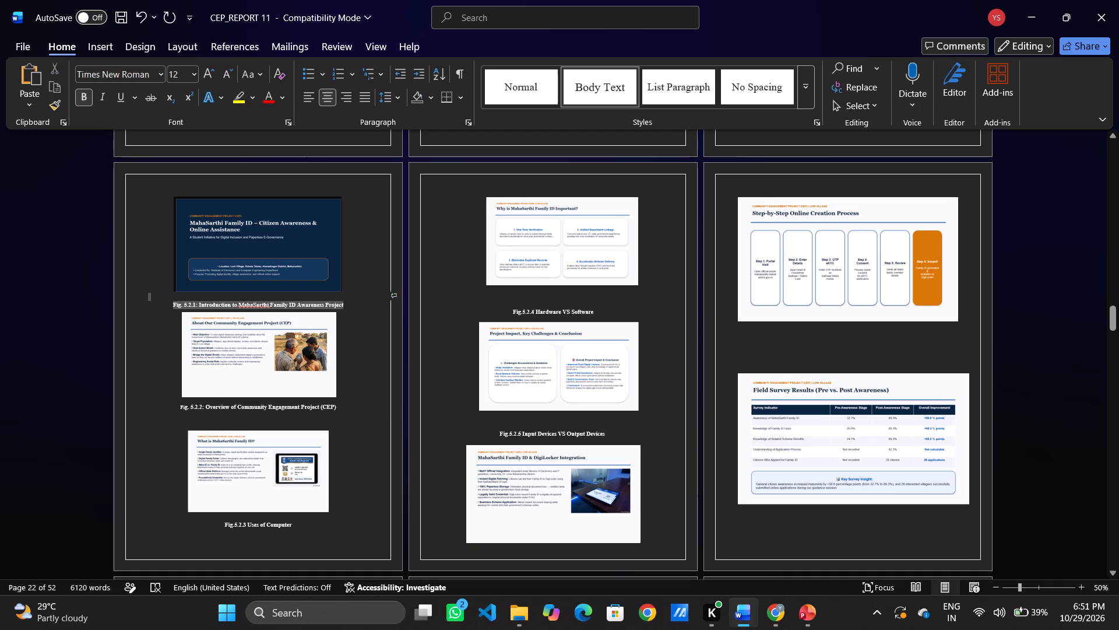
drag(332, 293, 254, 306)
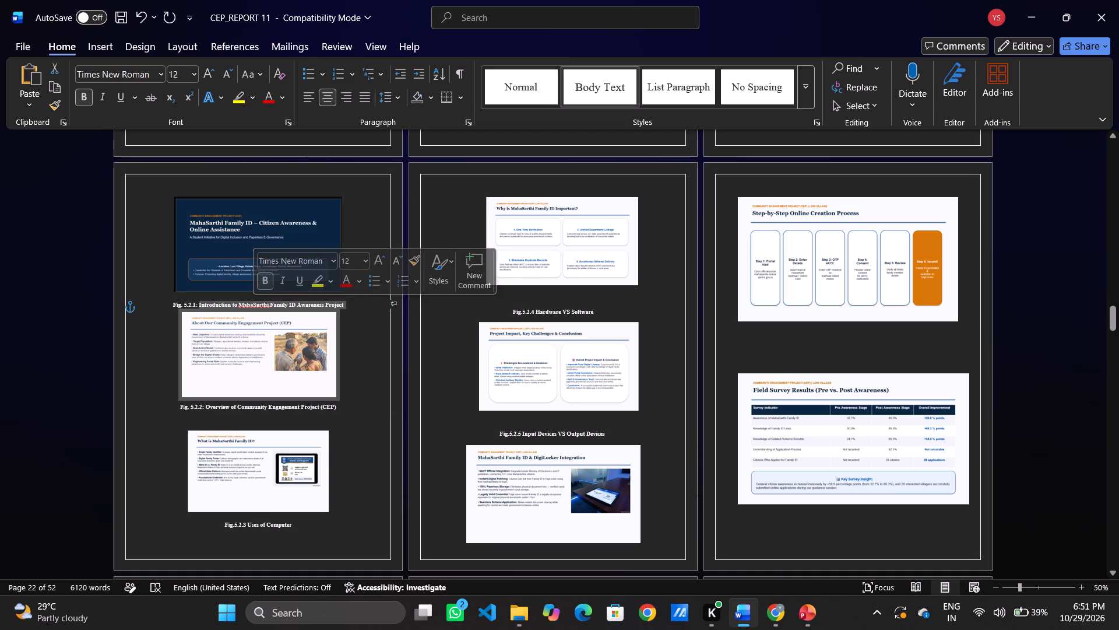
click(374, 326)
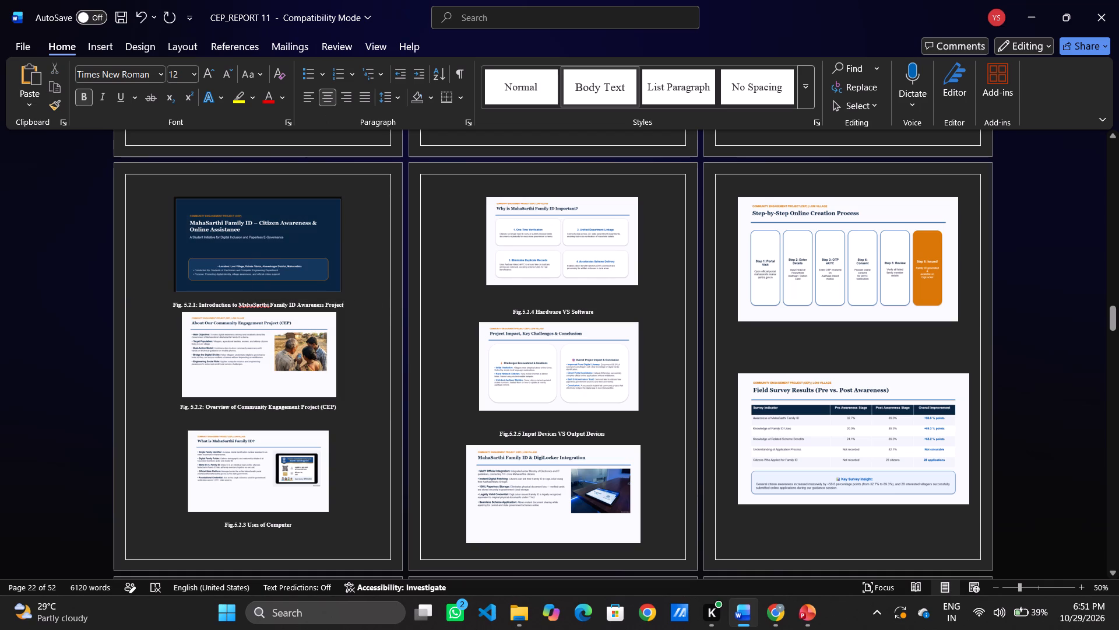
Move the "What is MahaSarthi Family ID?" slide picture a little further down, closer to the Fig.5.2.3 caption.
drag(259, 457, 253, 460)
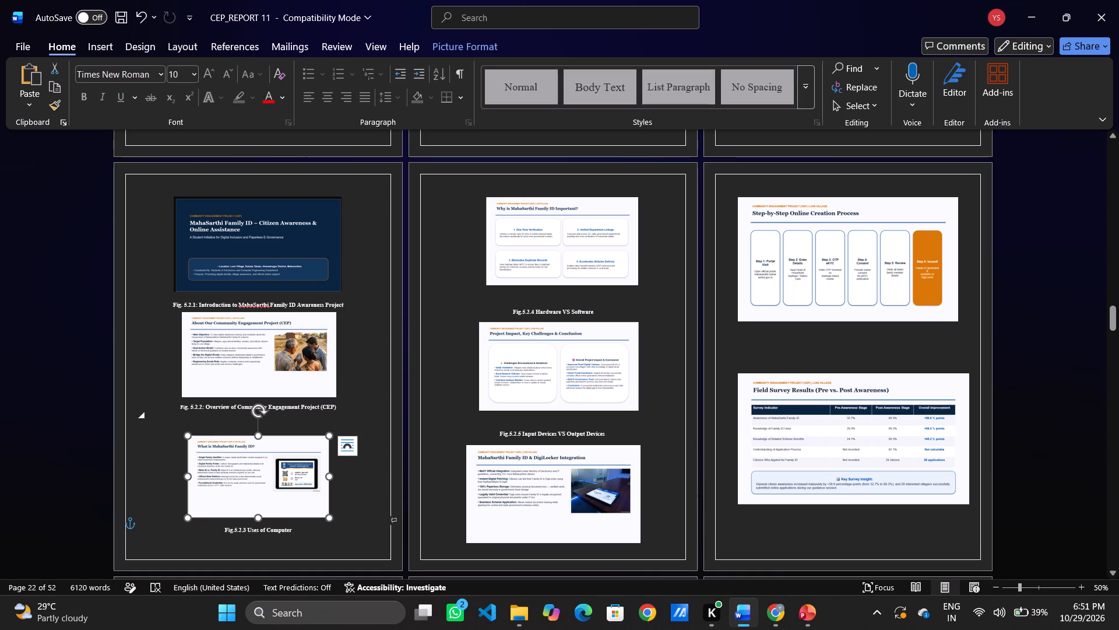
Replace the "Uses of Computer" caption with the copied caption "Fig. 5.2.3: Introduction to MahaSarthi Family ID and Its Uses".
drag(299, 528, 197, 519)
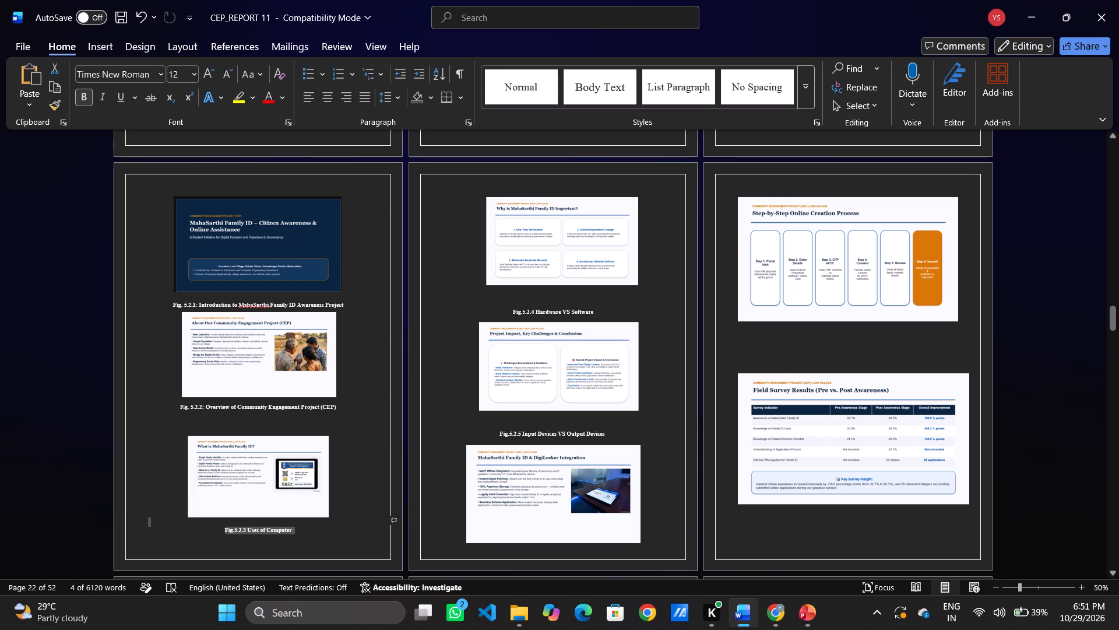
key(super+v)
scroll(252, 372, down, 9)
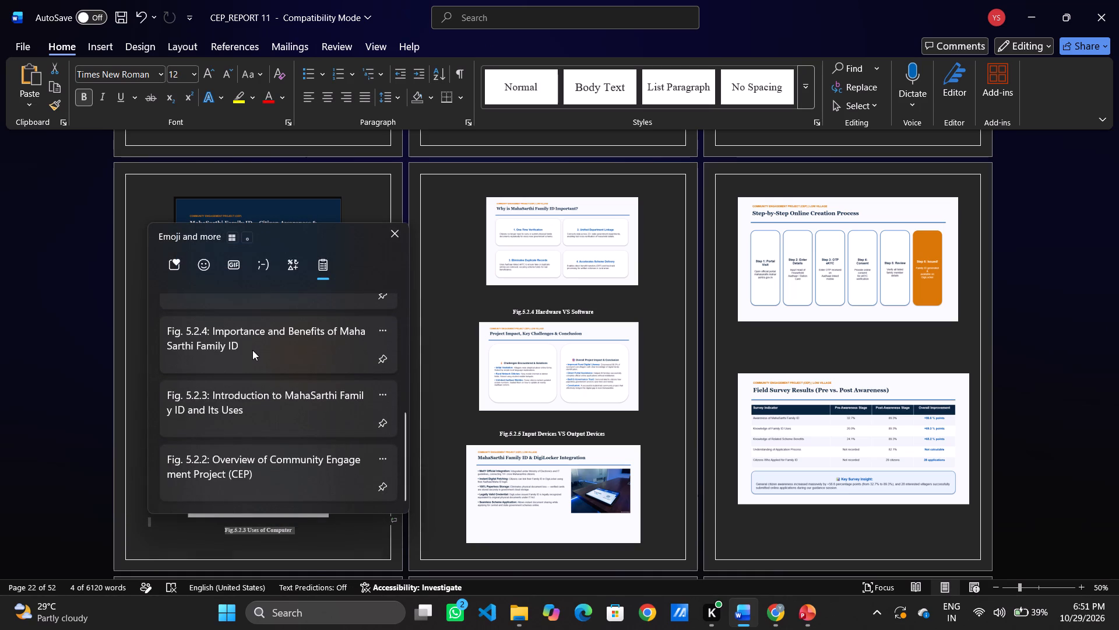
scroll(252, 350, down, 2)
click(275, 406)
key(ctrl+v)
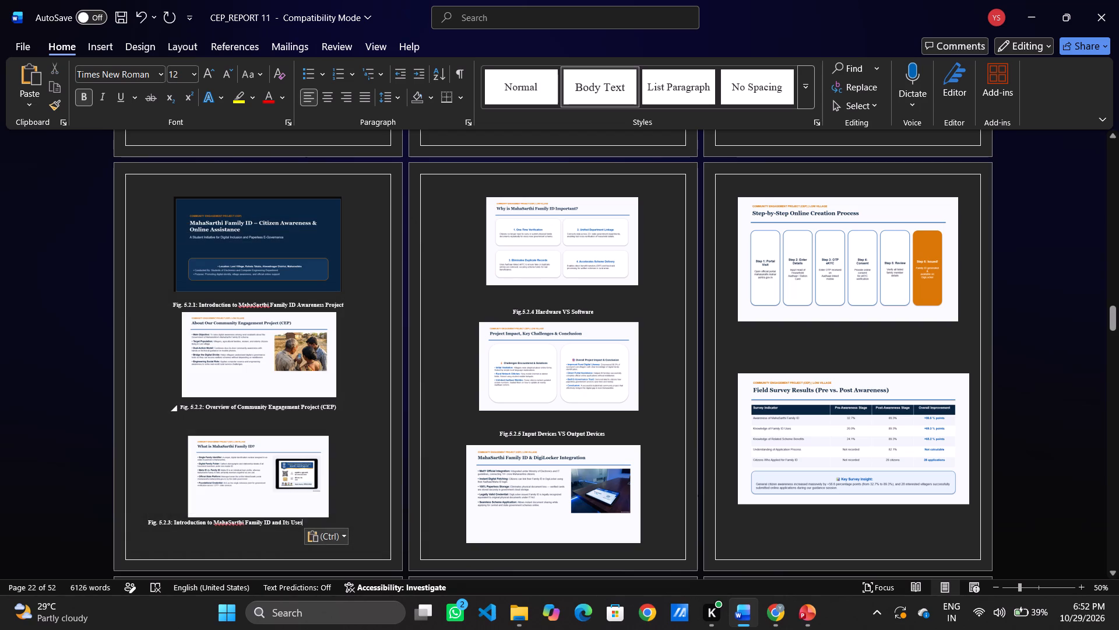
Move the "What is MahaSarthi Family ID?" slide picture slightly up, leaving a gap above the Fig. 5.2.3 caption.
scroll(269, 402, up, 2)
scroll(275, 427, down, 10)
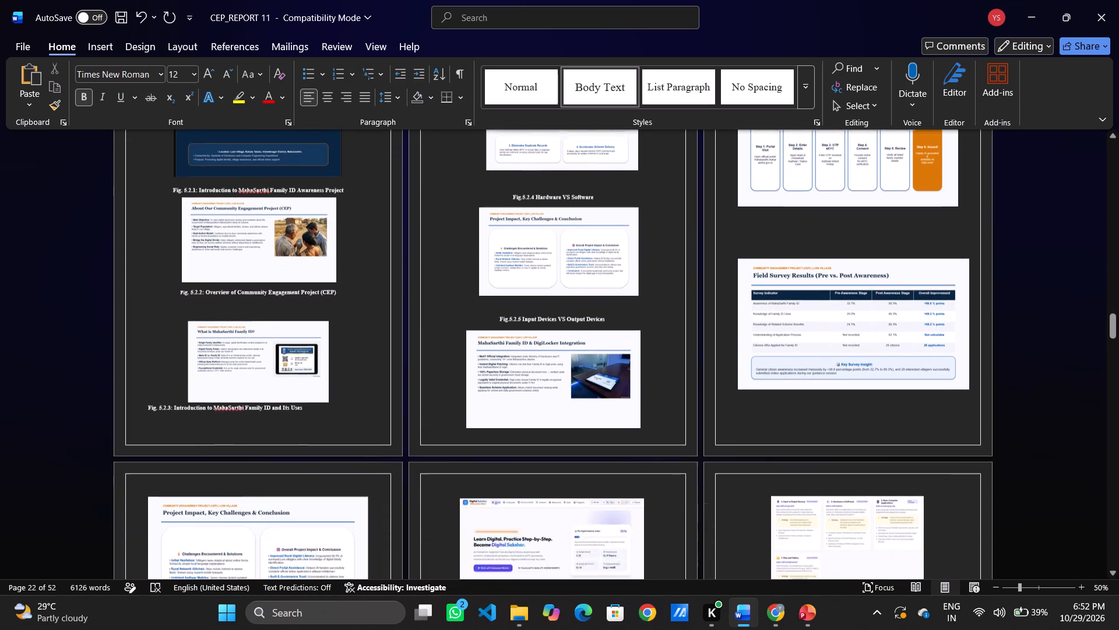
drag(302, 380, 127, 383)
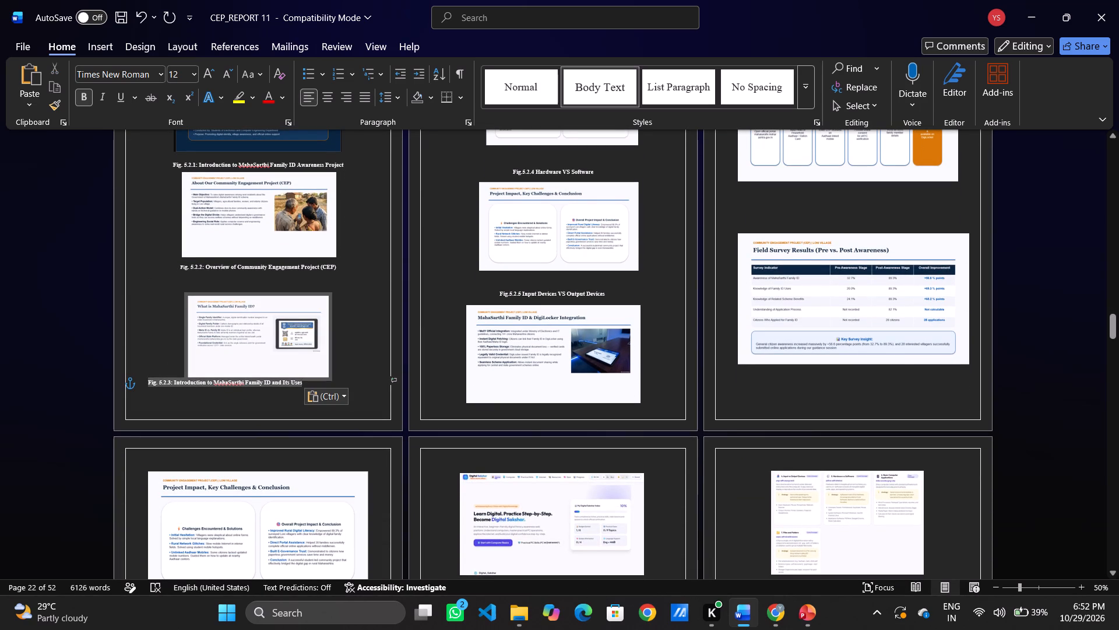
drag(127, 383, 146, 381)
click(146, 381)
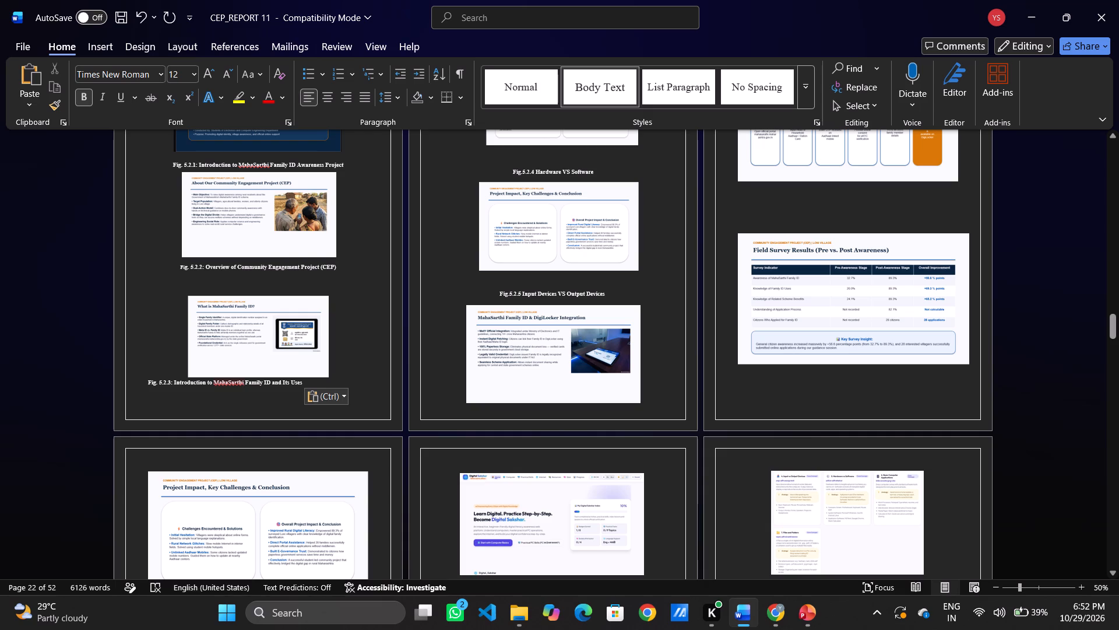
drag(271, 355, 271, 342)
Centre the Fig. 5.2.3 caption under the "What is MahaSarthi Family ID?" slide picture.
drag(311, 380, 149, 384)
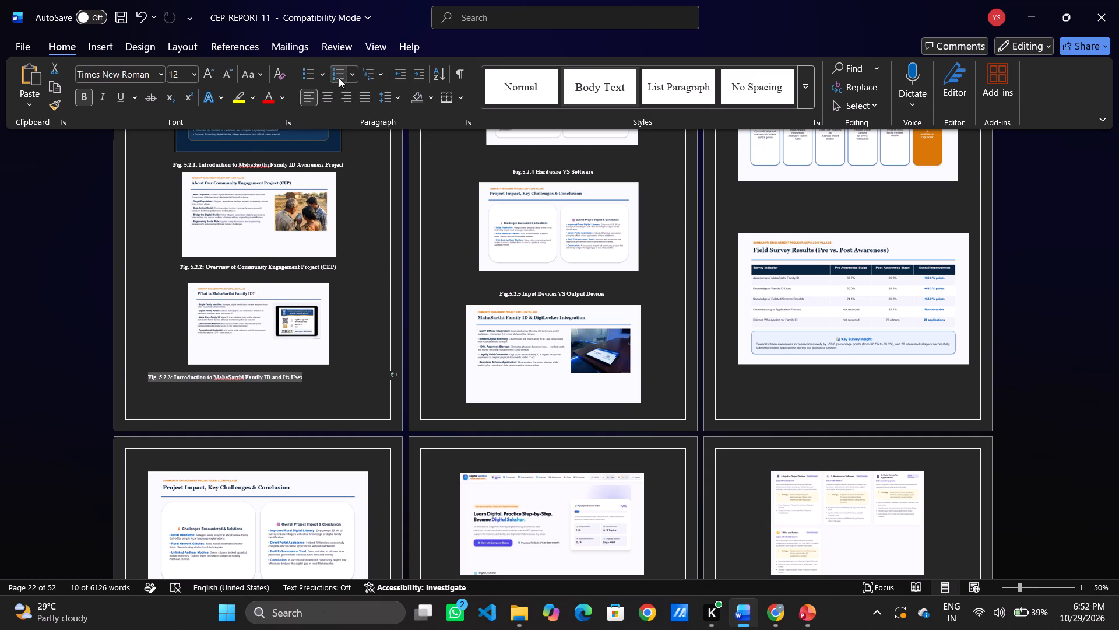
click(326, 89)
click(343, 333)
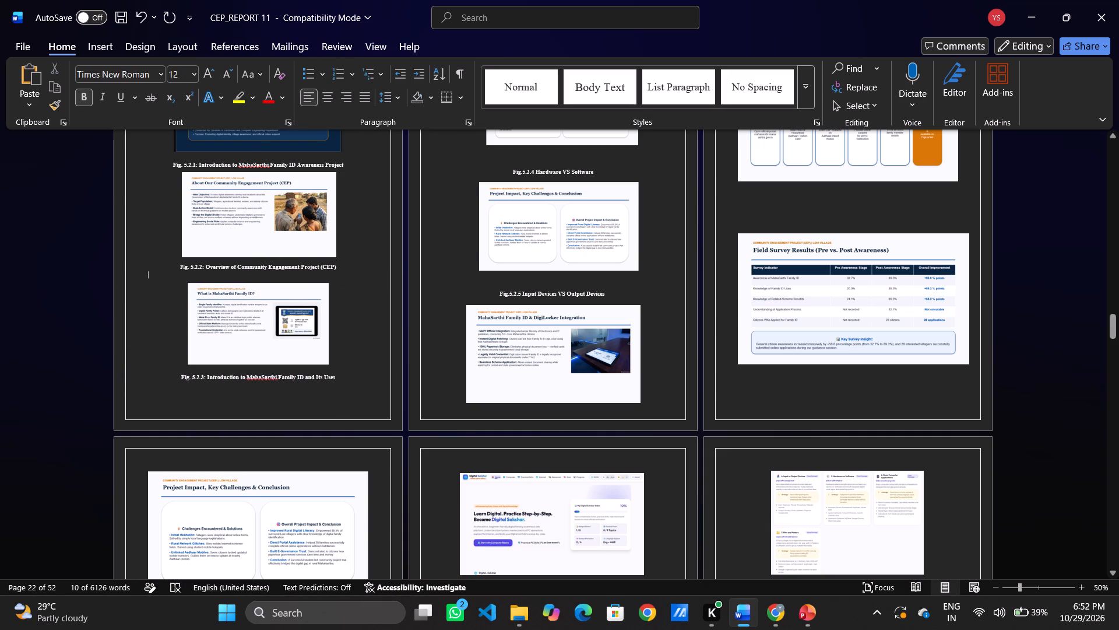
Paste the copied caption "Fig. 5.2.5: Project Impact, Challenges, and Conclusion" on the line above the "What is MahaSarthi Family ID?" slide picture.
scroll(396, 323, up, 7)
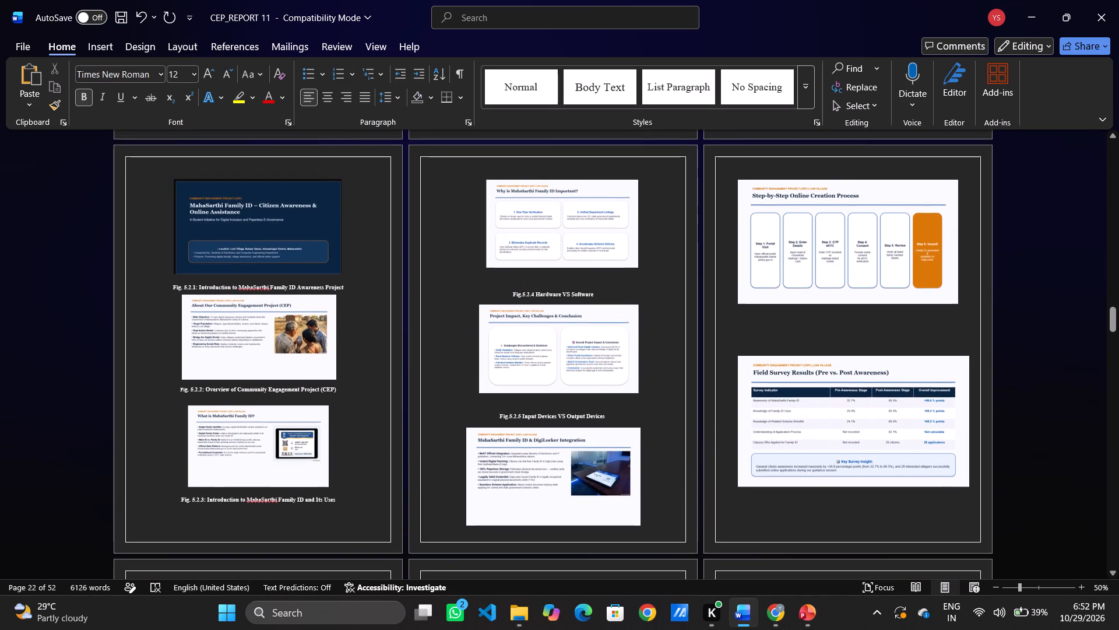
scroll(590, 278, up, 1)
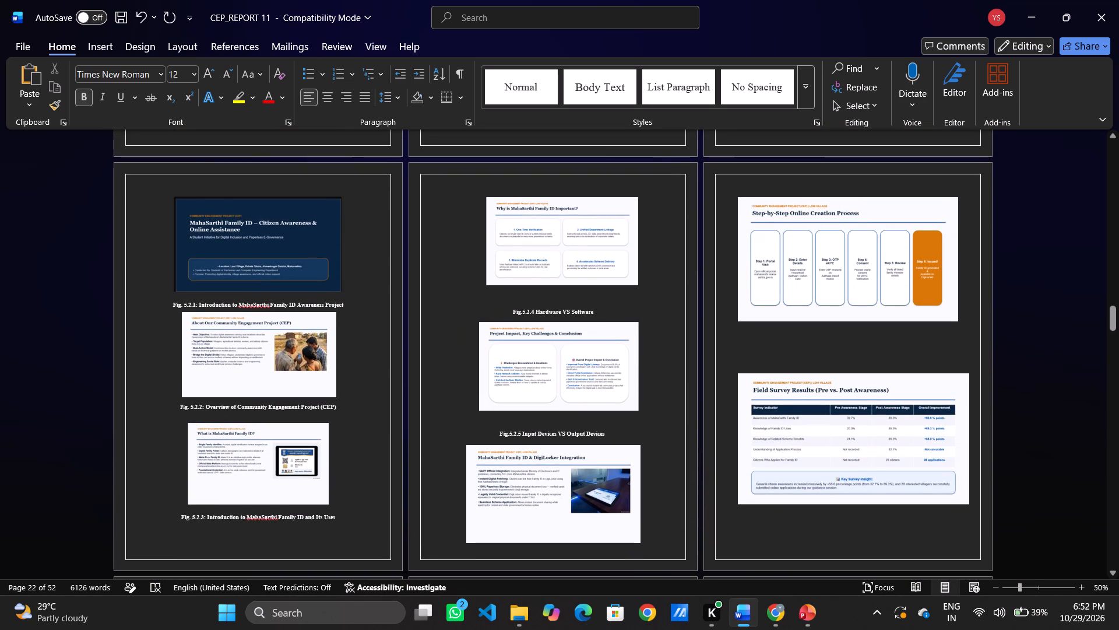
key(super+v)
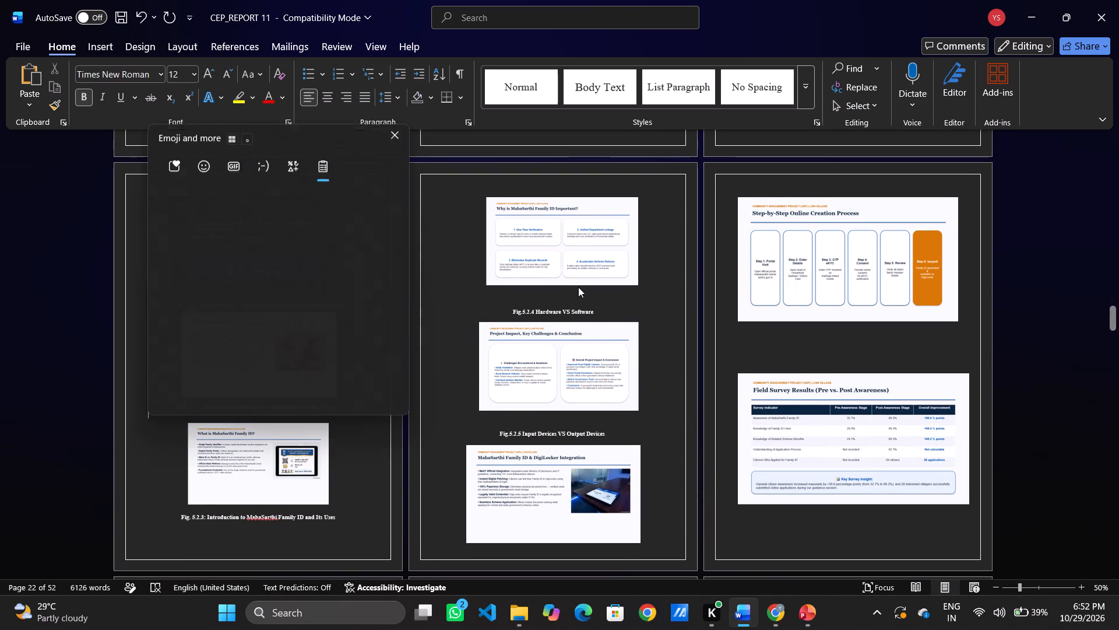
scroll(411, 285, down, 5)
scroll(330, 297, down, 3)
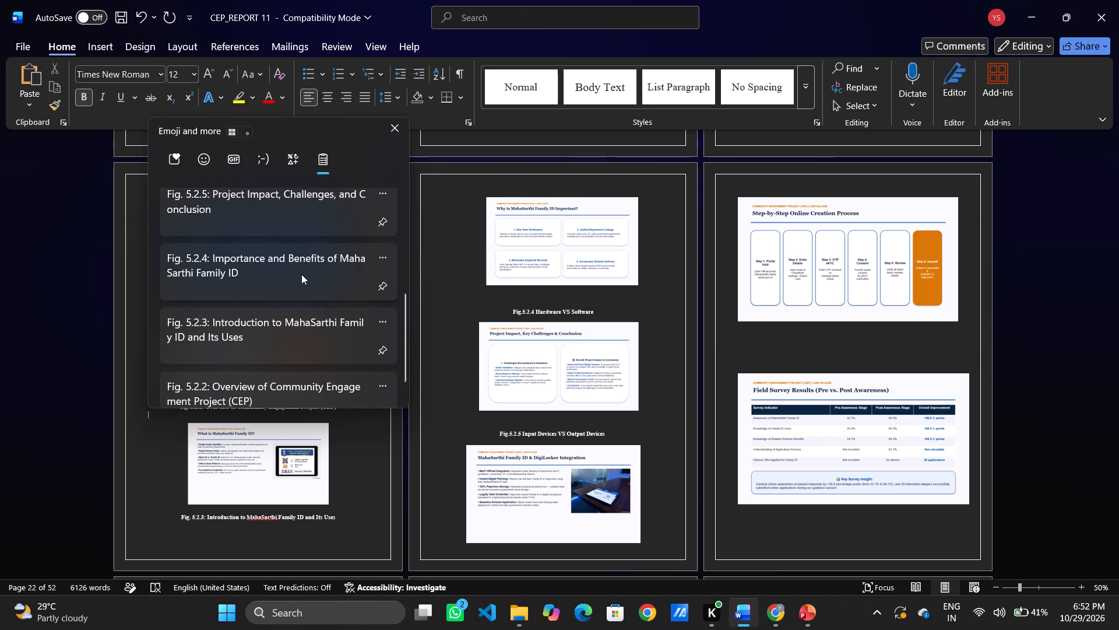
scroll(301, 274, up, 1)
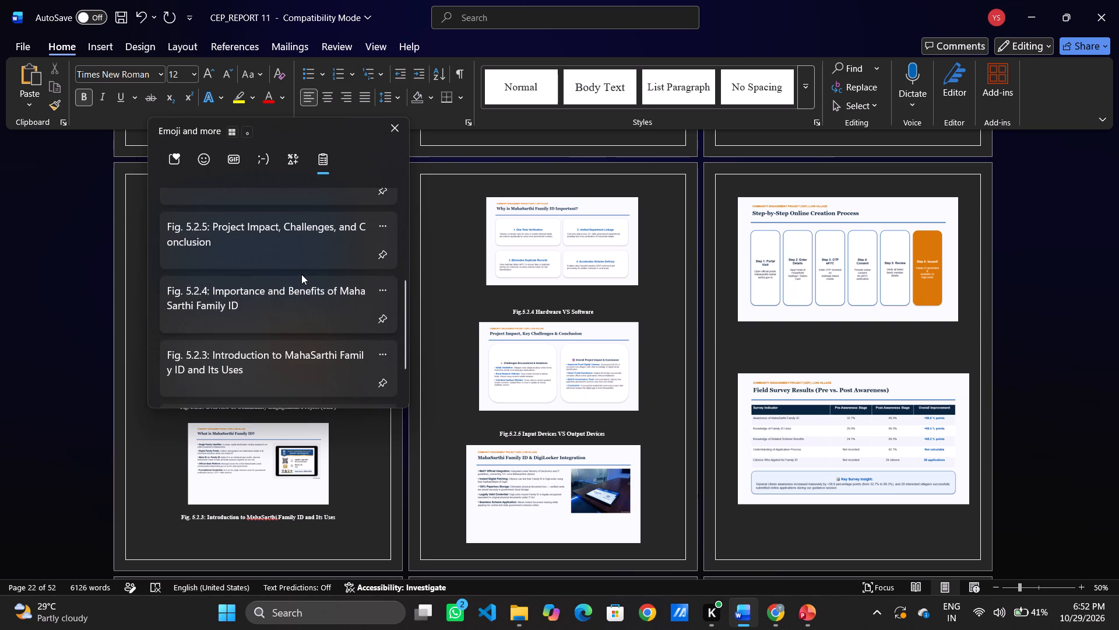
click(321, 235)
key(ctrl+v)
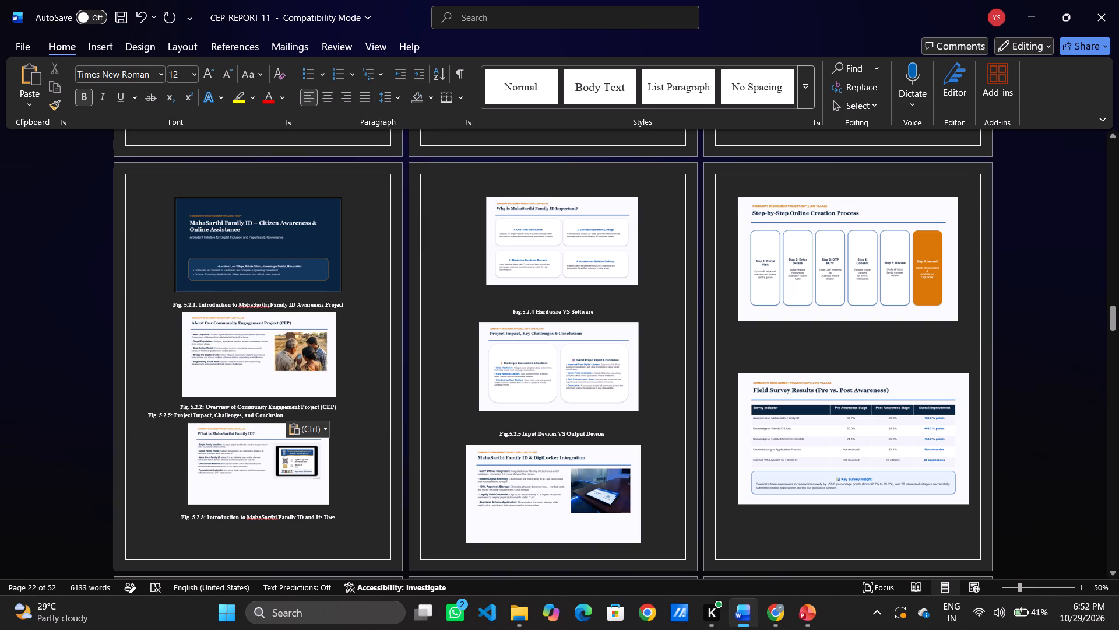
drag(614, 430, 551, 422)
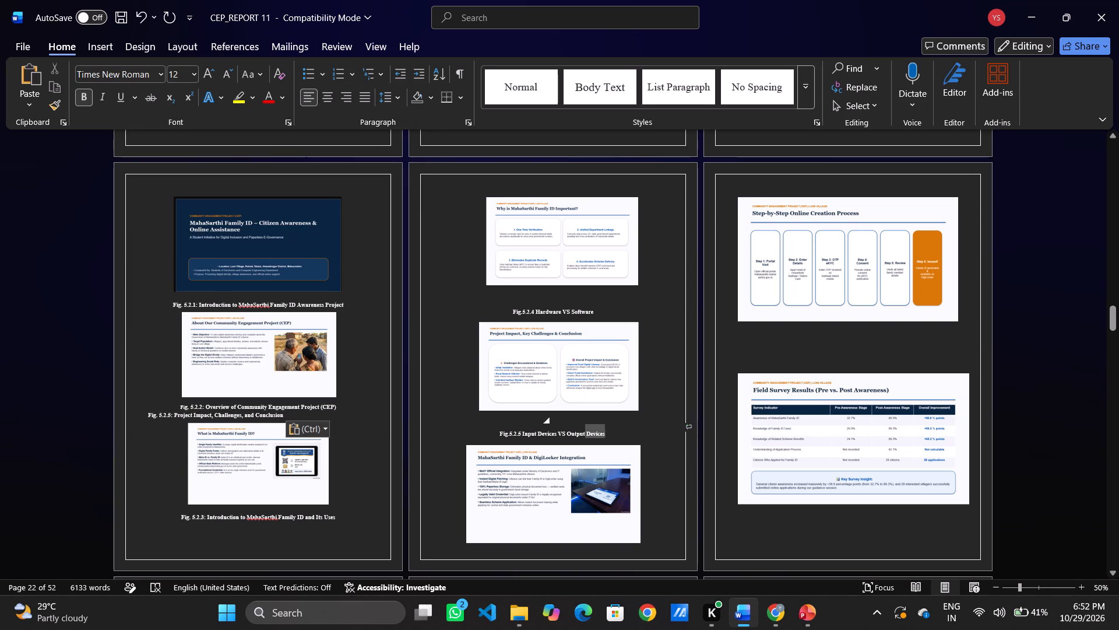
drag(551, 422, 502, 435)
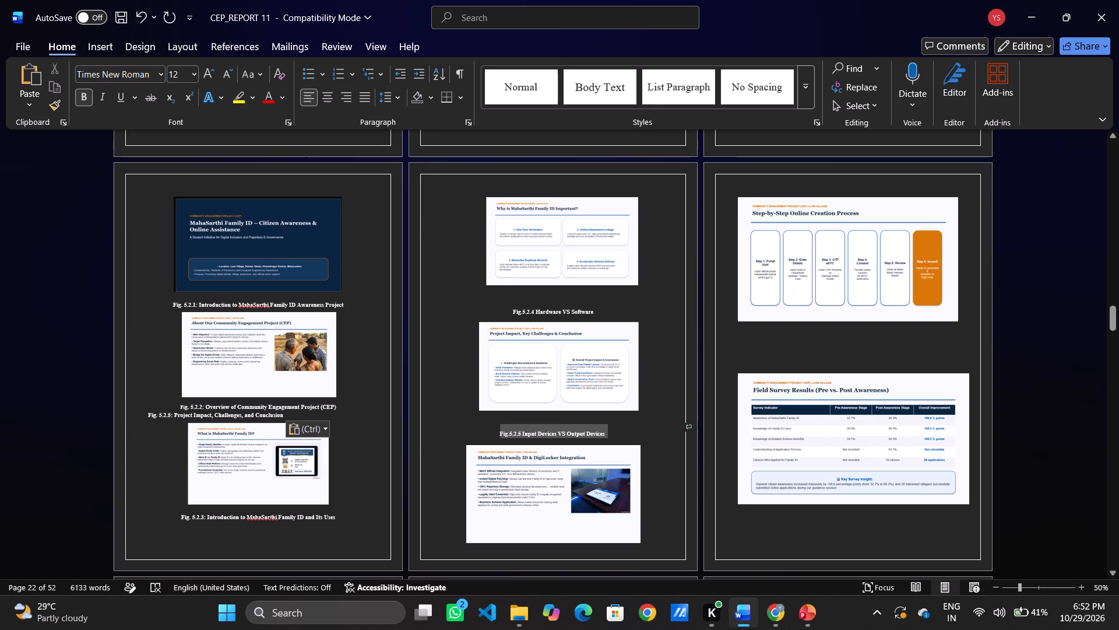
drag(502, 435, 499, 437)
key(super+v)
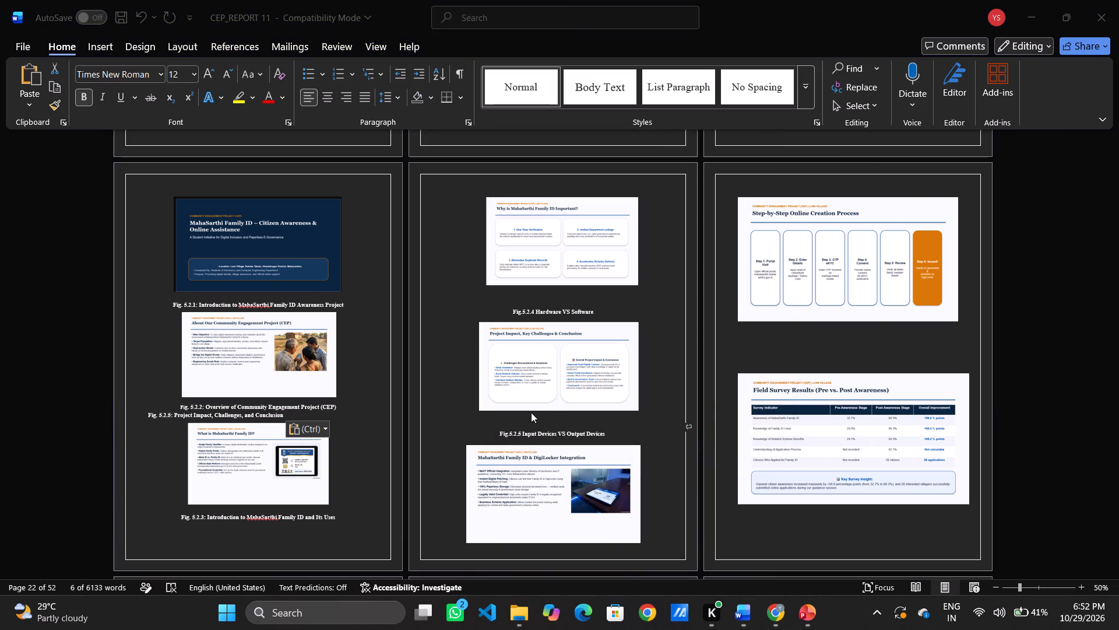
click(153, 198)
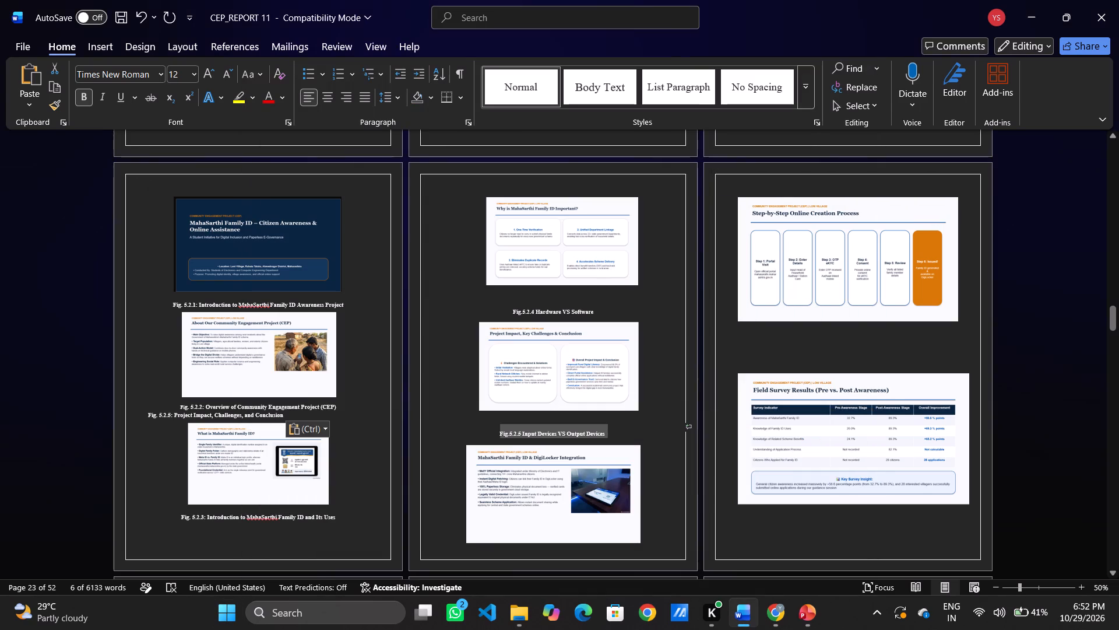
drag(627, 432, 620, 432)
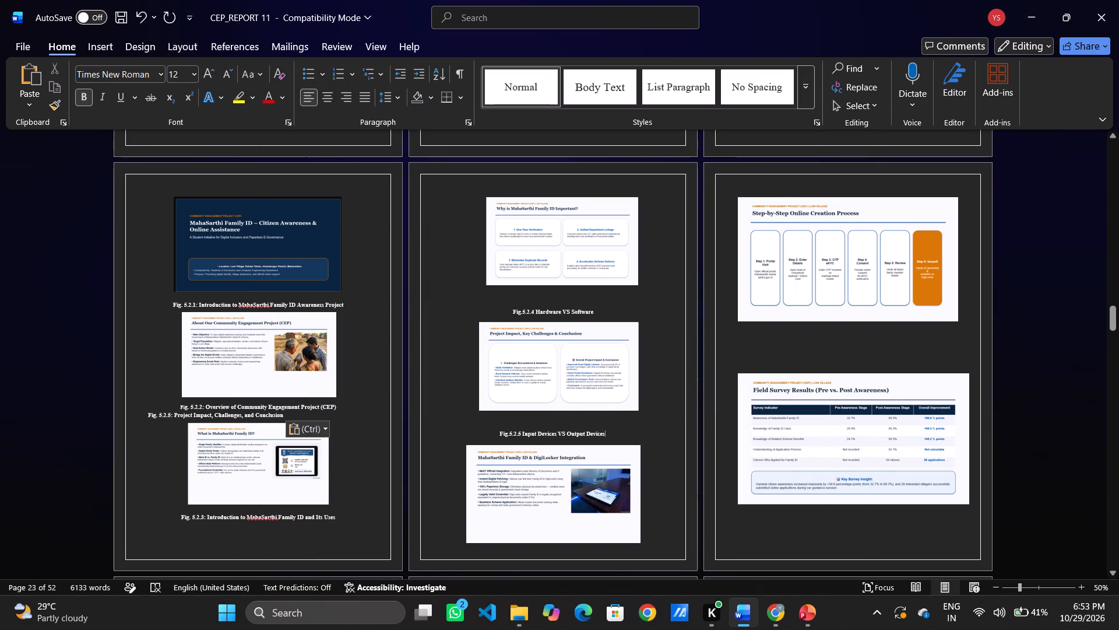
Replace the "Input Devices VS Output Devices" caption with the copied caption "Fig. 5.2.5: Project Impact, Challenges, and Conclusion".
drag(611, 431, 485, 430)
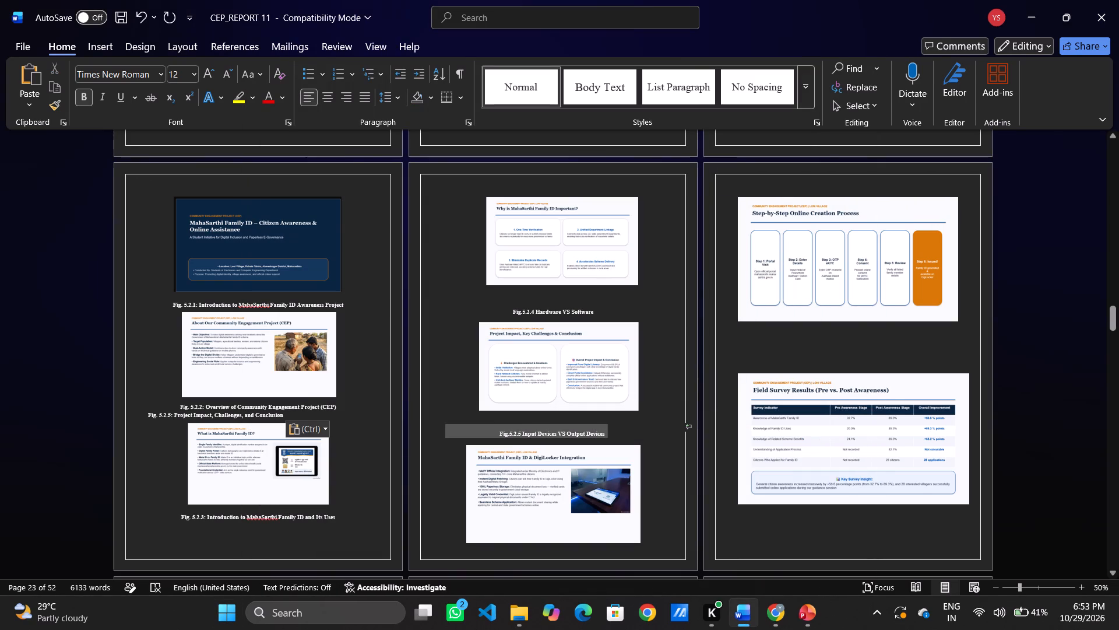
drag(485, 430, 498, 433)
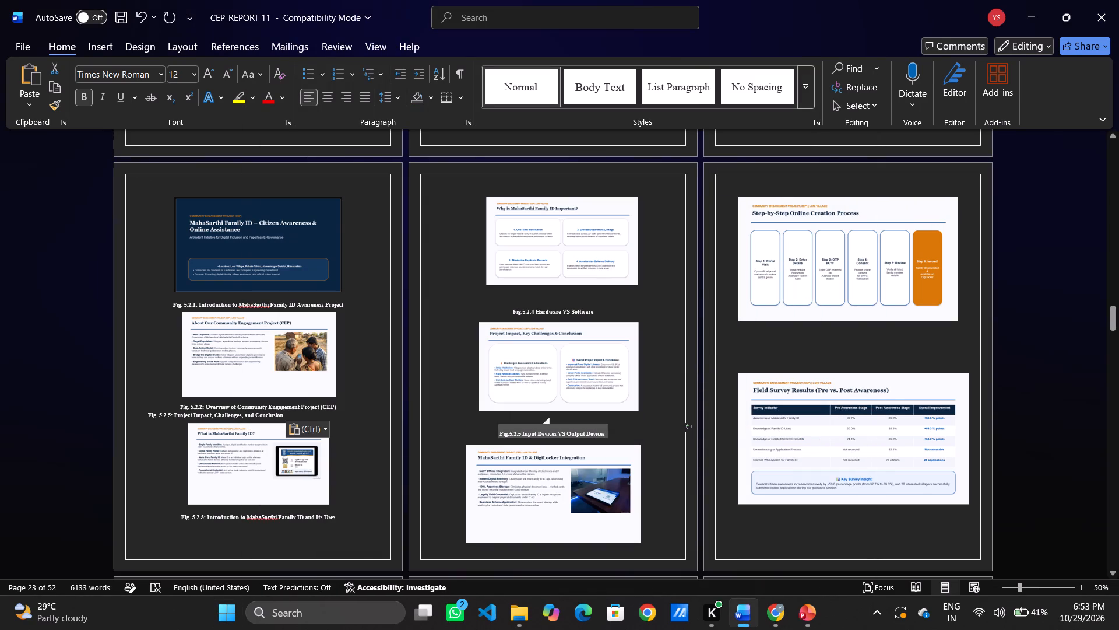
key(super+v)
scroll(614, 296, down, 1)
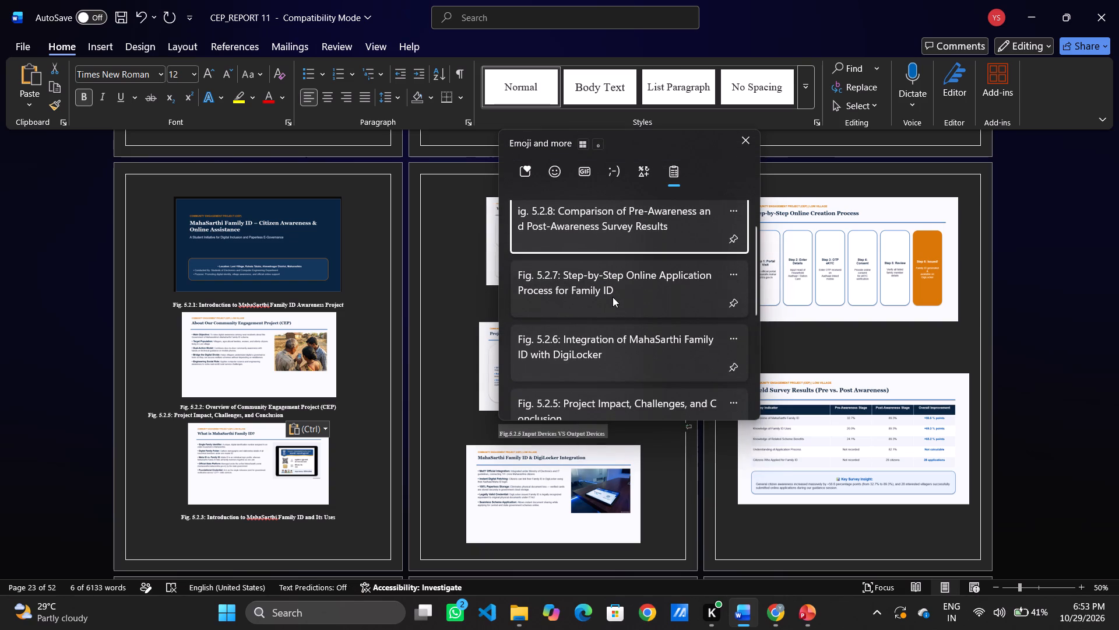
scroll(613, 297, down, 2)
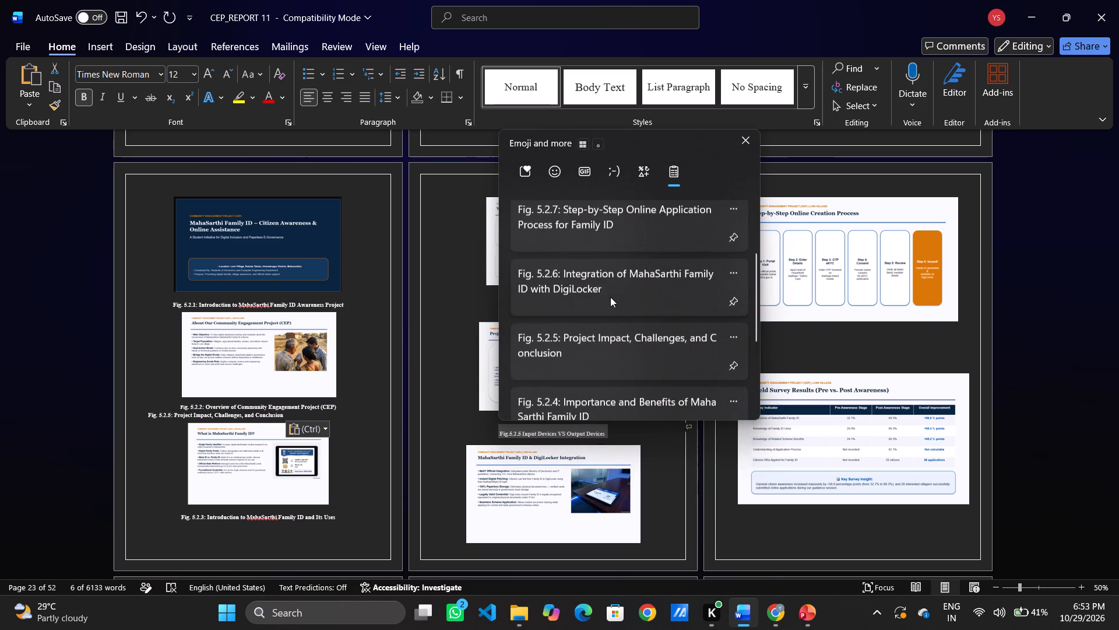
scroll(610, 297, down, 3)
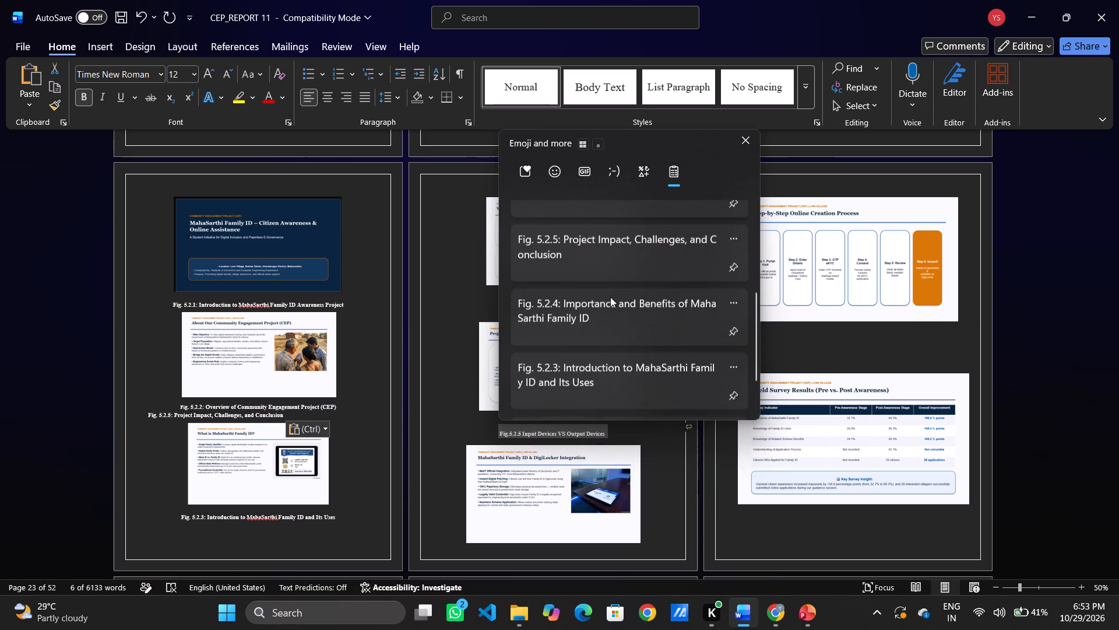
scroll(610, 297, down, 1)
scroll(610, 297, up, 2)
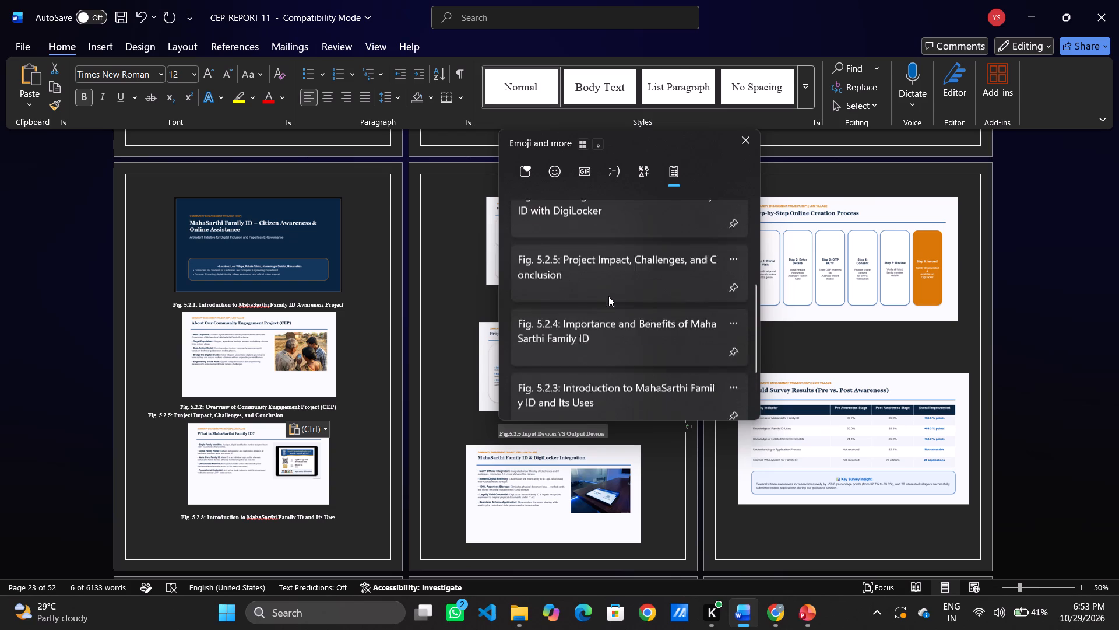
scroll(608, 296, up, 1)
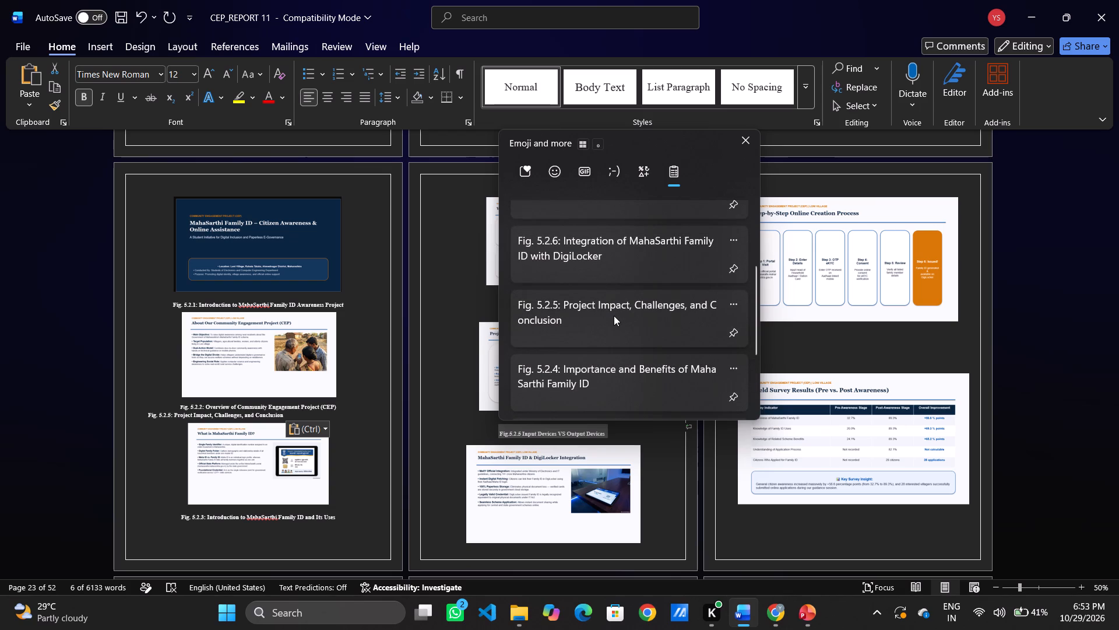
click(614, 316)
key(ctrl+v)
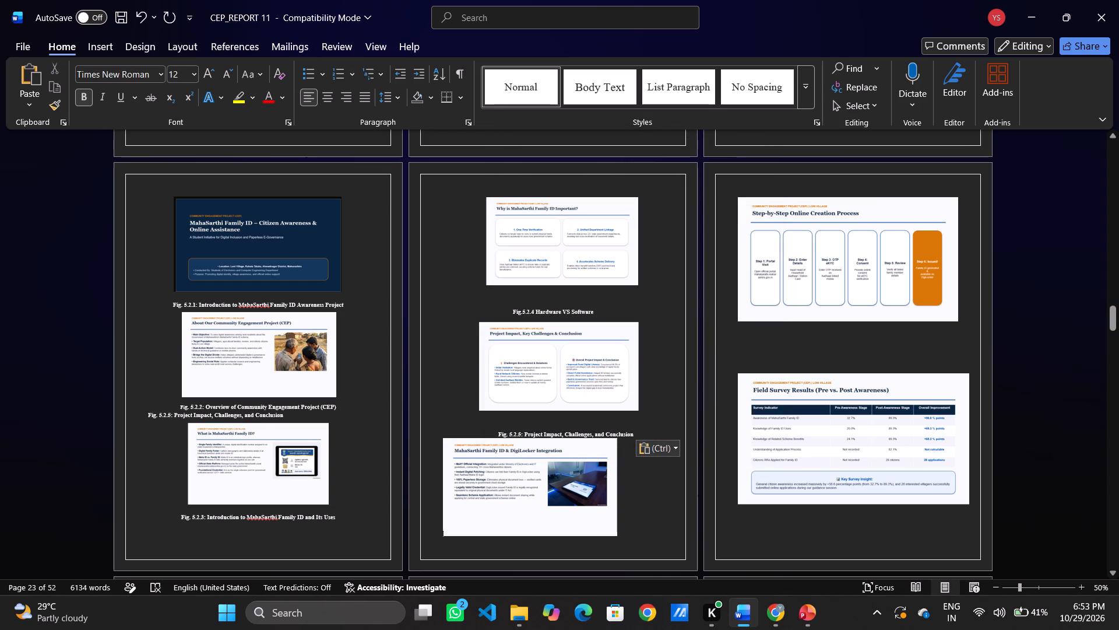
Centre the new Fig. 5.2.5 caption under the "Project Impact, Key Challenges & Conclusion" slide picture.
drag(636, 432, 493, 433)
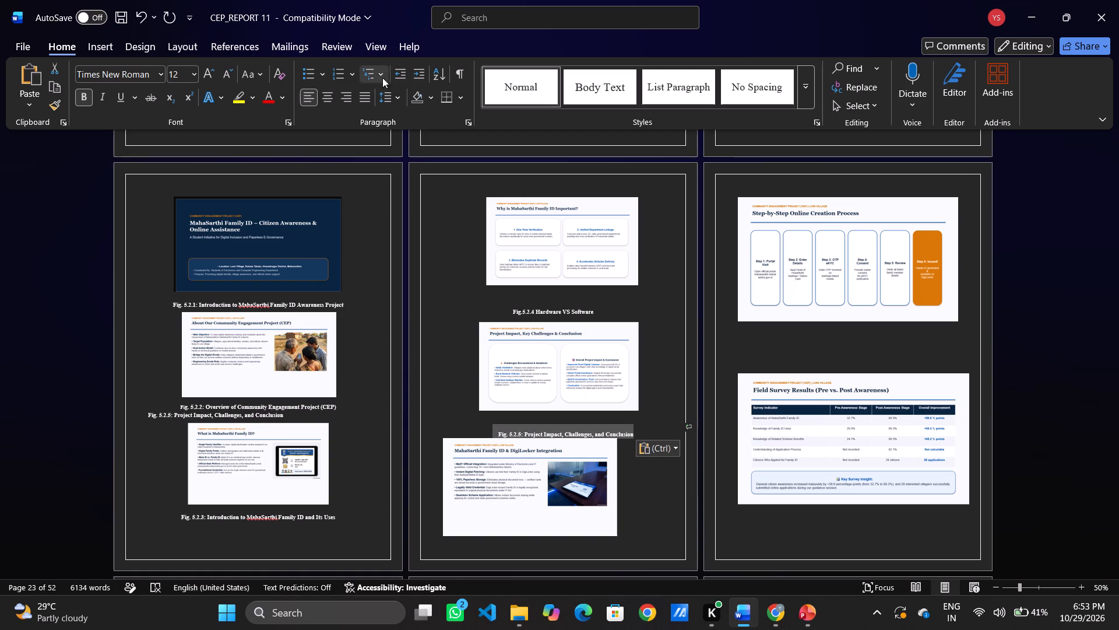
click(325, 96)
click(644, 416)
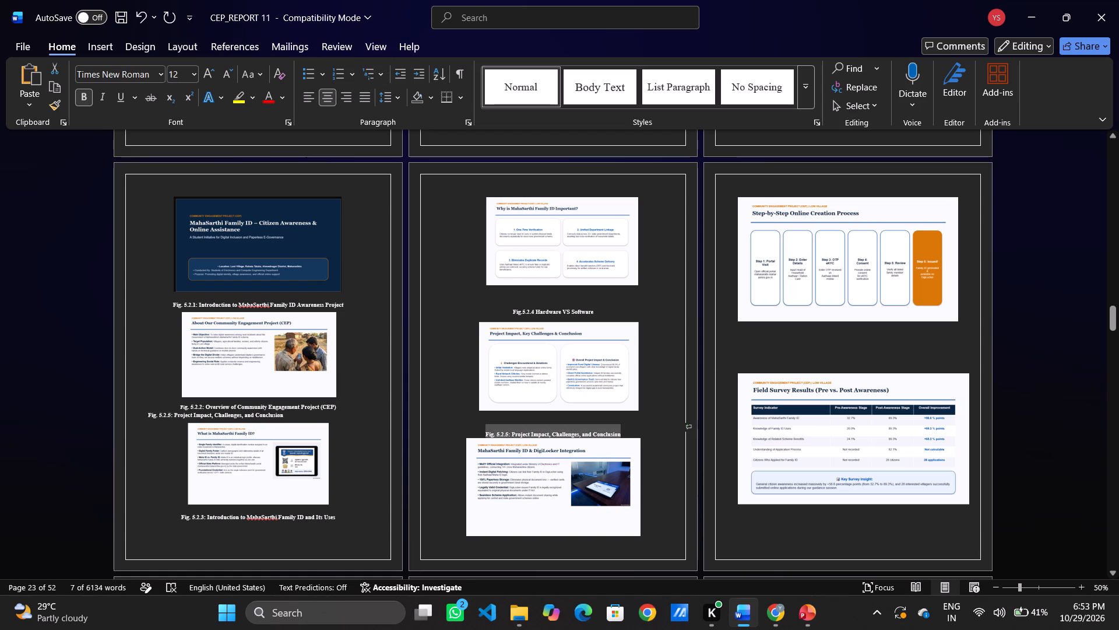
Move the "Project Impact, Key Challenges & Conclusion" slide picture slightly up and left, closer to the Fig.5.2.4 caption.
drag(520, 467, 519, 475)
click(519, 475)
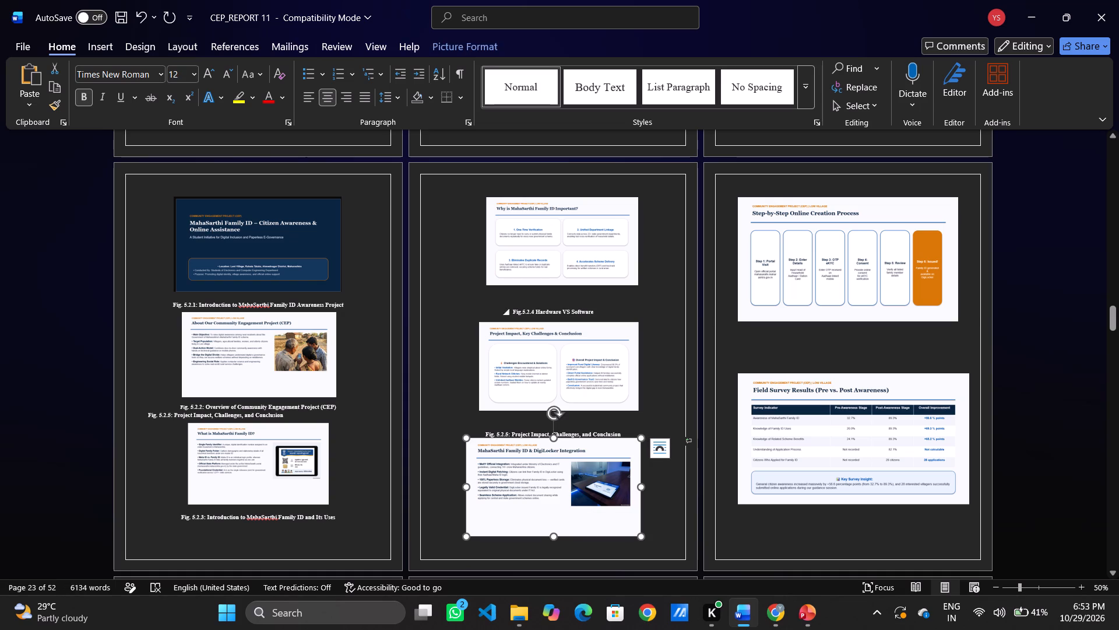
scroll(676, 256, down, 2)
drag(563, 327, 559, 321)
click(559, 321)
Remove the centring from the Fig. 5.2.5 caption under the Project Impact picture and indent it with leading spaces instead.
click(551, 386)
click(480, 394)
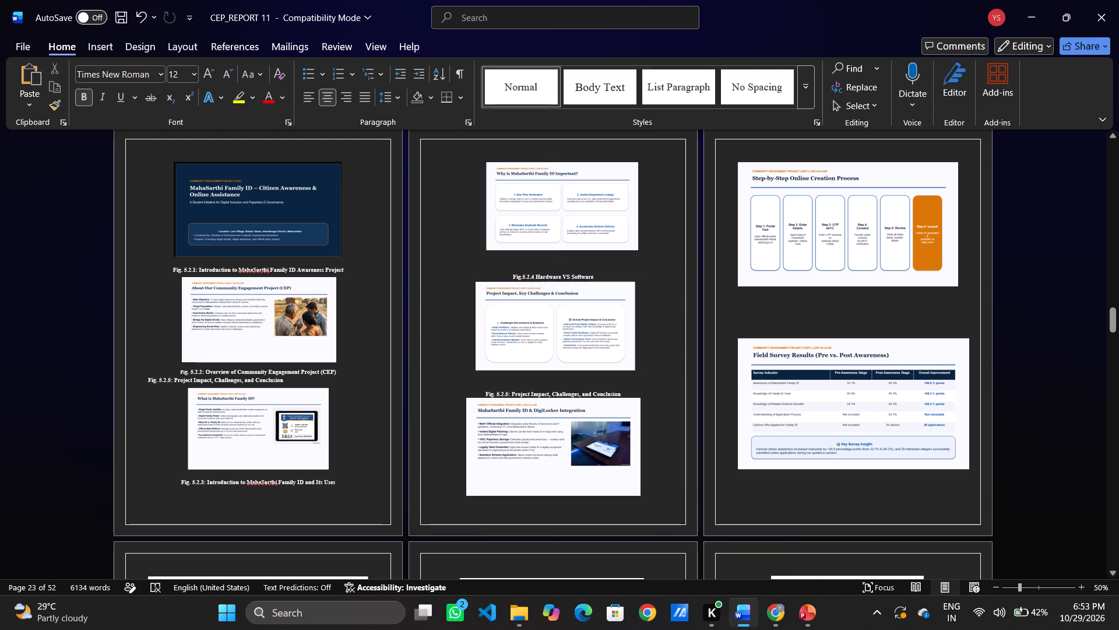
key(BackSpace)
key(BackSpace)
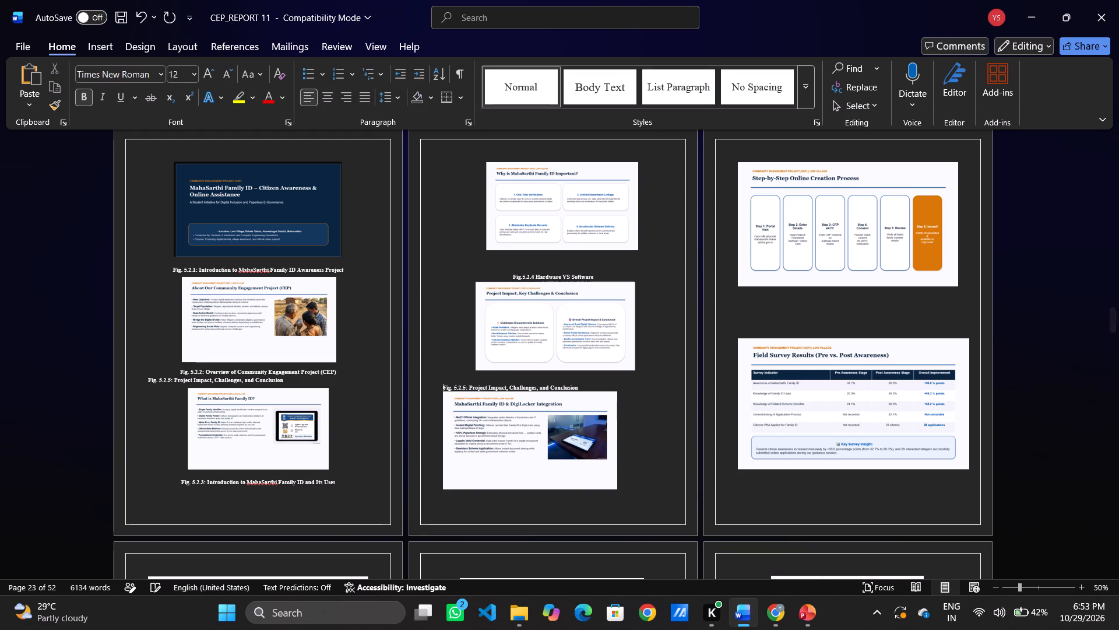
key(space)
key(space)
key(space)
key(space)
key(space)
key(space)
key(space)
key(space)
key(space)
key(space)
key(space)
key(space)
key(space)
key(space)
key(space)
key(space)
key(space)
key(space)
key(space)
key(space)
key(space)
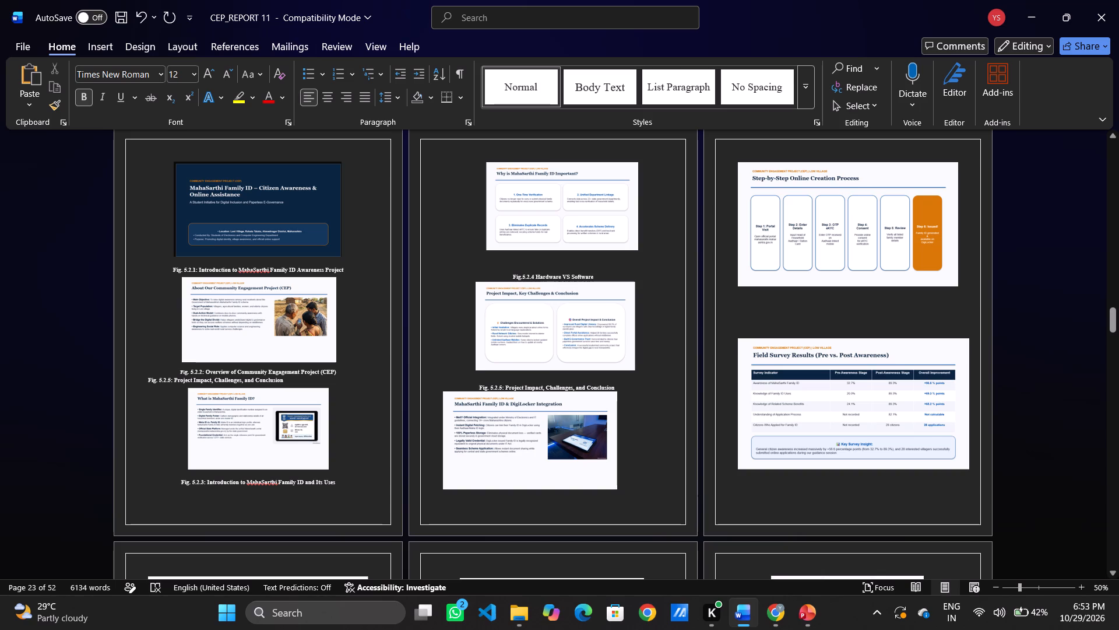
key(Return)
key(BackSpace)
Add a line break after the Fig. 5.2.5 caption, putting the "MahaSarthi Family ID & DigiLocker Integration" picture on its own line.
click(617, 387)
key(Return)
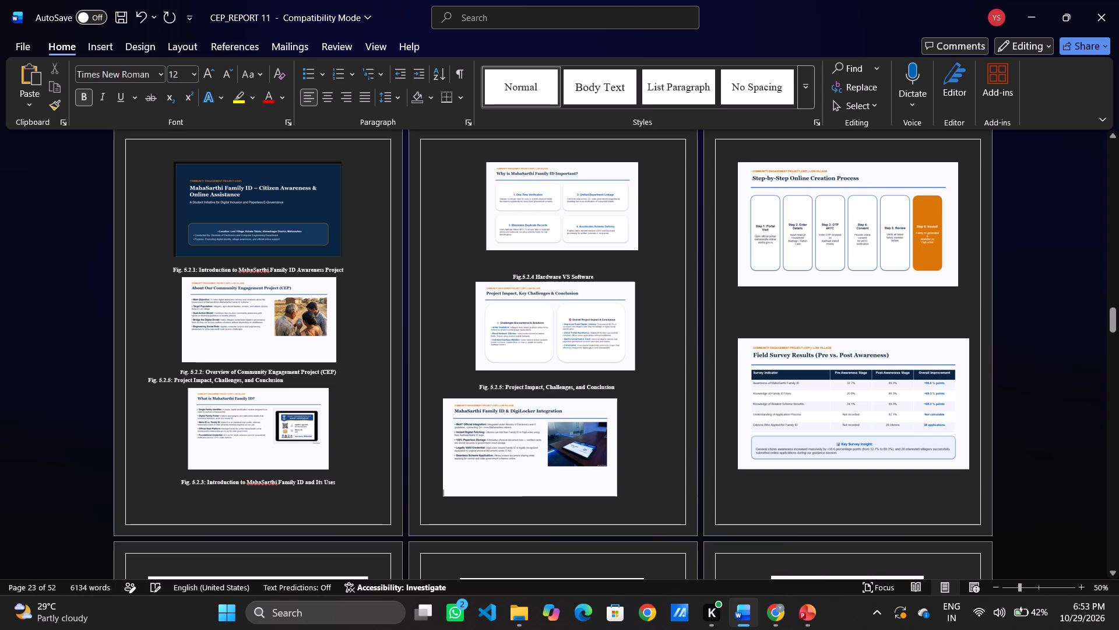
Shift the "MahaSarthi Family ID & DigiLocker Integration" slide picture right with leading spaces so it sits centred on the page.
click(443, 414)
drag(478, 412, 498, 412)
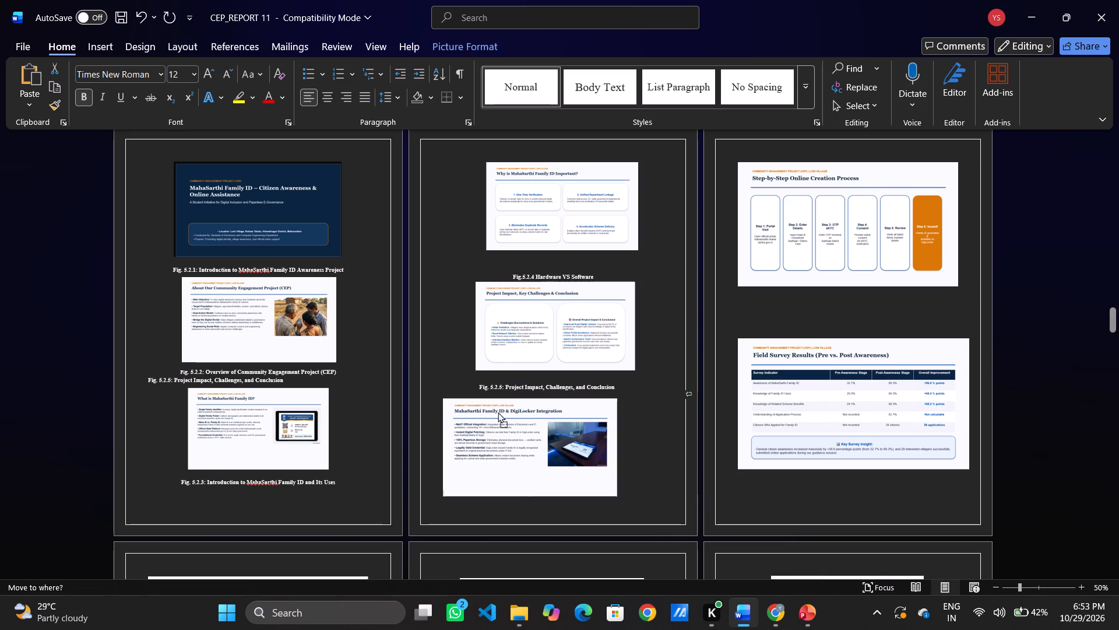
drag(498, 412, 638, 421)
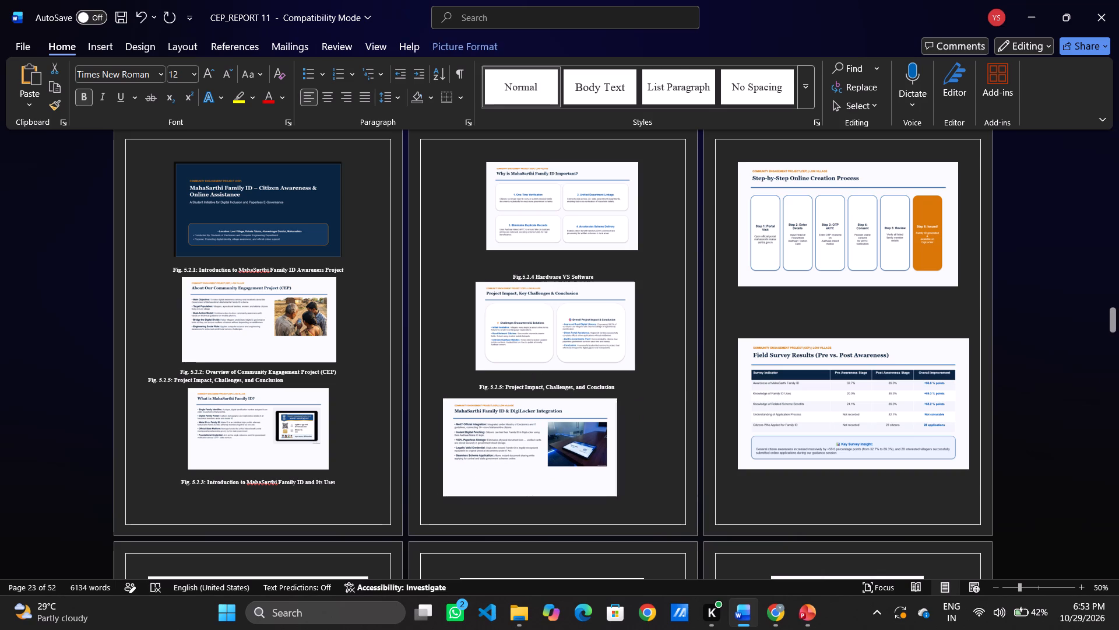
key(space)
key(space)
key(space)
key(space)
key(space)
key(space)
key(space)
key(space)
key(space)
key(space)
key(space)
key(space)
key(space)
key(space)
key(space)
key(space)
Insert the copied caption "Fig. 5.2.7: Step-by-Step Online Application Process for Family ID" below the "Step-by-Step Online Creation Process" slide picture.
scroll(730, 310, up, 4)
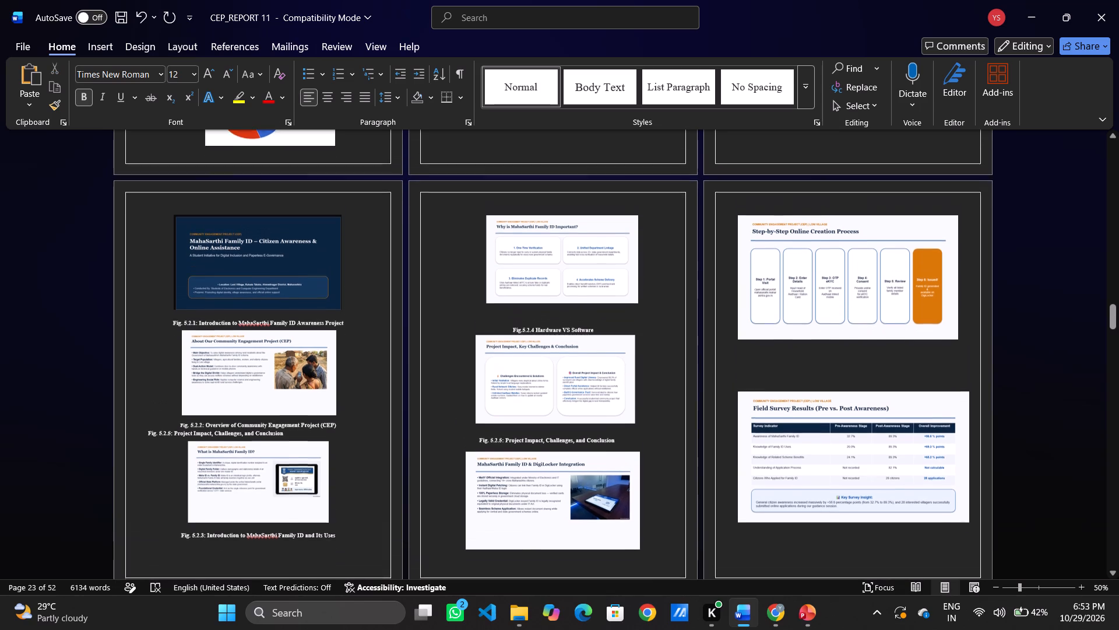
click(782, 307)
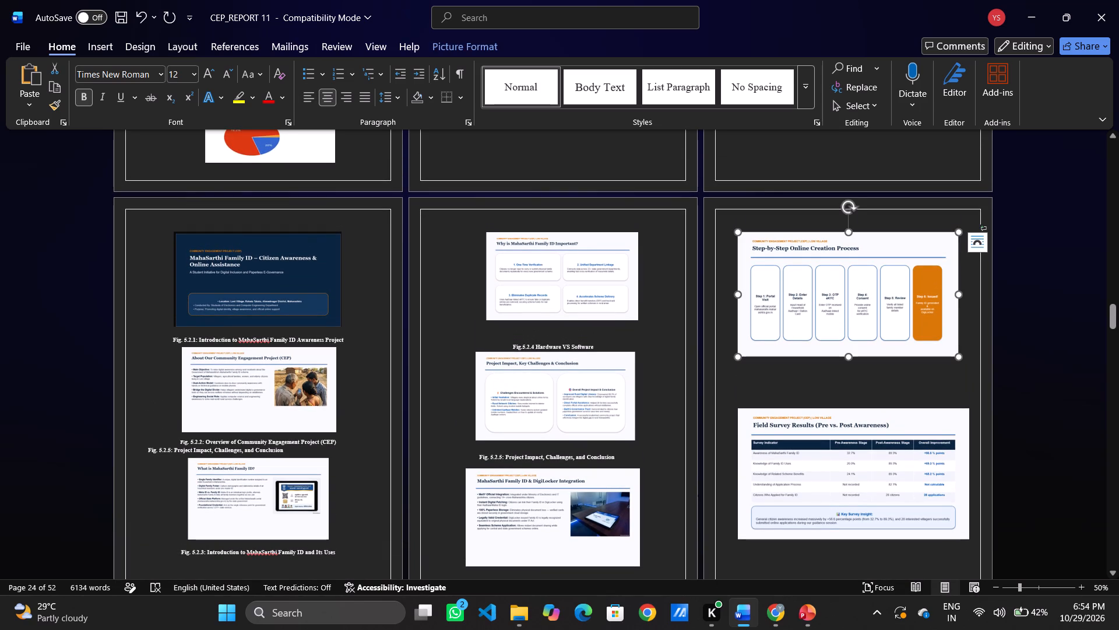
key(alt+v)
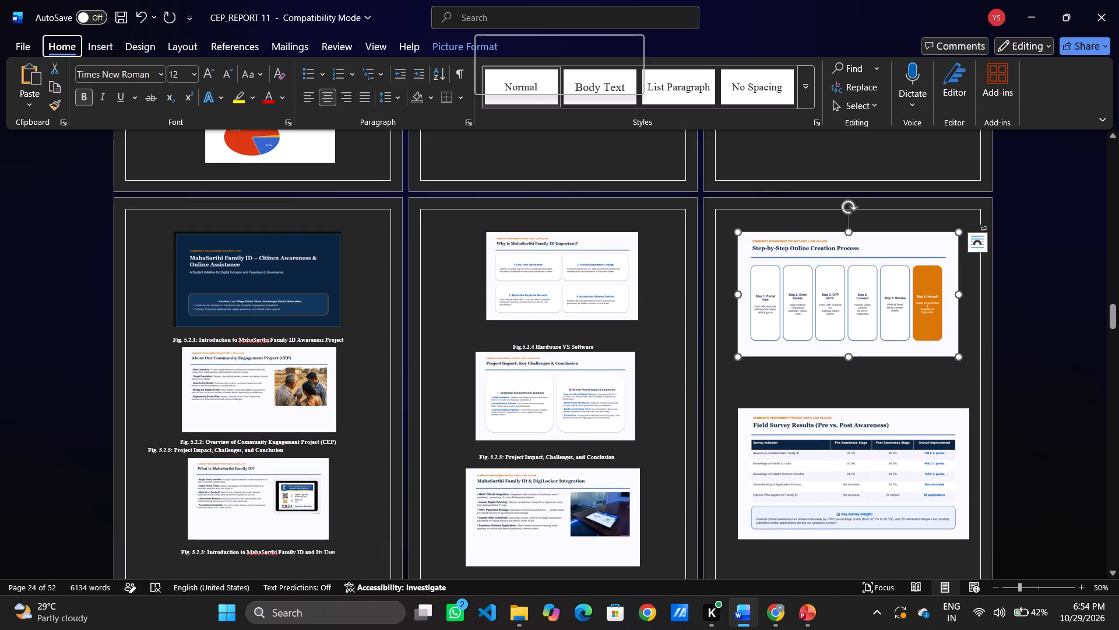
key(super+v)
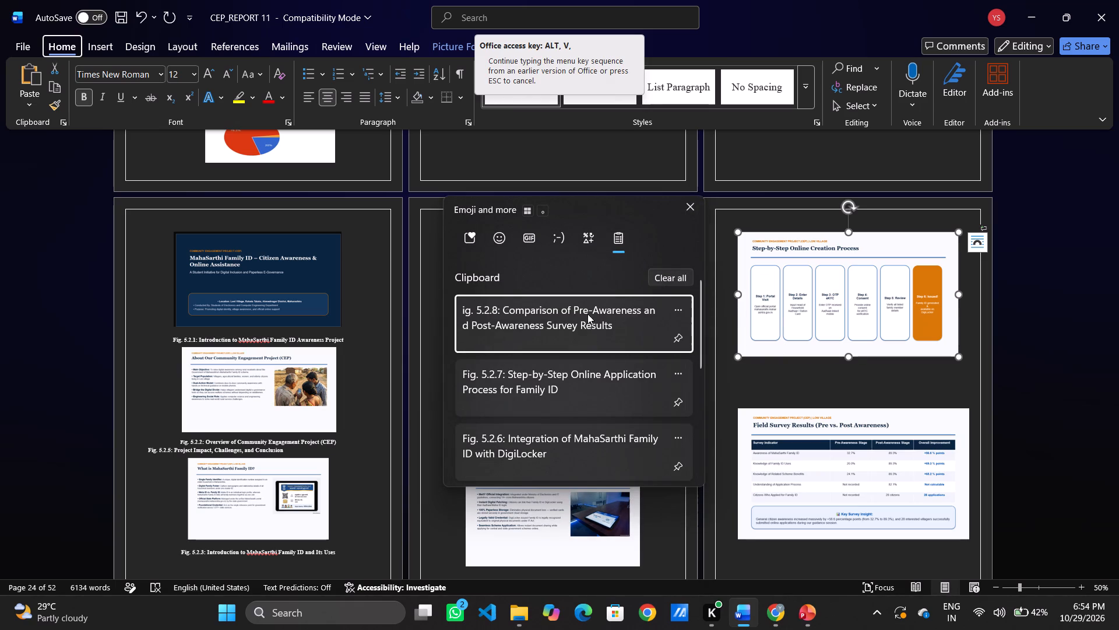
click(565, 374)
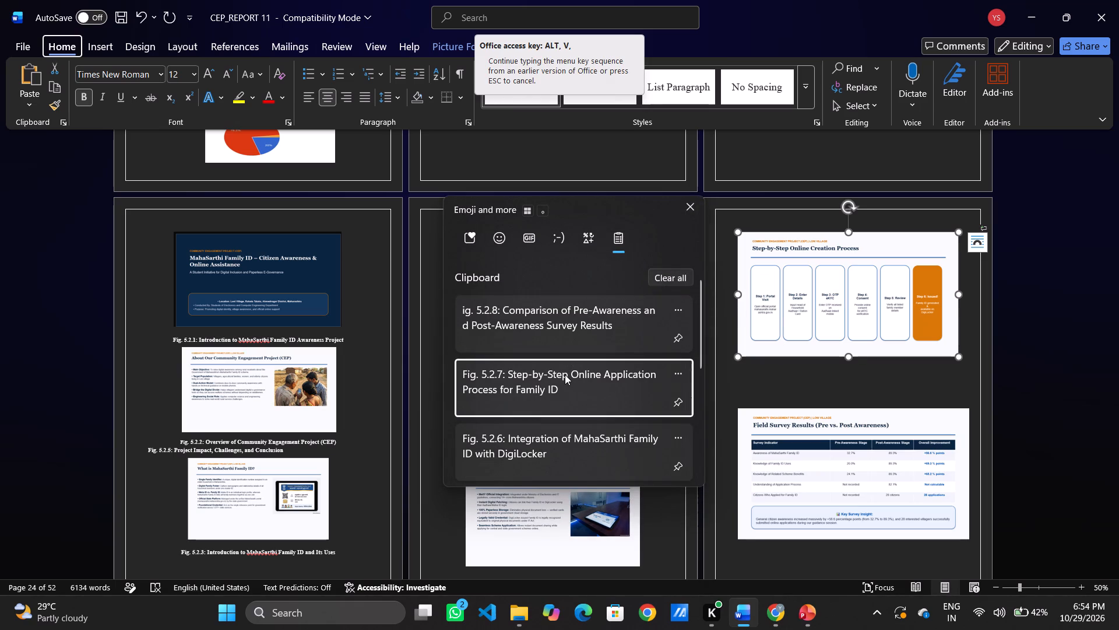
key(ctrl+v)
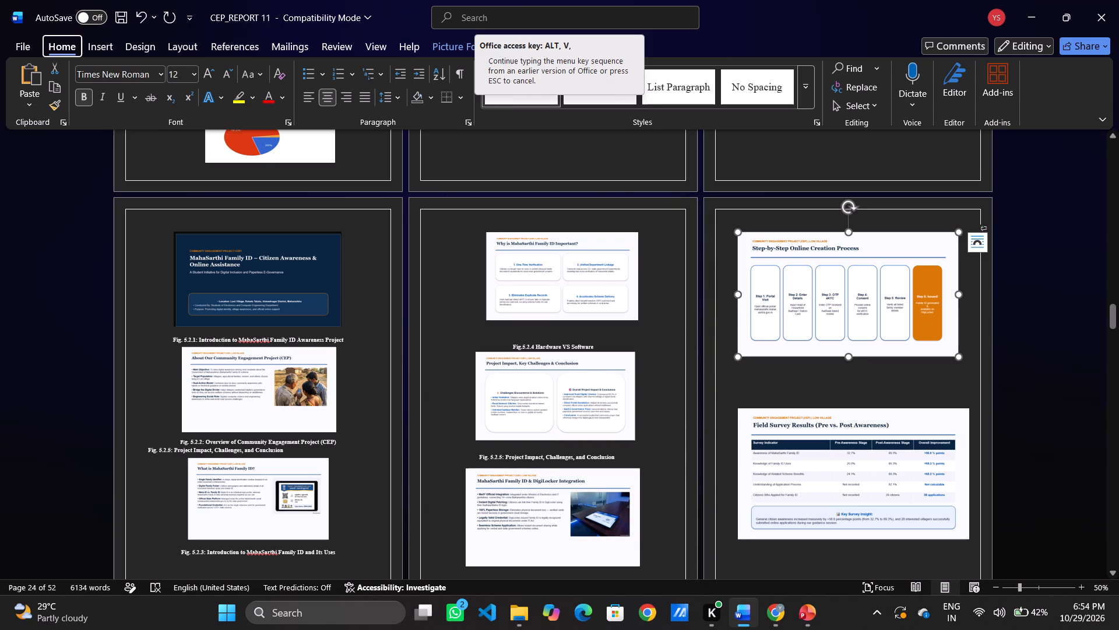
key(ctrl+v)
click(785, 372)
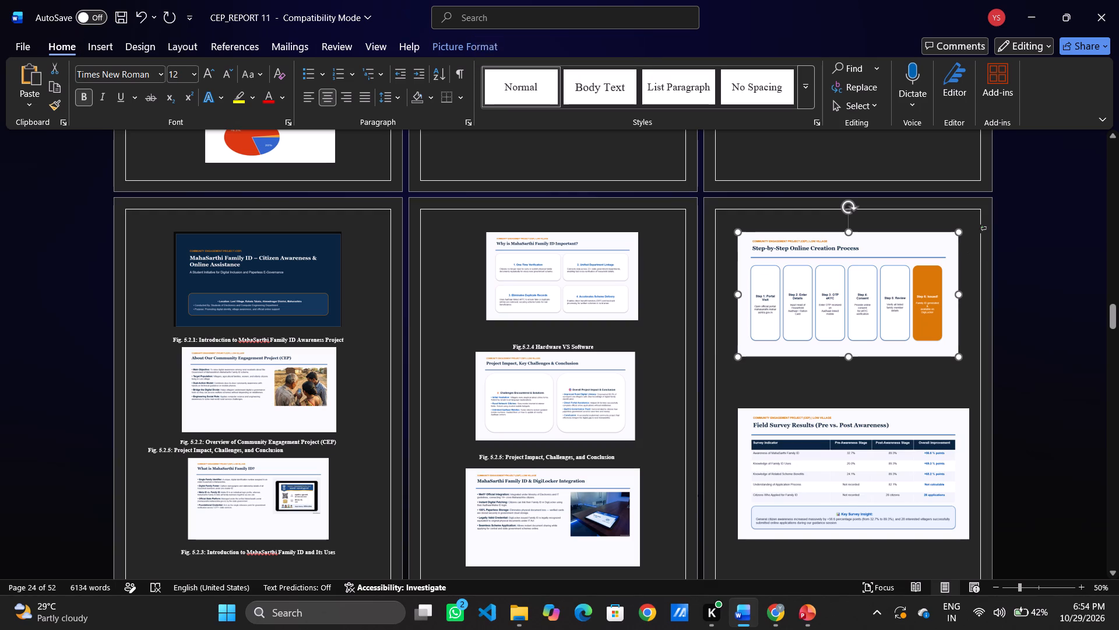
key(ctrl+v)
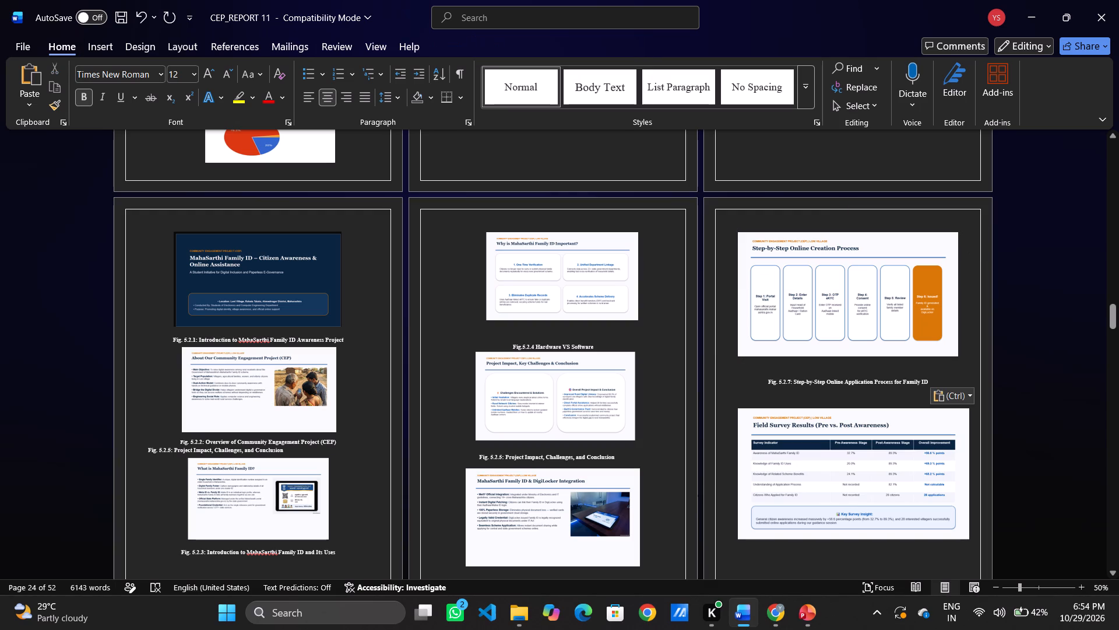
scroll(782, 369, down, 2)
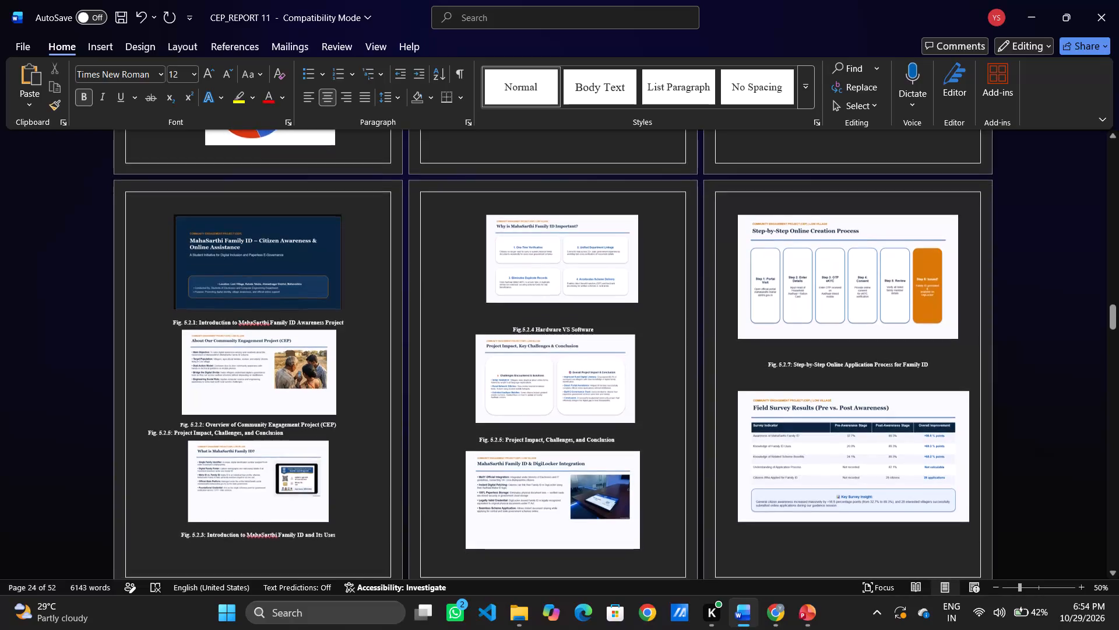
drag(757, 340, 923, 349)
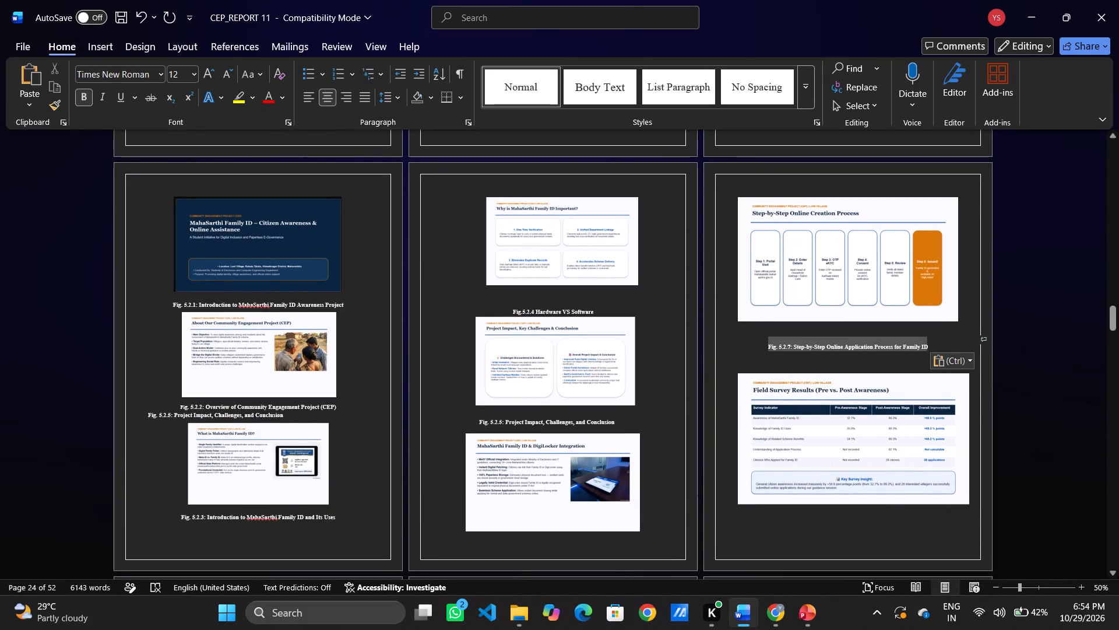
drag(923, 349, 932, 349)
Insert the copied Fig. 5.2.8 caption, "Comparison of Pre-Awareness and Post-Awareness Survey Results", below the "Field Survey Results" slide picture.
scroll(613, 199, down, 3)
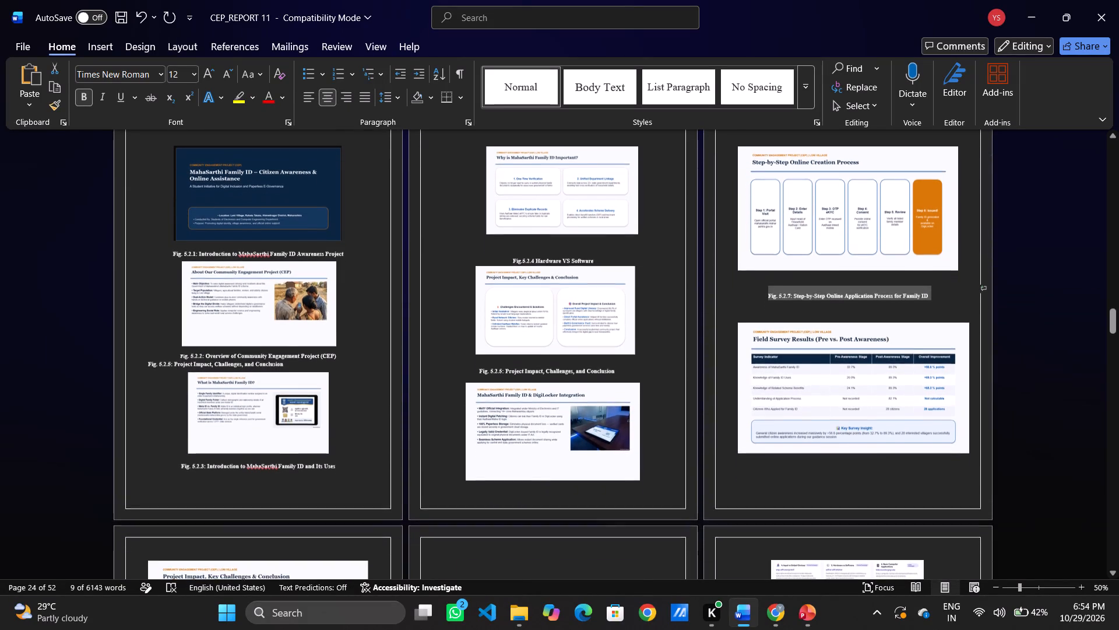
scroll(613, 199, down, 2)
click(765, 454)
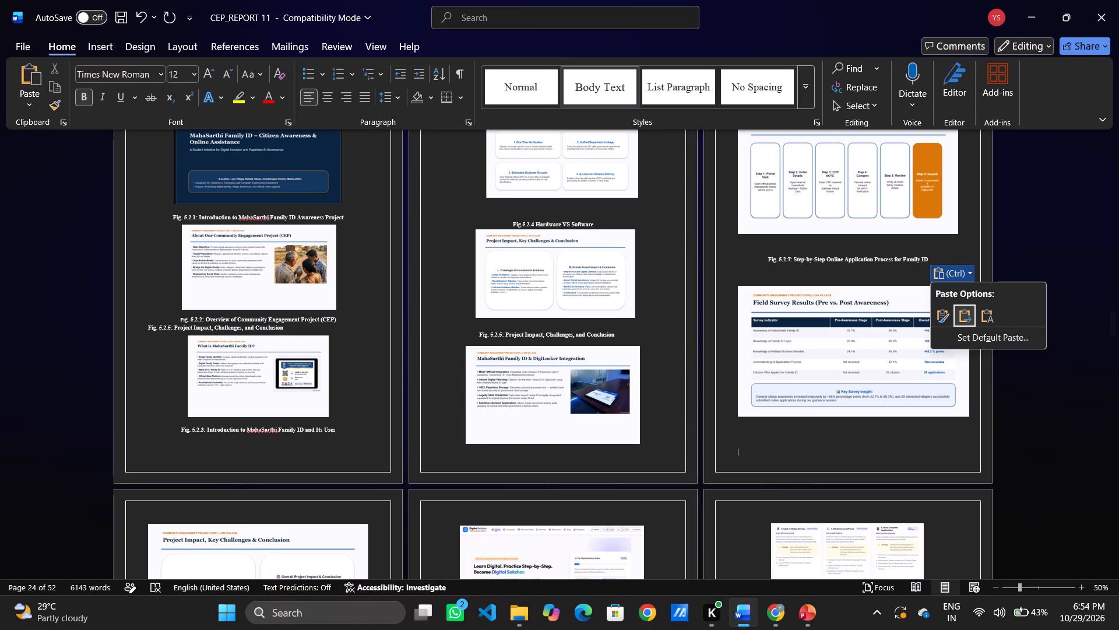
key(super+v)
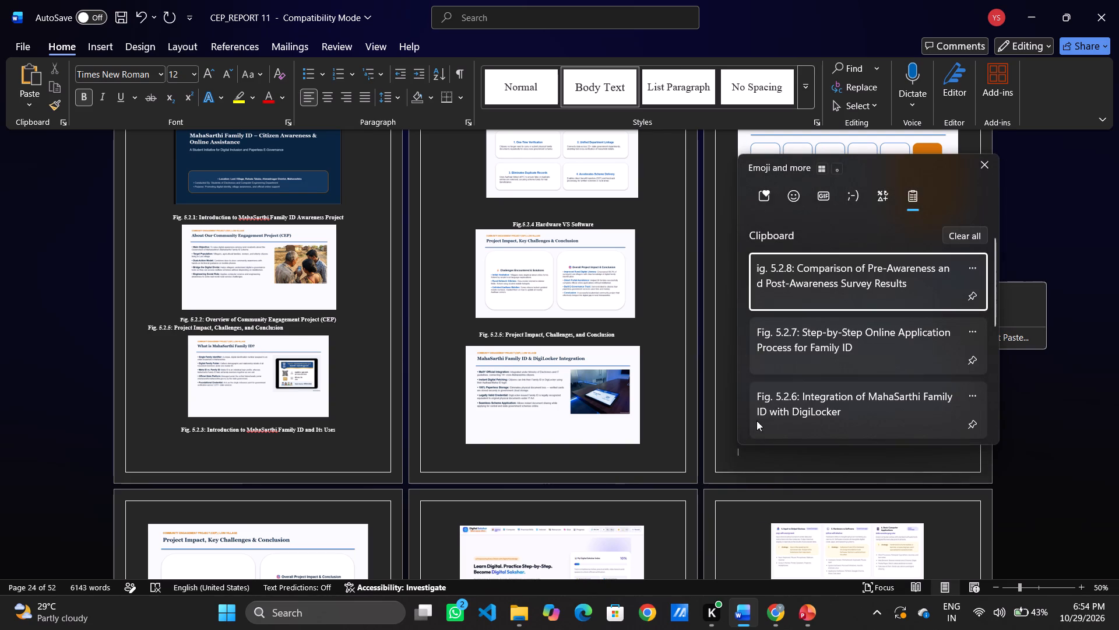
scroll(789, 320, down, 1)
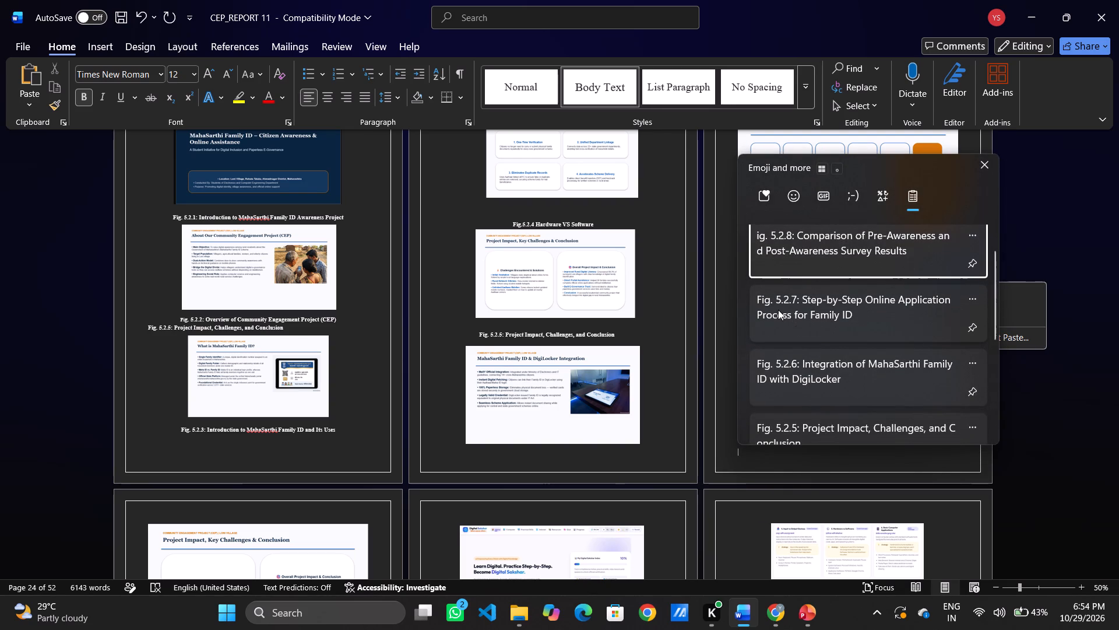
scroll(778, 310, down, 3)
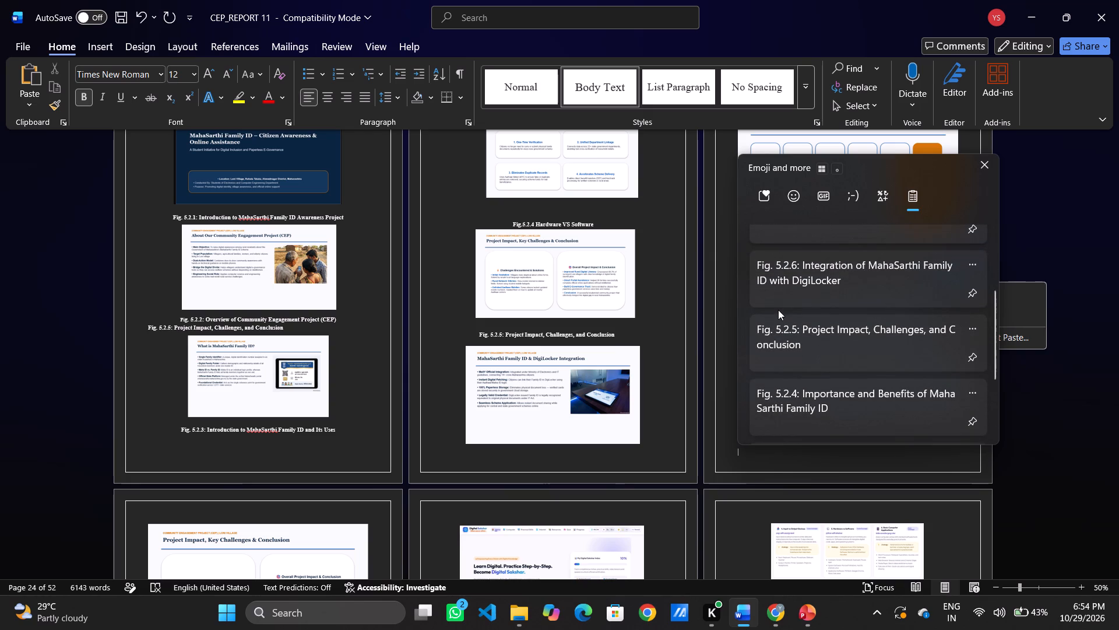
scroll(778, 310, up, 7)
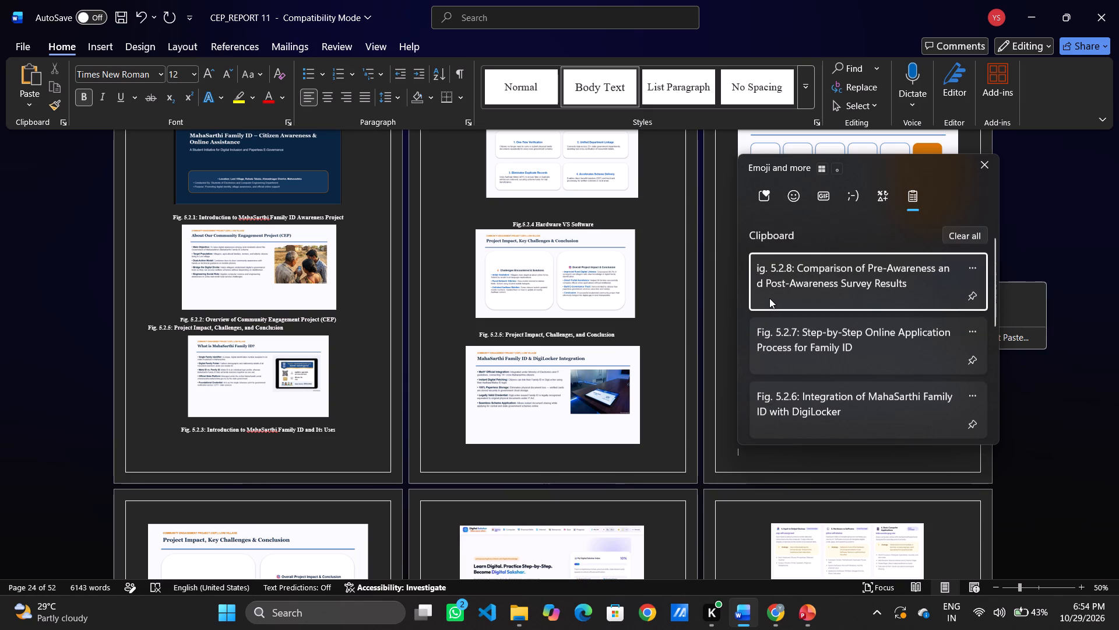
click(797, 297)
key(super+v)
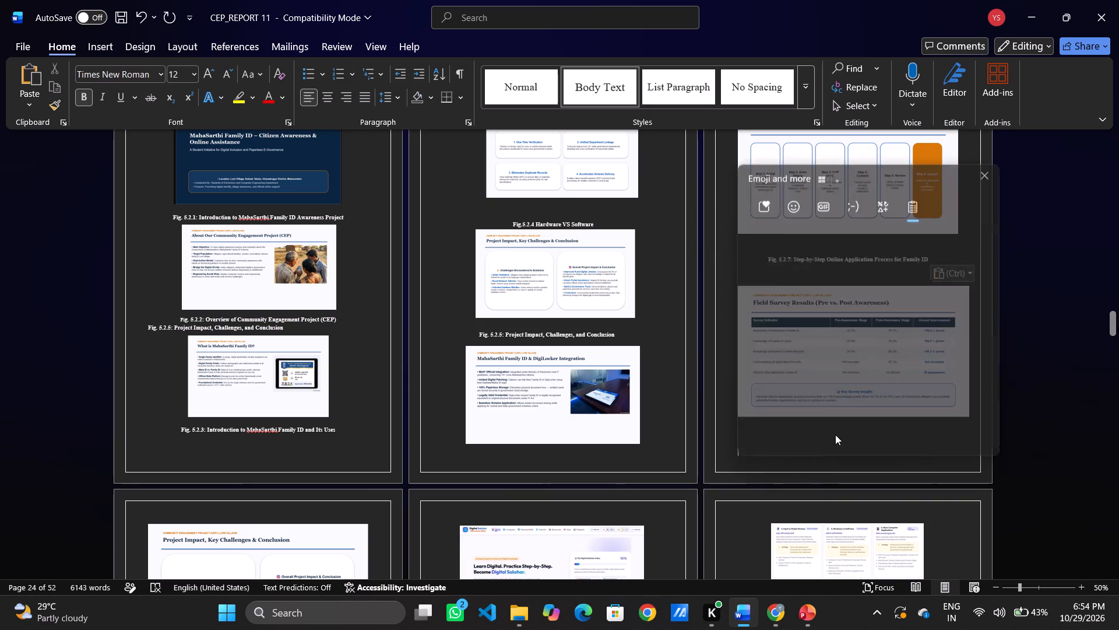
click(838, 267)
key(ctrl+v)
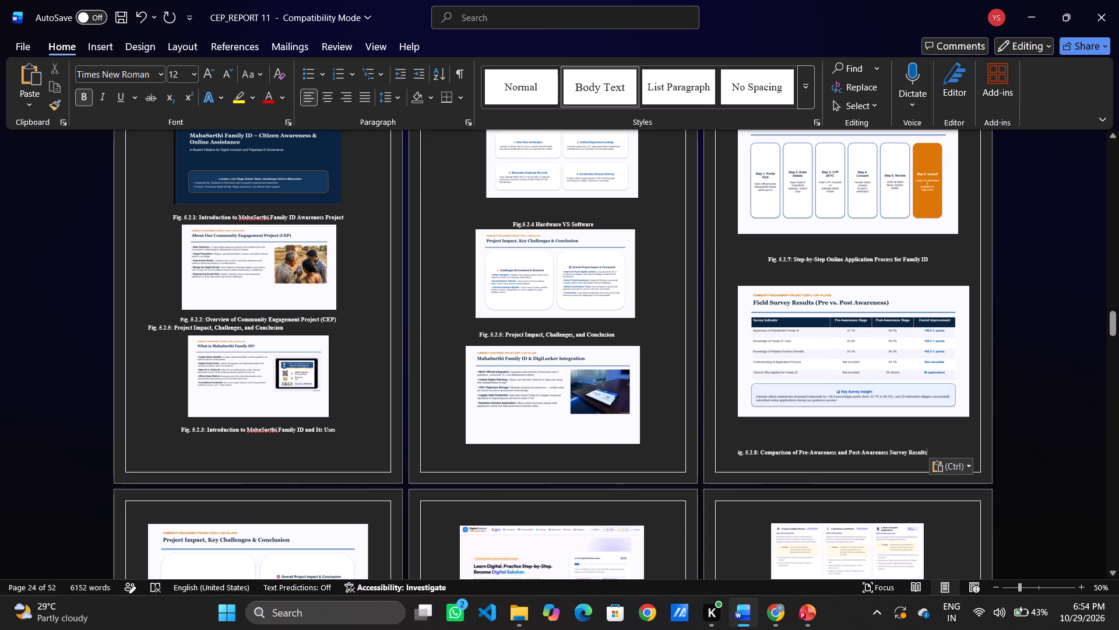
Add the missing initial "F" to the Fig. 5.2.8 caption.
click(746, 451)
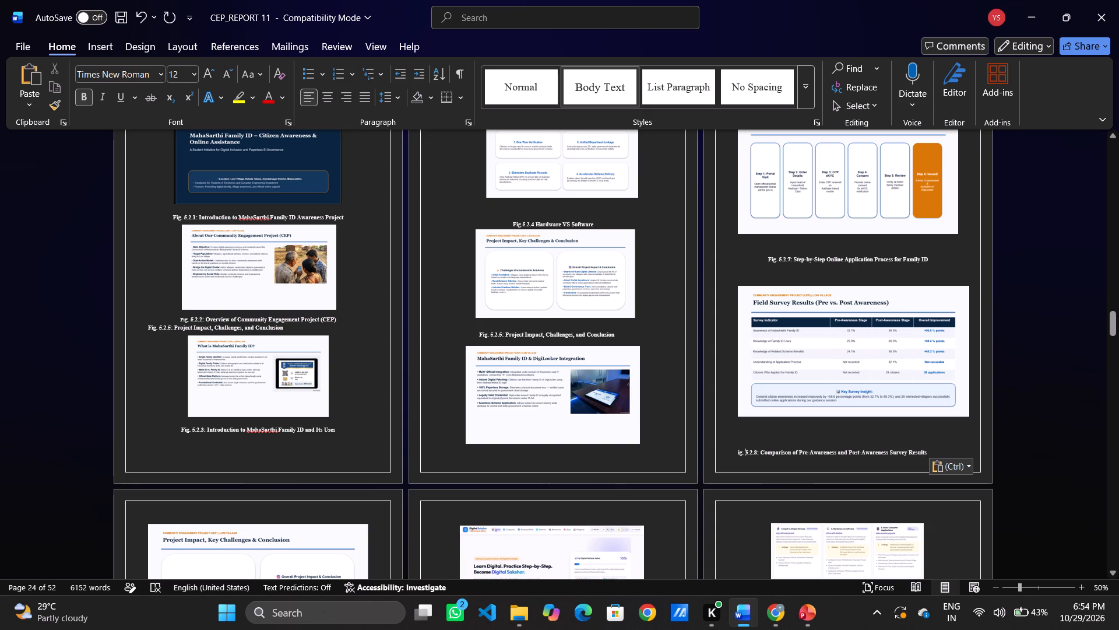
click(734, 453)
key(f)
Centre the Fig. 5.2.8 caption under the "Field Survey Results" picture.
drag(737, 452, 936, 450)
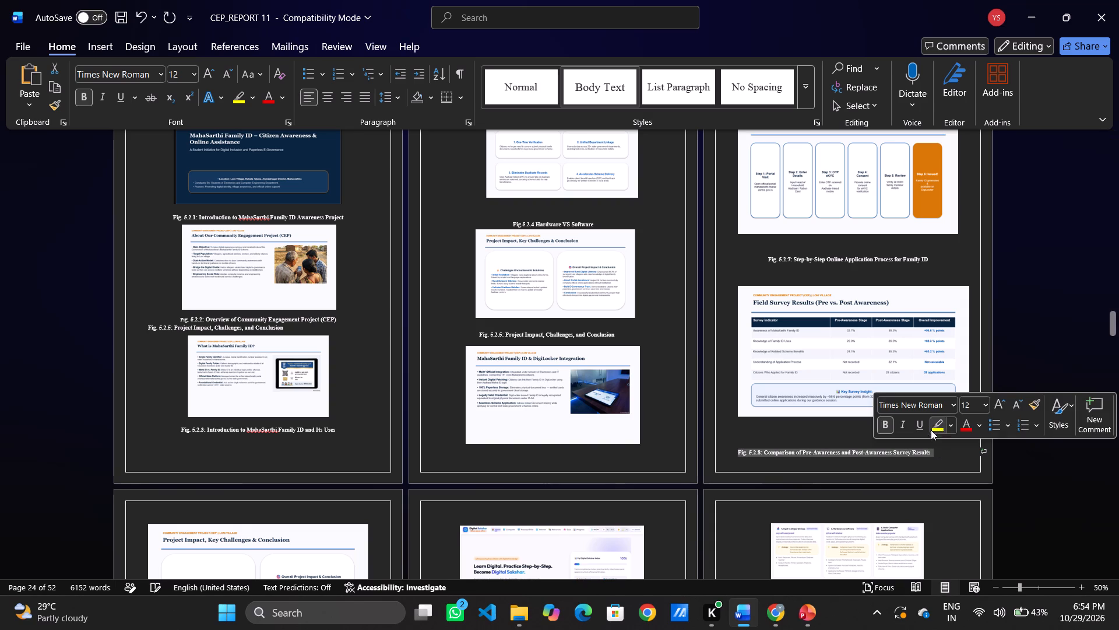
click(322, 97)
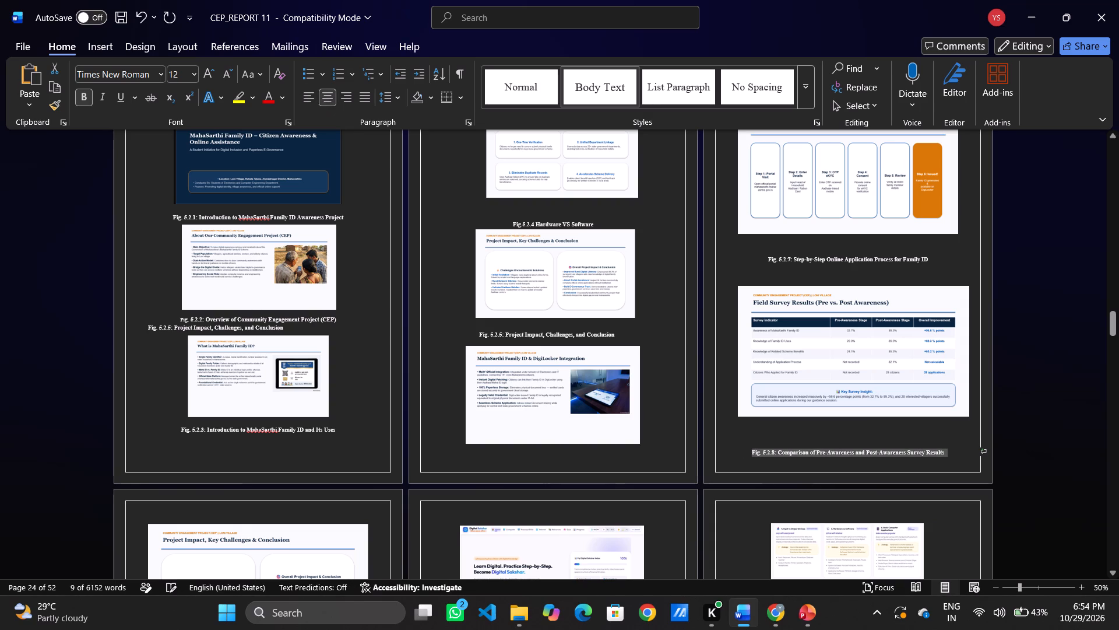
Remove the Fig. 5.2.8 caption's centring and the blank line above it, bringing it closer to the picture.
click(744, 449)
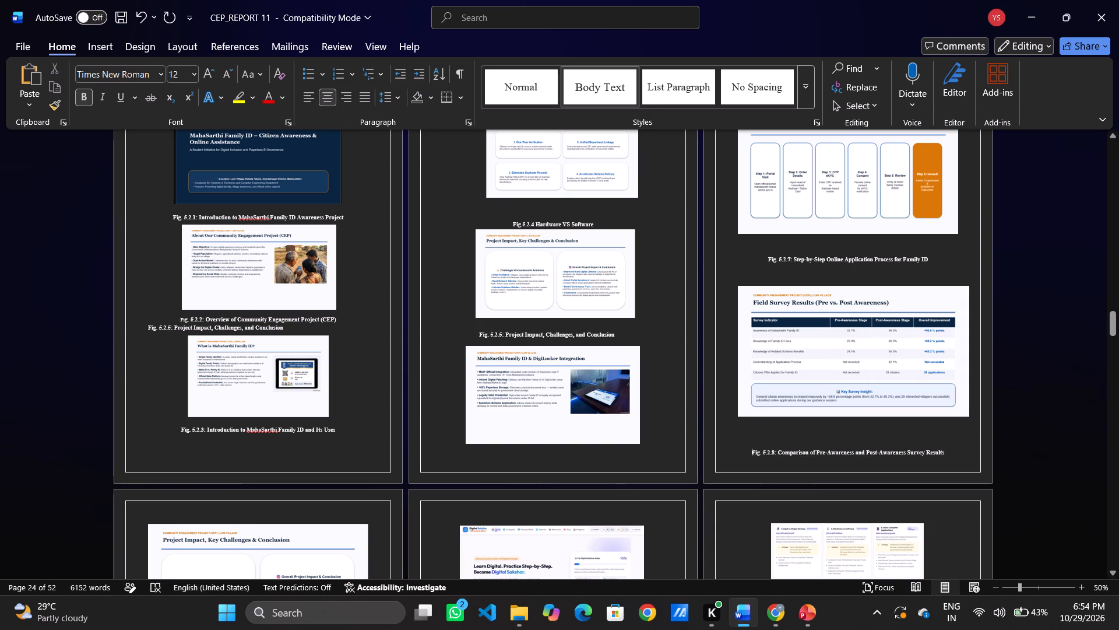
key(BackSpace)
key(BackSpace)
key(BackSpace)
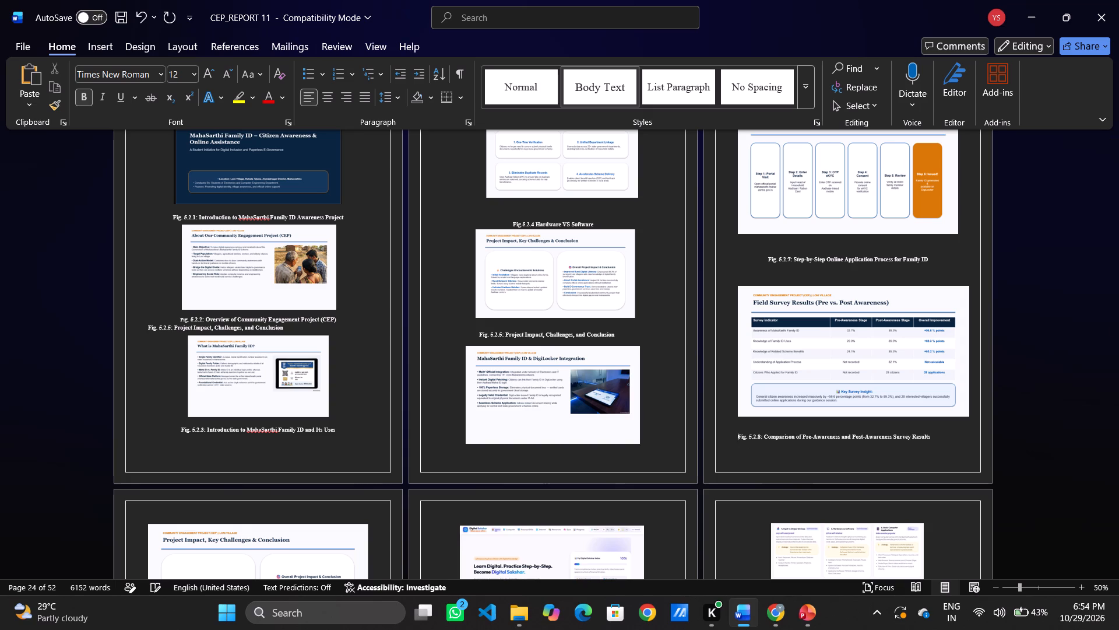
Shift the Fig. 5.2.8 caption right with leading spaces so it sits roughly centred under the "Field Survey Results" picture.
key(space)
key(space)
key(space)
key(space)
key(space)
key(space)
key(space)
key(space)
key(space)
key(space)
key(space)
key(space)
key(space)
key(space)
key(space)
key(space)
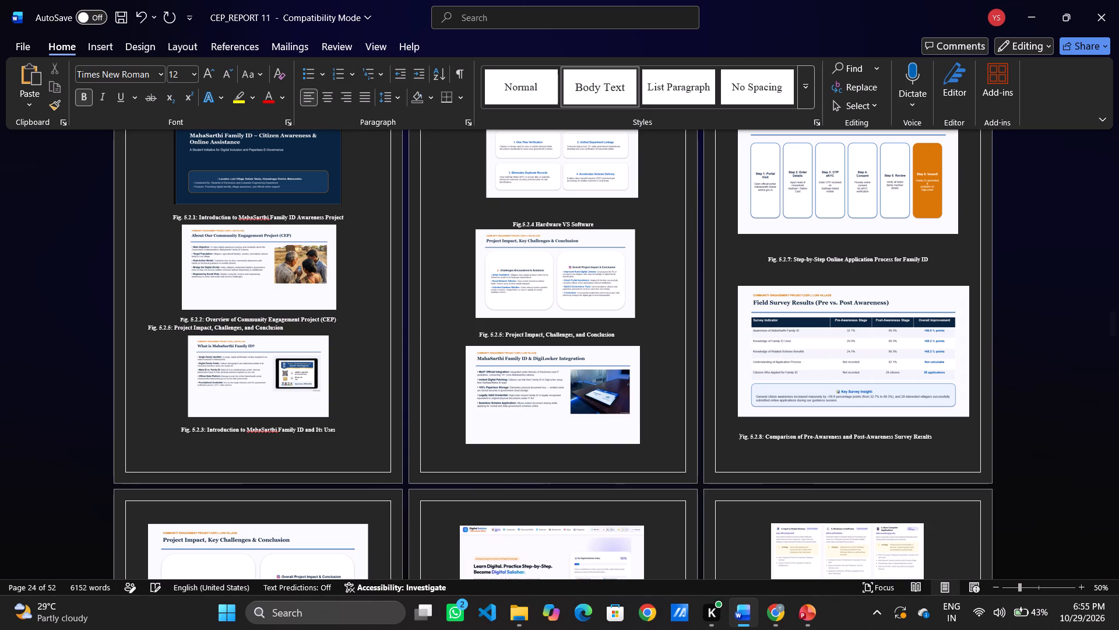
key(space)
Review the slide picture pages and the following website screenshot pages, checking the figure captions and their order.
scroll(595, 274, down, 5)
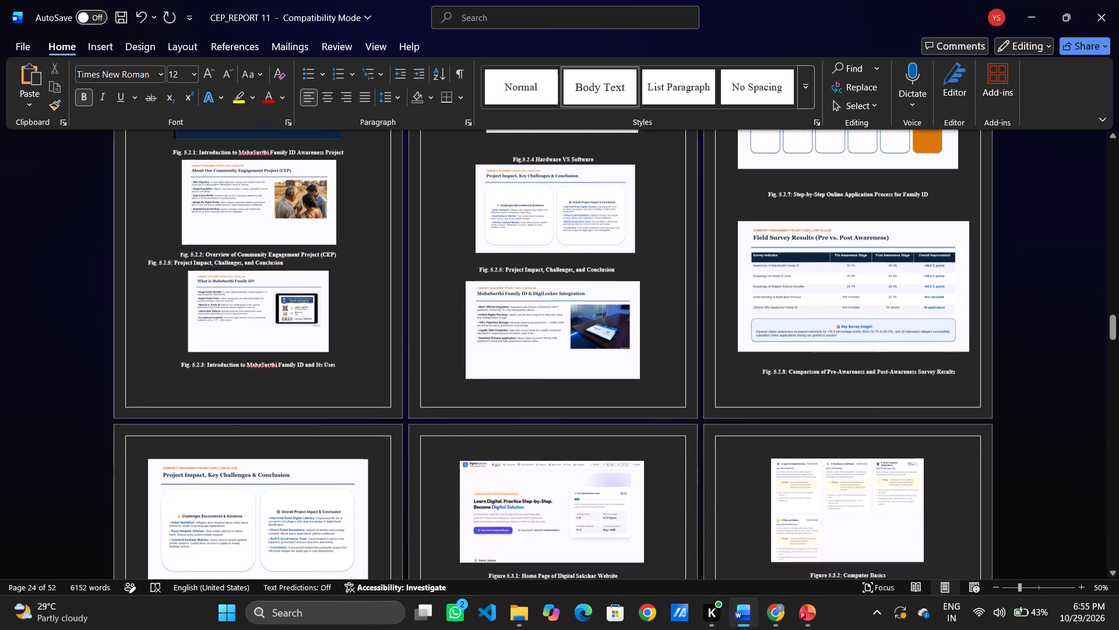
scroll(559, 215, down, 8)
scroll(511, 210, up, 3)
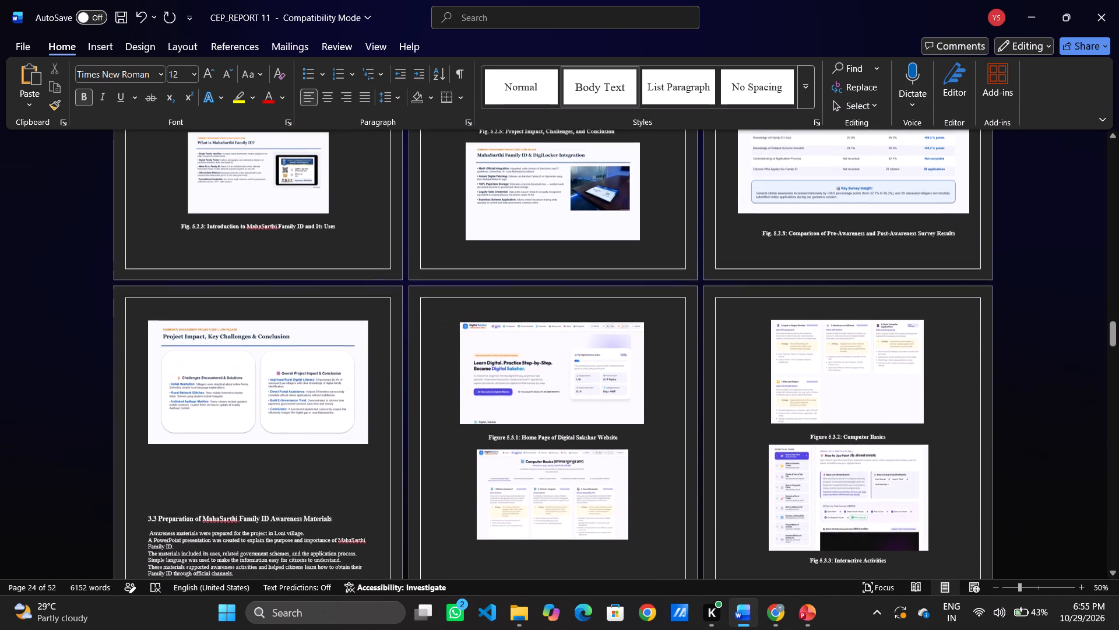
scroll(509, 211, up, 6)
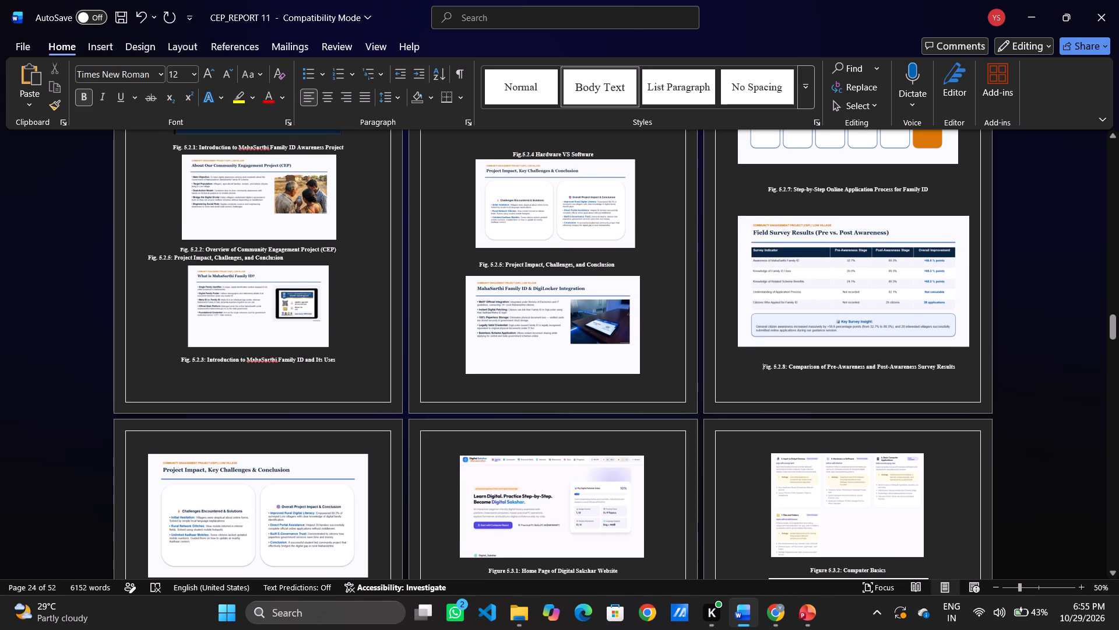
scroll(499, 194, up, 2)
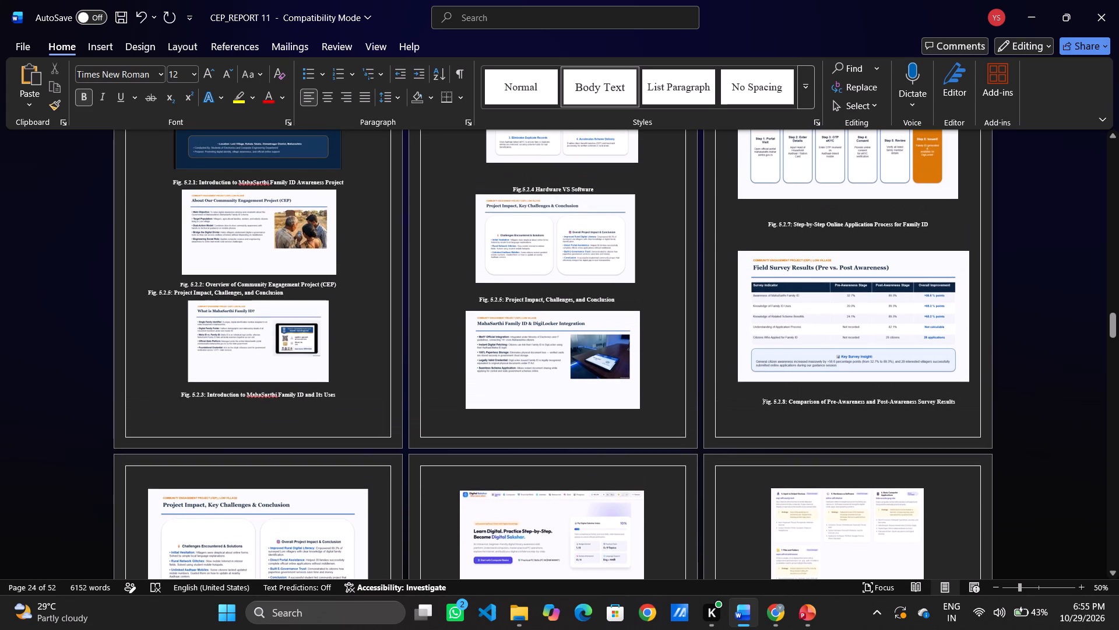
scroll(497, 193, up, 2)
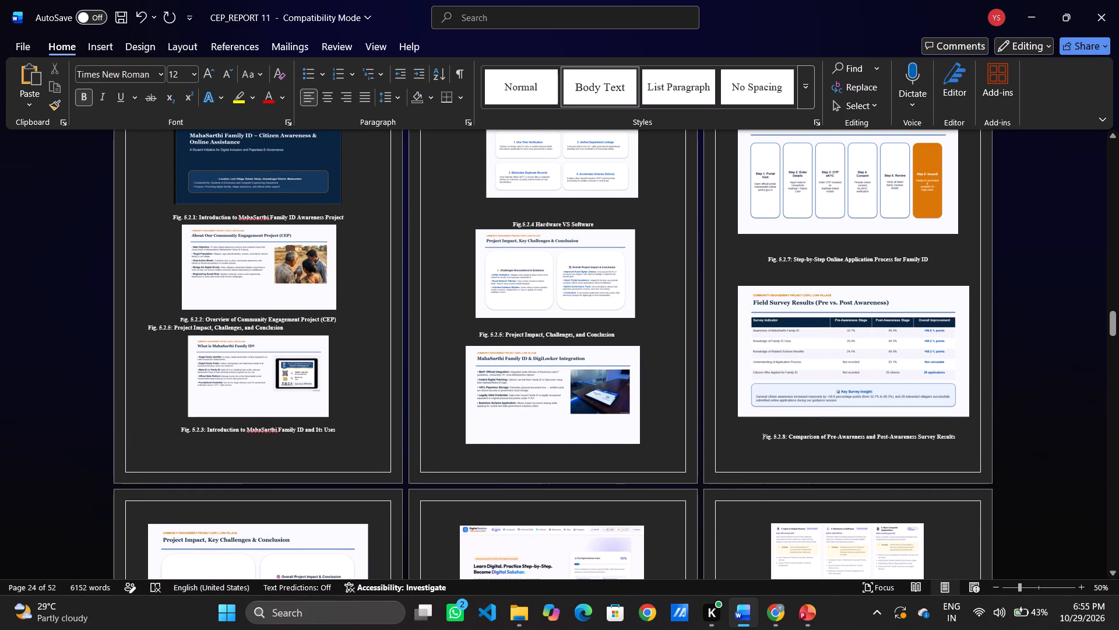
scroll(511, 215, up, 2)
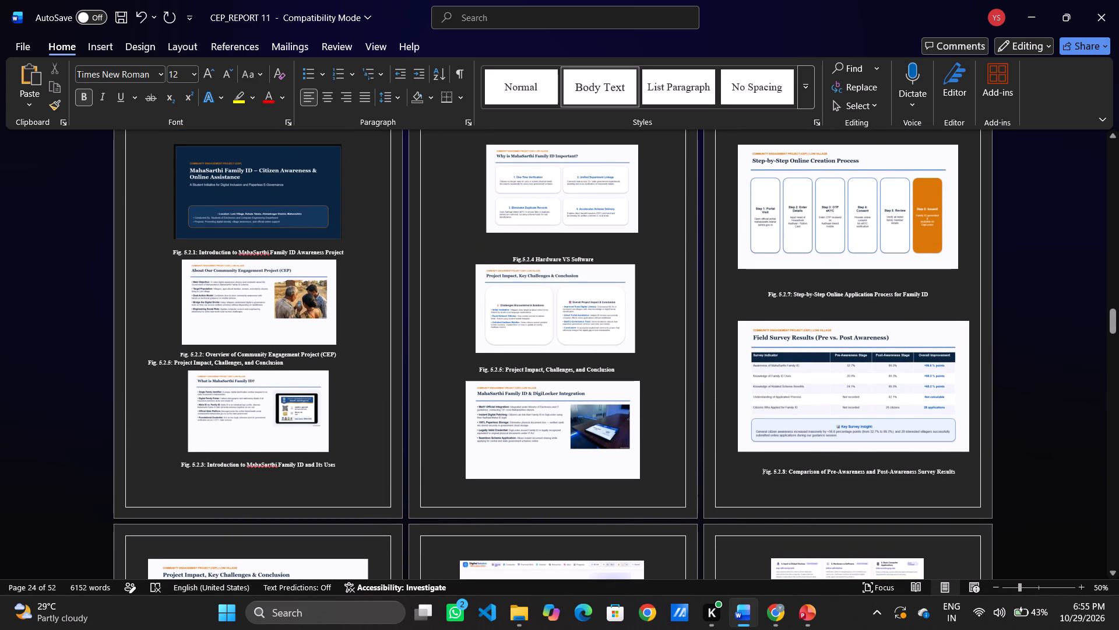
scroll(508, 226, up, 1)
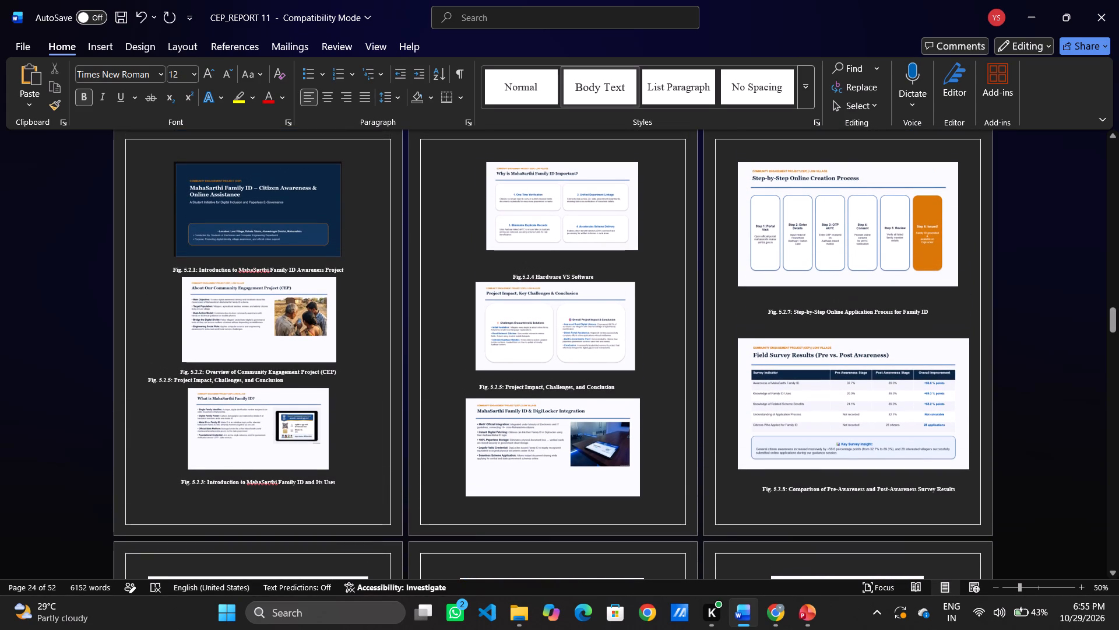
Replace the "Fig.5.2.4 Hardware VS Software" caption with "Fig. 5.2.4: Importance and Benefits of MahaSarthi Family ID" from the clipboard history.
key(super+v)
scroll(706, 276, down, 1)
scroll(844, 423, down, 1)
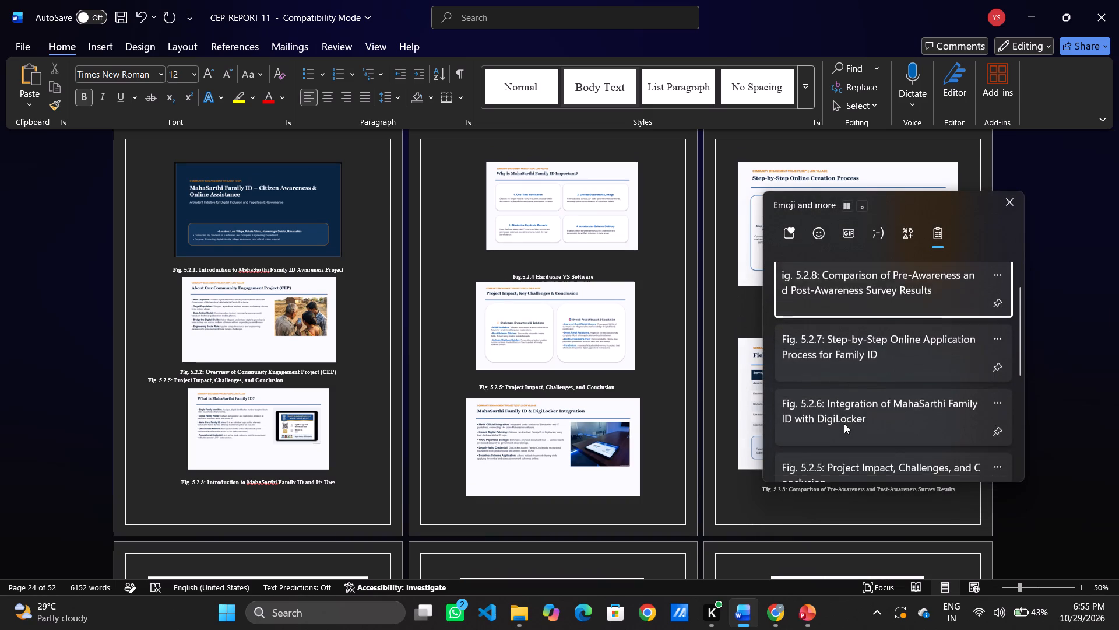
scroll(844, 423, down, 3)
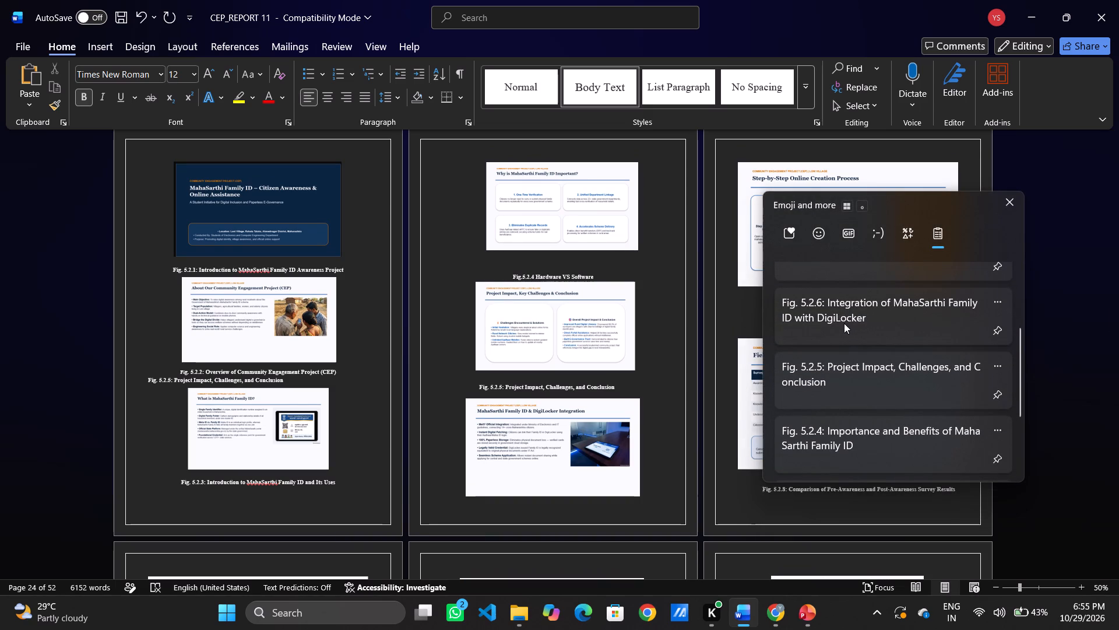
scroll(843, 324, down, 1)
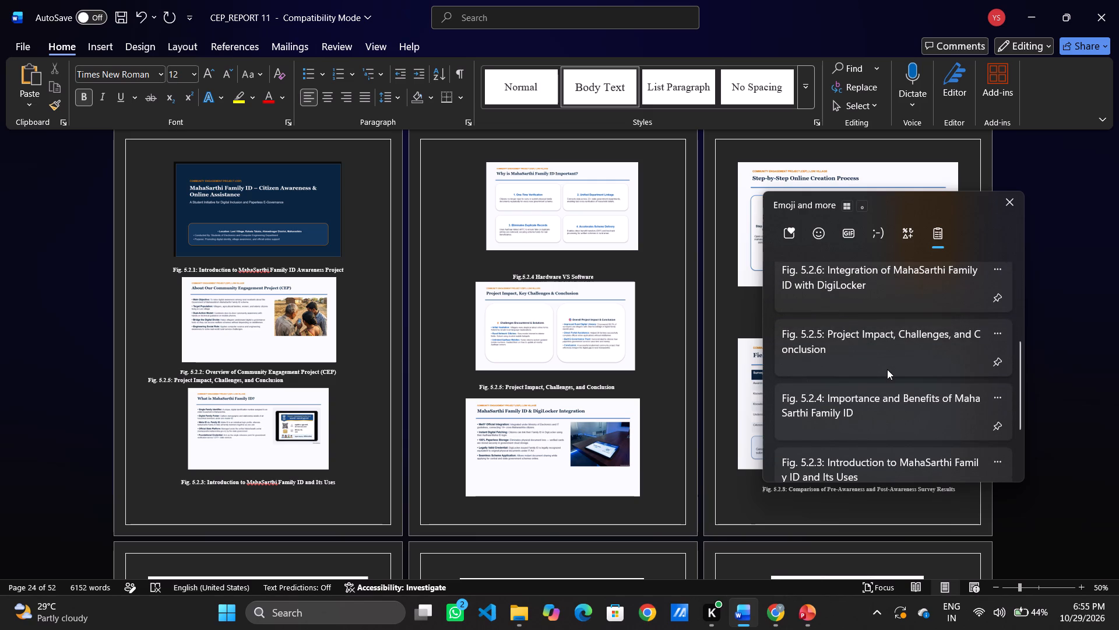
click(879, 400)
key(ctrl+v)
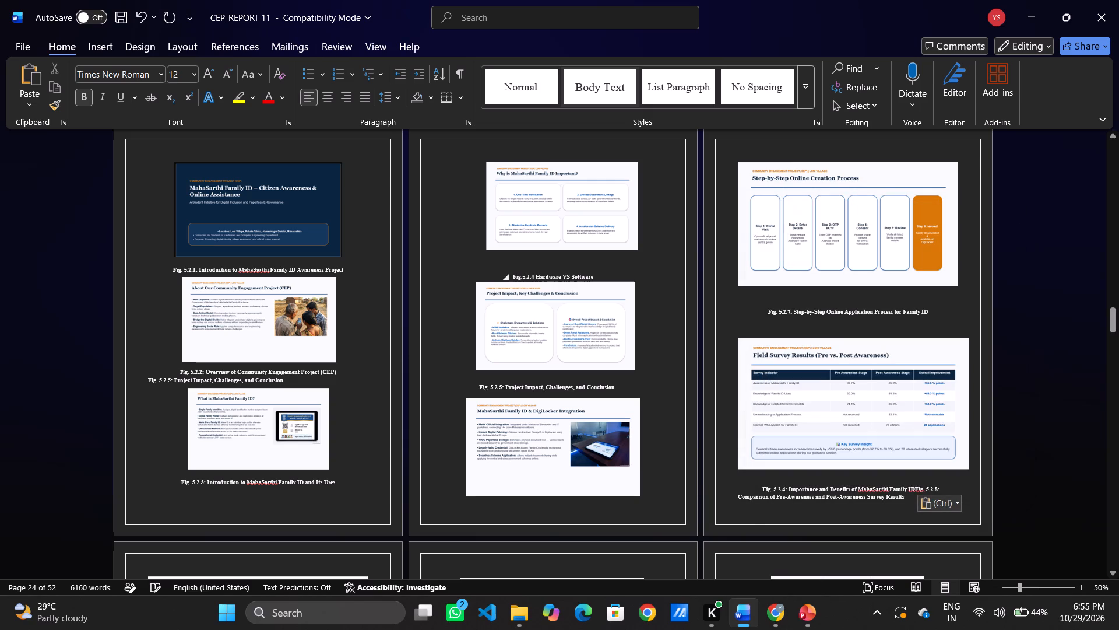
drag(600, 272, 511, 274)
drag(511, 274, 589, 276)
click(589, 276)
drag(597, 275, 563, 274)
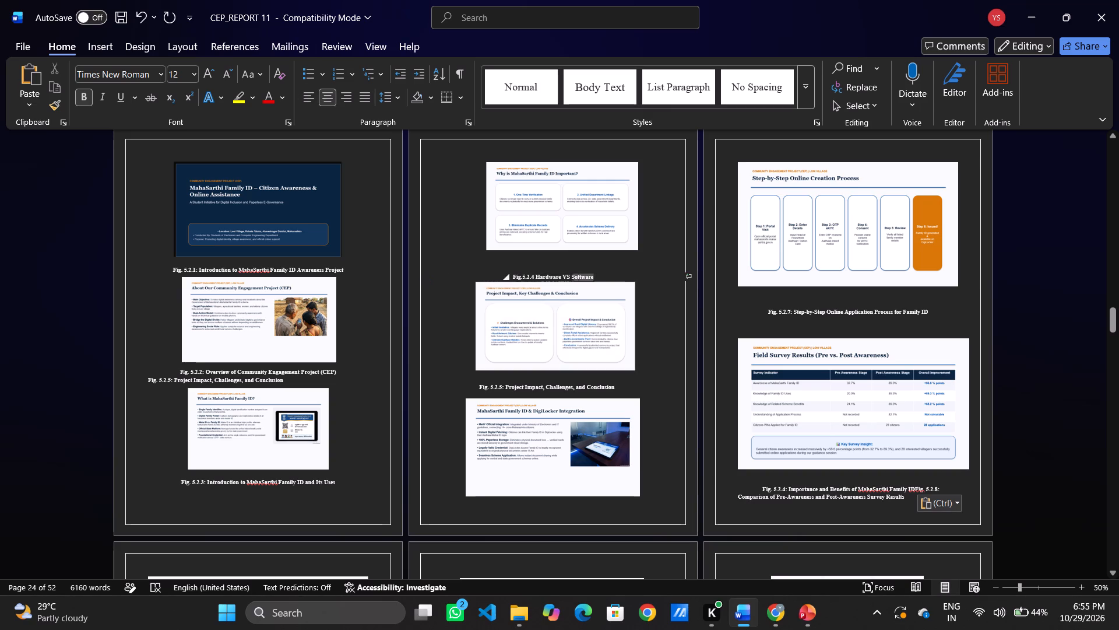
drag(563, 274, 520, 275)
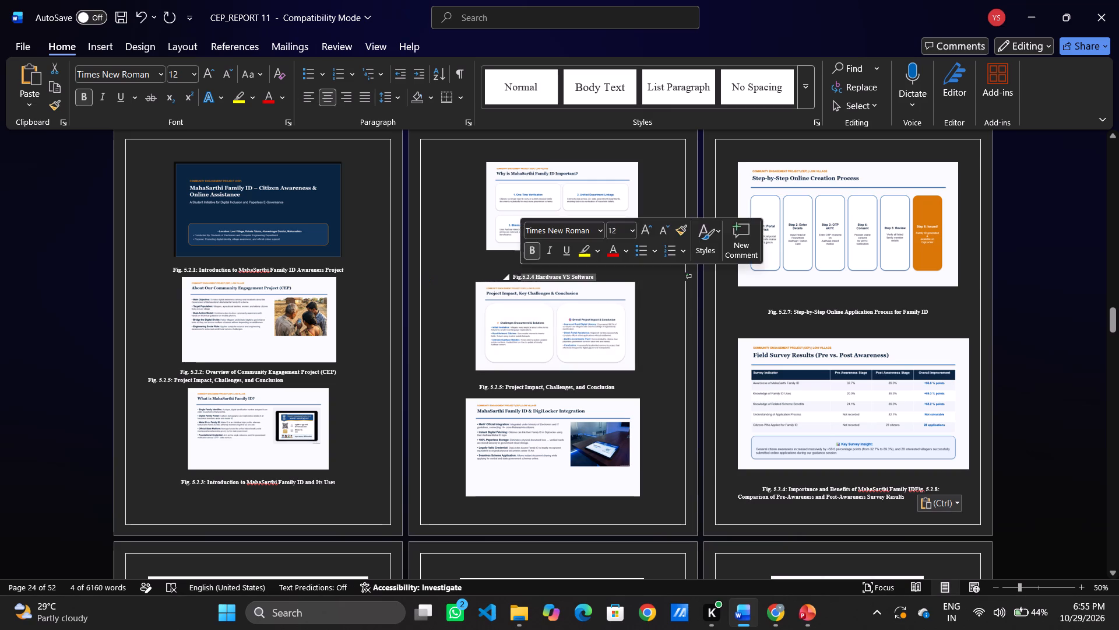
key(super+v)
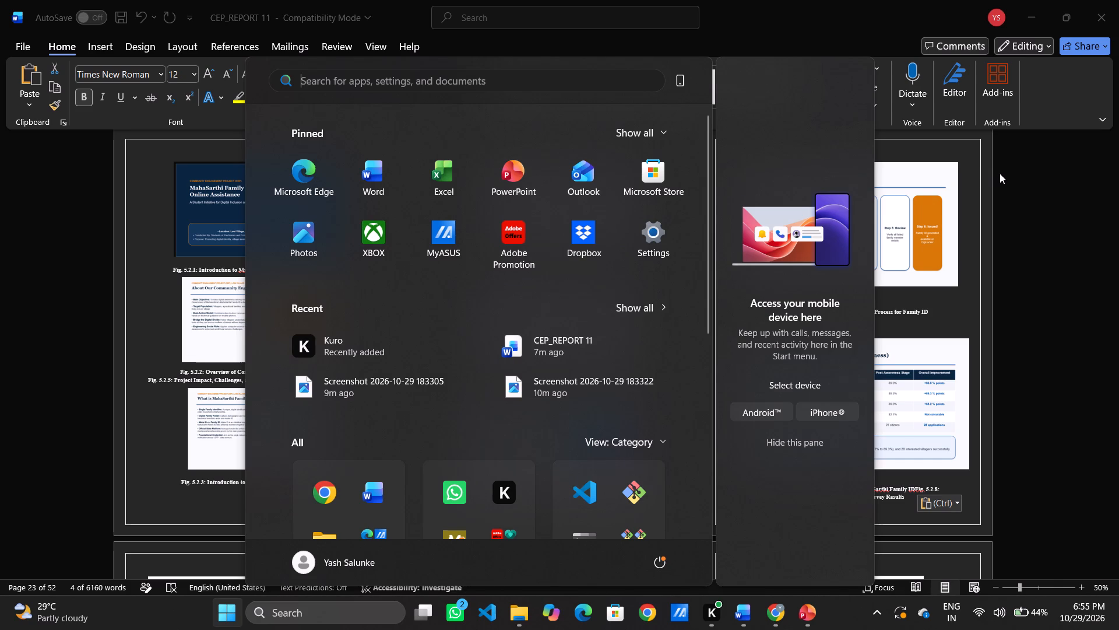
click(1015, 180)
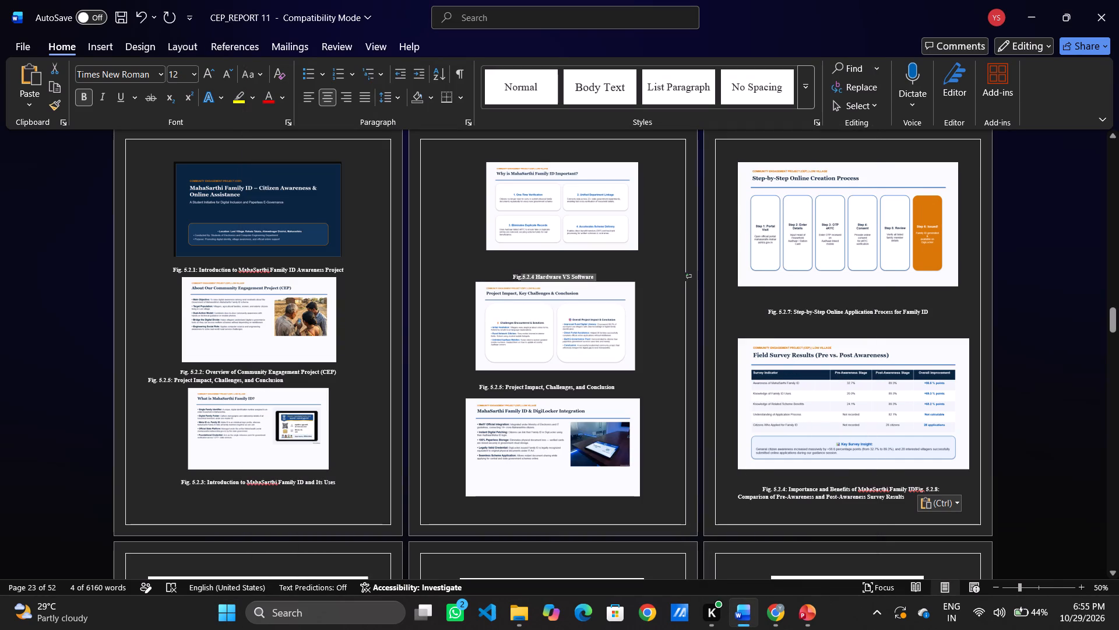
key(ctrl+v)
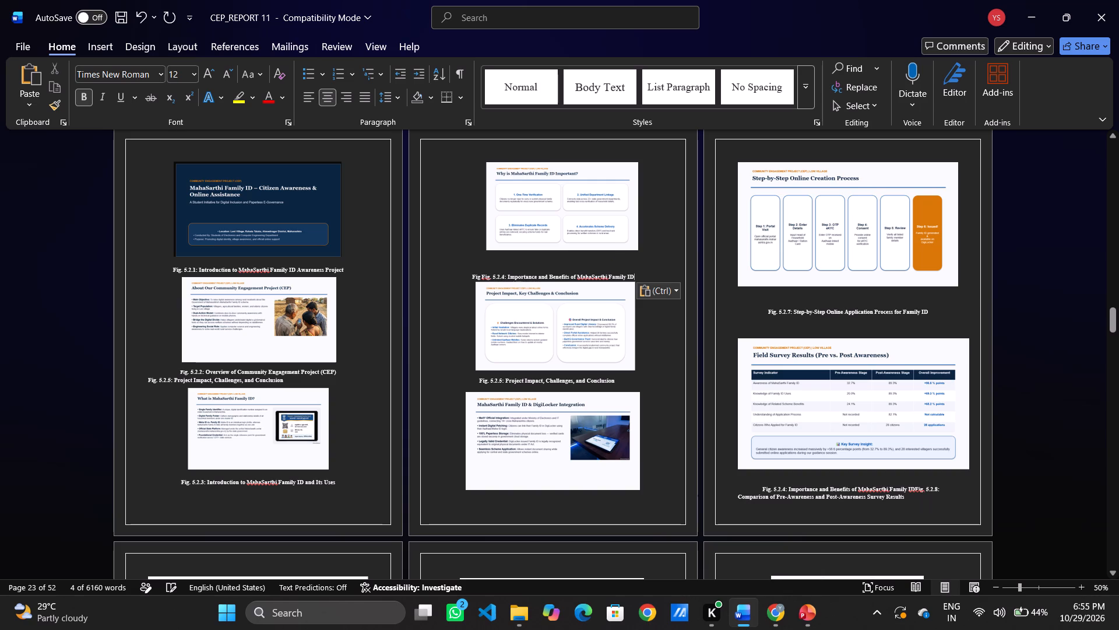
Delete the leftover "Fig" and space in front of the new Fig. 5.2.4 caption.
click(478, 278)
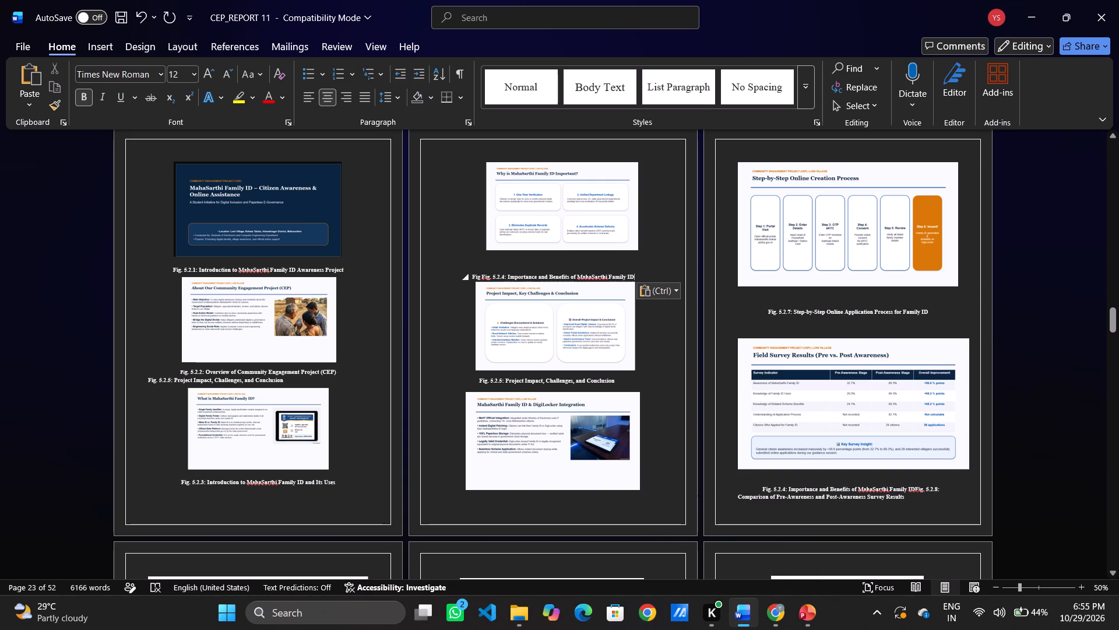
click(481, 272)
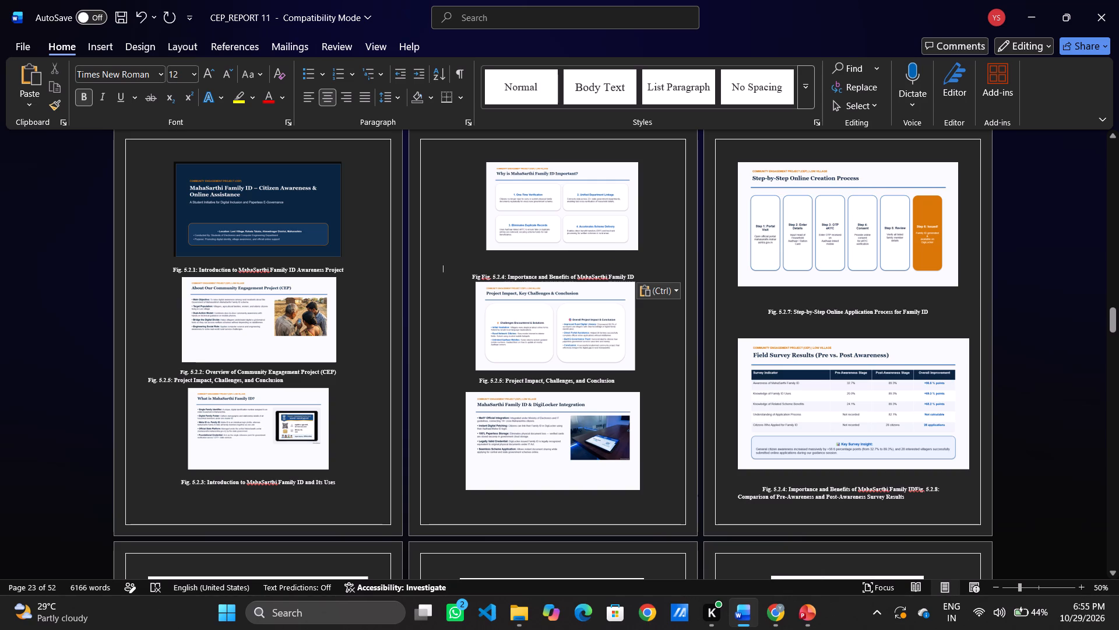
click(481, 275)
key(BackSpace)
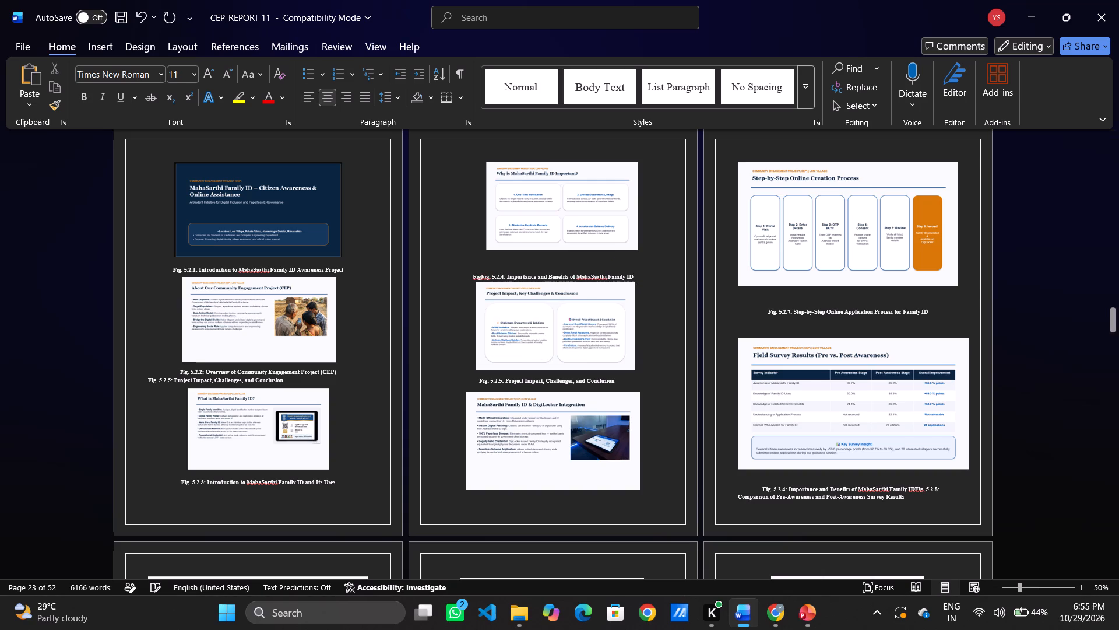
key(BackSpace)
key(BackSpace)
key(BackSpace)
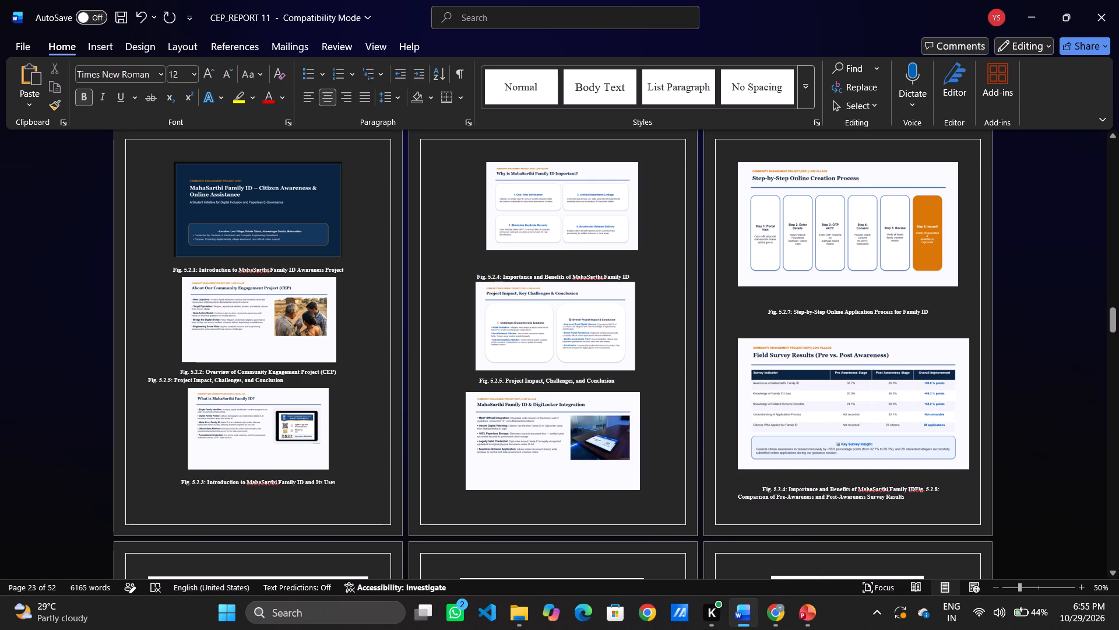
Move the "Project Impact, Key Challenges & Conclusion" picture slightly down, away from the Fig. 5.2.4 caption above it.
drag(601, 302, 599, 315)
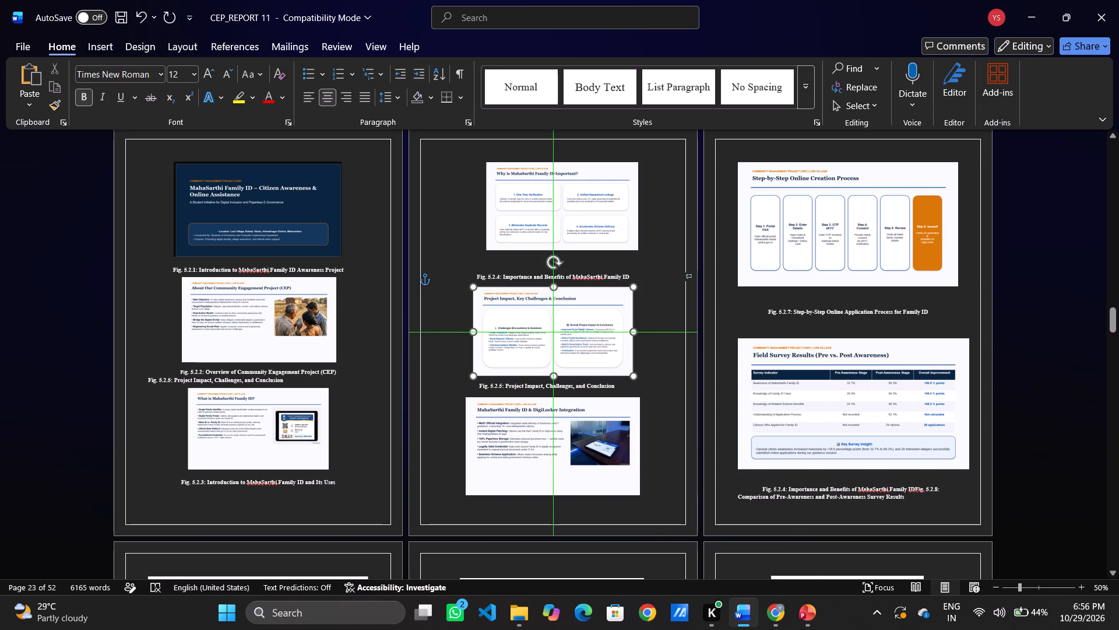
drag(599, 315, 599, 316)
click(645, 263)
Delete the misplaced Fig. 5.2.4 caption text in front of the Fig. 5.2.8 caption under "Field Survey Results".
scroll(616, 260, down, 5)
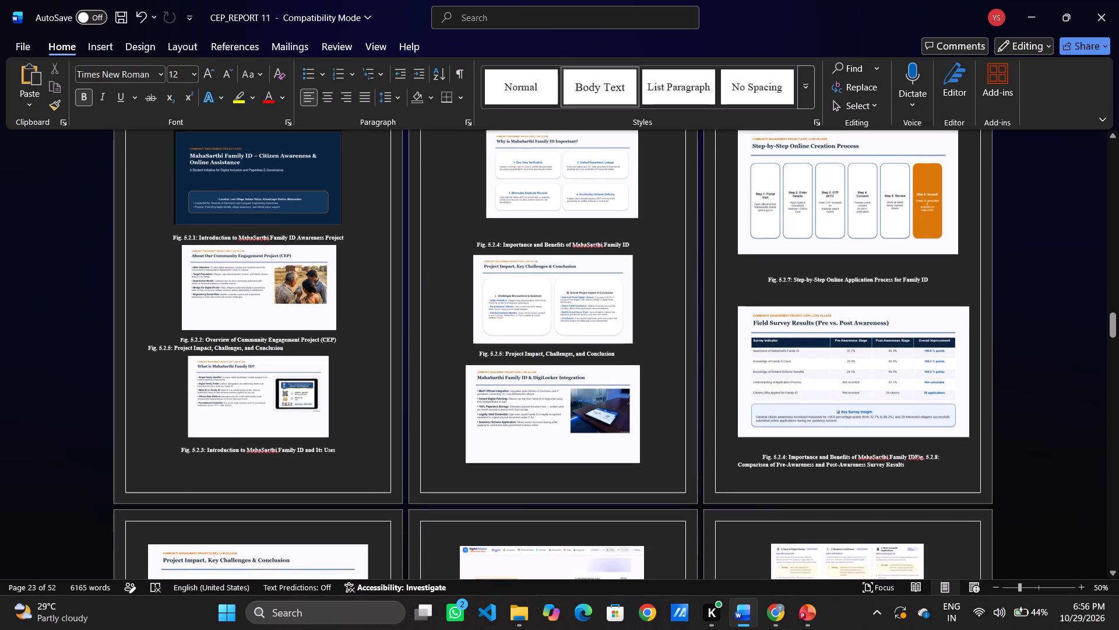
scroll(593, 237, down, 5)
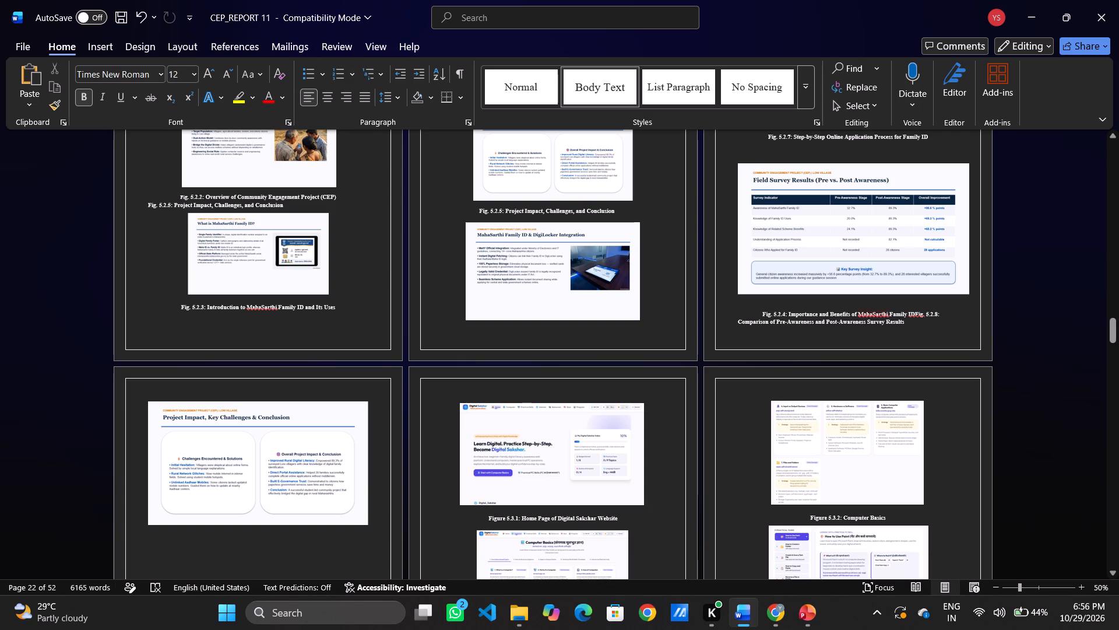
drag(924, 313, 917, 309)
click(917, 310)
drag(916, 314, 773, 312)
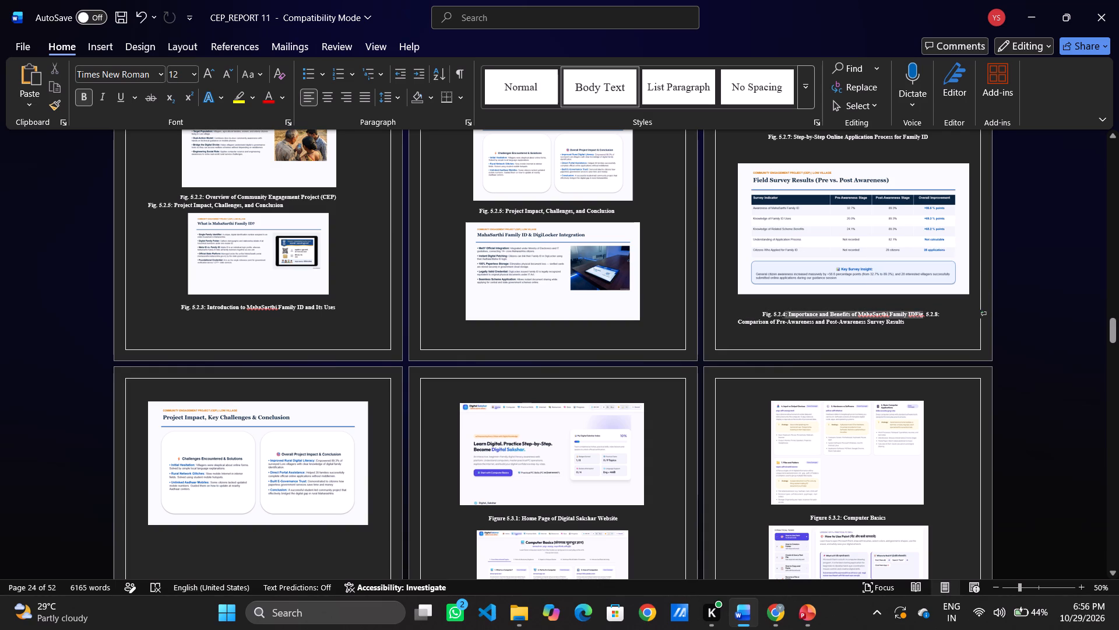
drag(773, 312, 758, 312)
key(BackSpace)
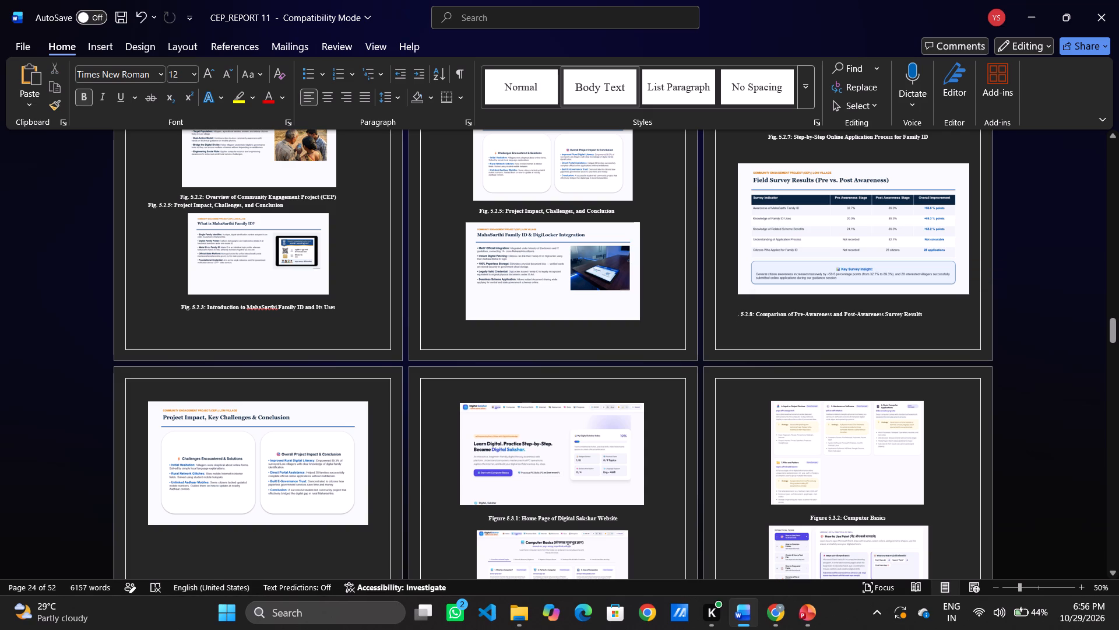
Remove the stray leading full stop from the 5.2.8 caption and shift it right with leading spaces to sit roughly centred under its picture.
click(740, 313)
key(BackSpace)
key(space)
key(space)
key(space)
key(space)
key(space)
key(space)
key(space)
key(space)
key(space)
key(space)
key(space)
key(space)
key(space)
key(space)
key(space)
key(space)
key(space)
key(space)
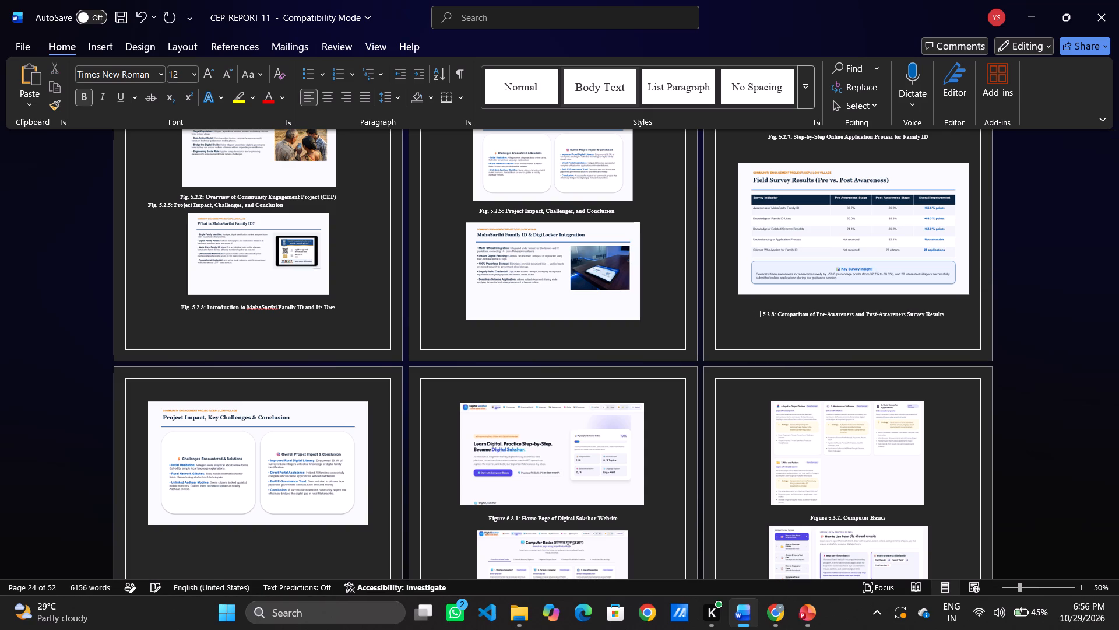
Paste the copied Fig. 5.2.4 caption under the large "Project Impact, Key Challenges & Conclusion" picture above section 3.3.
scroll(504, 316, down, 5)
click(217, 463)
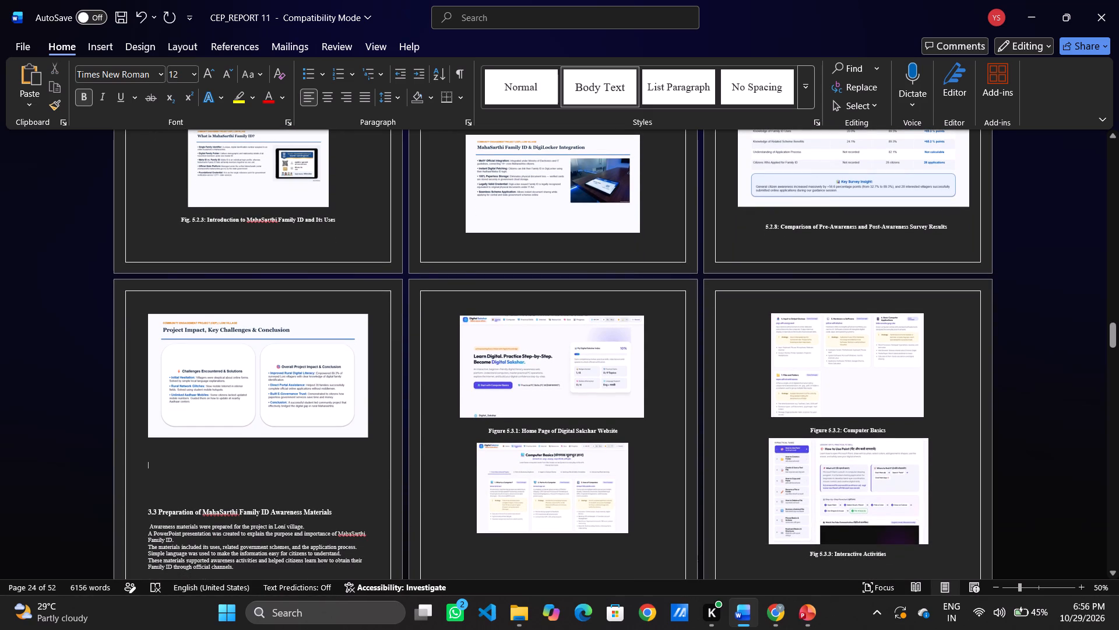
key(ctrl+v)
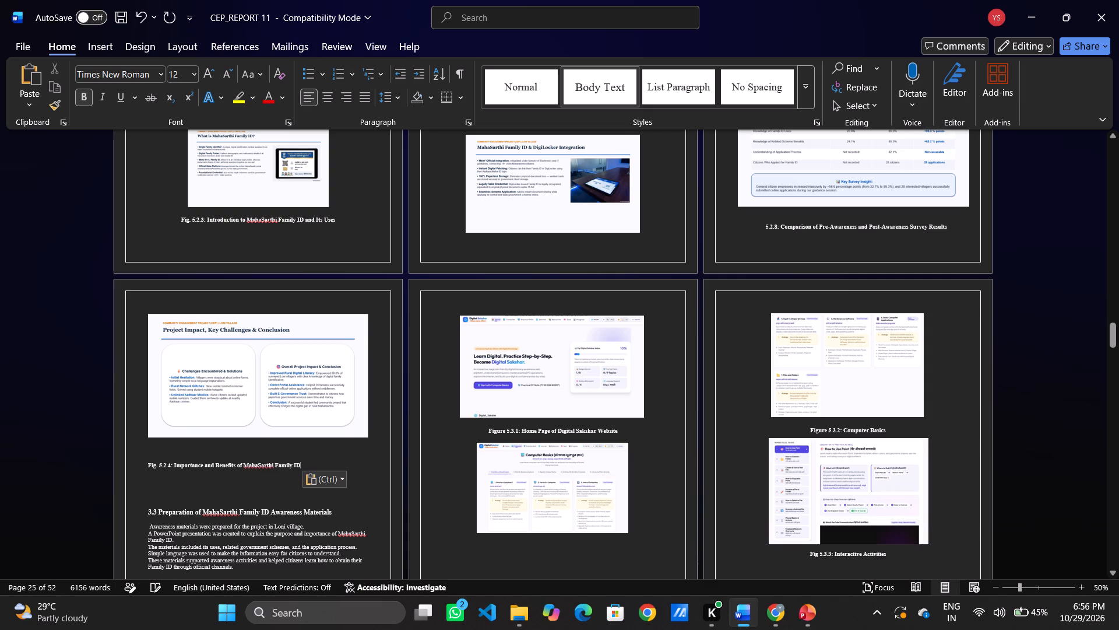
Change the caption pasted above section 3.3 to "Fig. 5.2.9 Conclusion".
drag(308, 464, 172, 458)
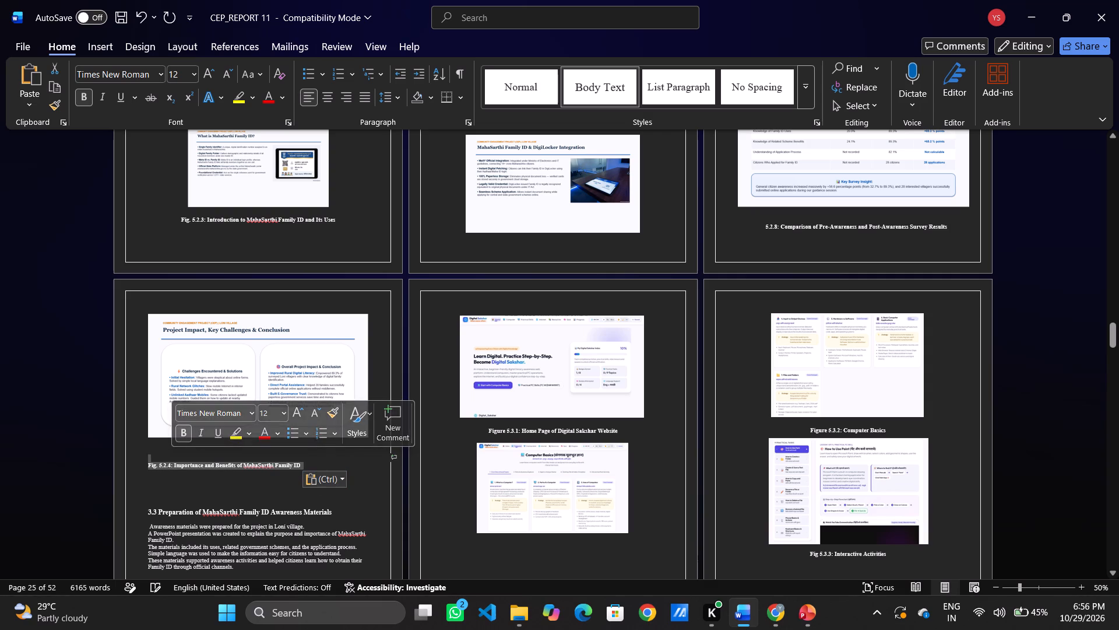
click(318, 470)
click(312, 464)
key(BackSpace)
key(BackSpace)
key(BackSpace)
key(BackSpace)
key(BackSpace)
key(BackSpace)
key(BackSpace)
key(BackSpace)
key(BackSpace)
key(BackSpace)
key(BackSpace)
key(BackSpace)
key(BackSpace)
key(BackSpace)
key(BackSpace)
key(BackSpace)
key(BackSpace)
key(BackSpace)
key(BackSpace)
key(BackSpace)
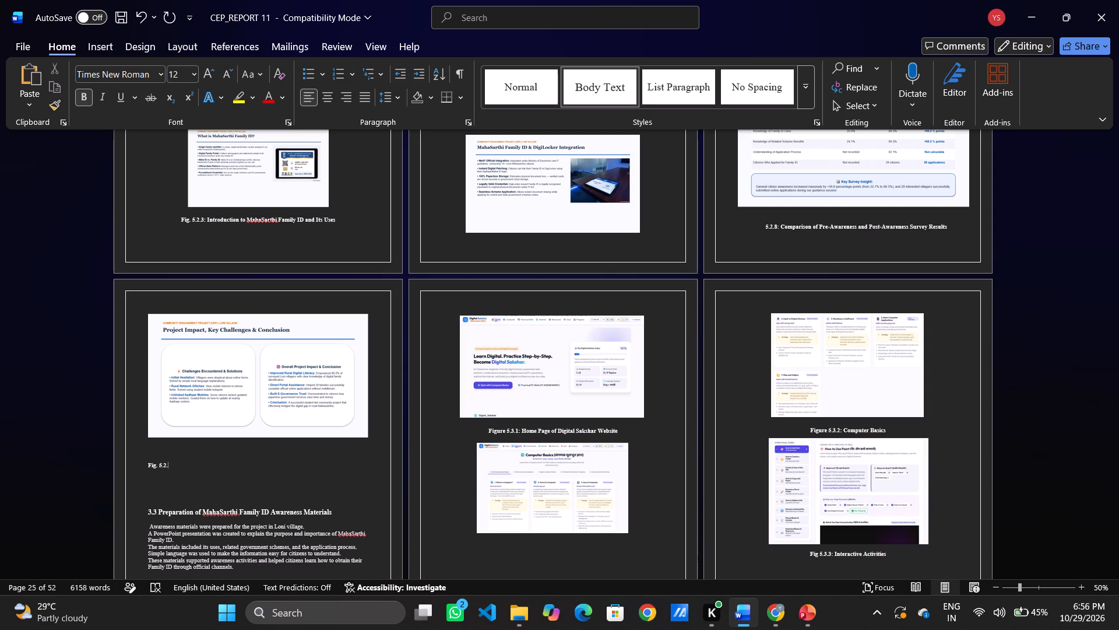
text(9)
key(space)
text(onclusion)
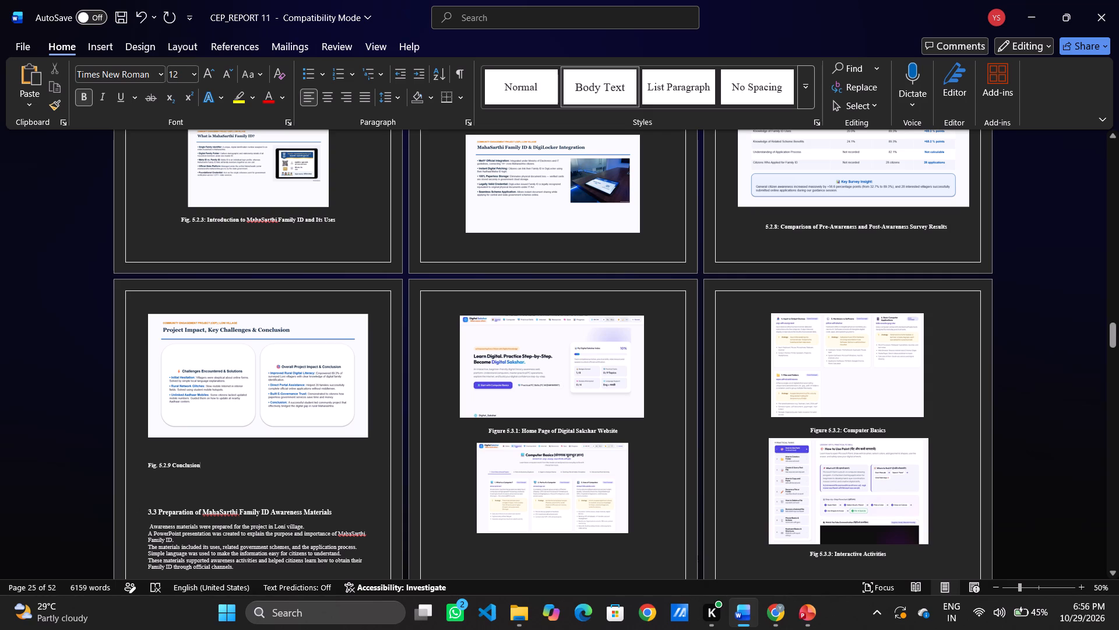
Centre the "Fig. 5.2.9 Conclusion" caption under its picture.
drag(142, 464, 233, 467)
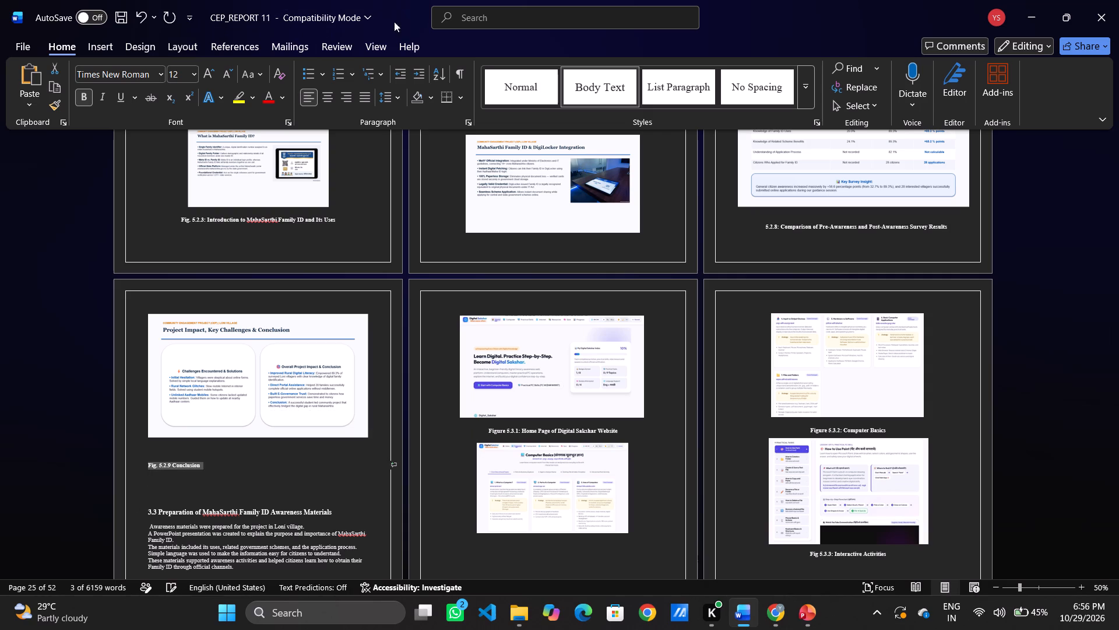
click(329, 95)
click(306, 487)
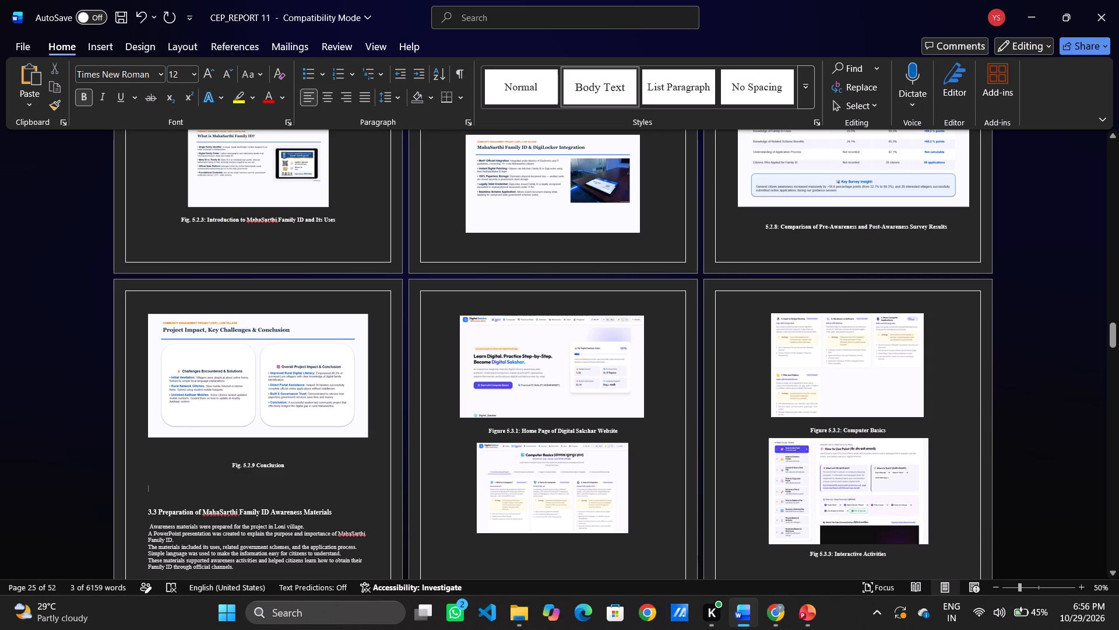
Save the report.
scroll(297, 480, left, 1)
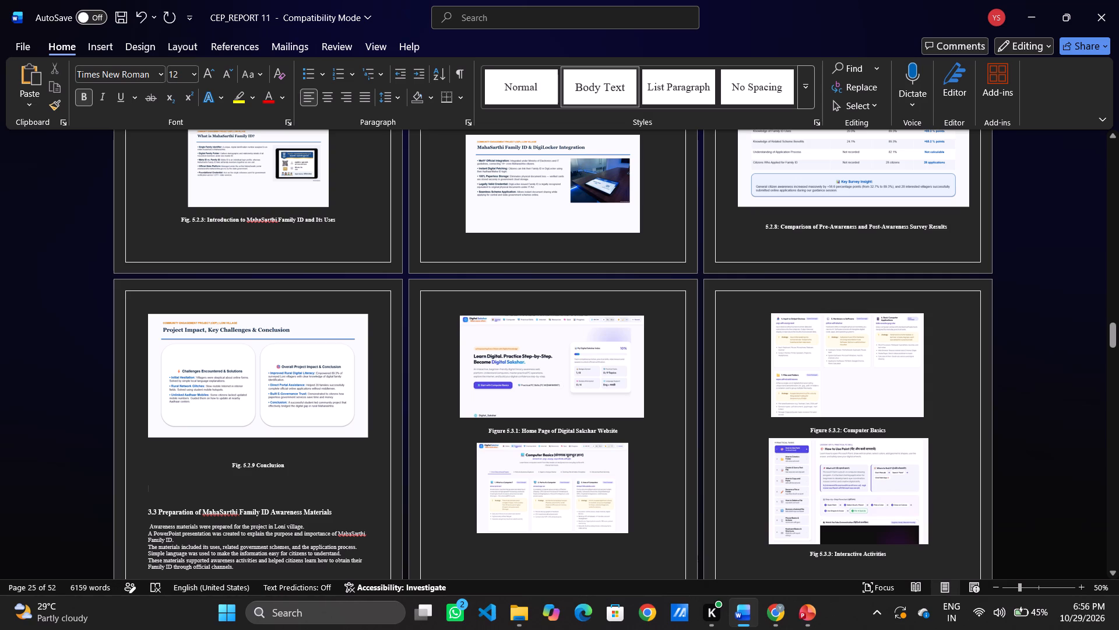
key(ctrl+s)
key(ctrl+s)
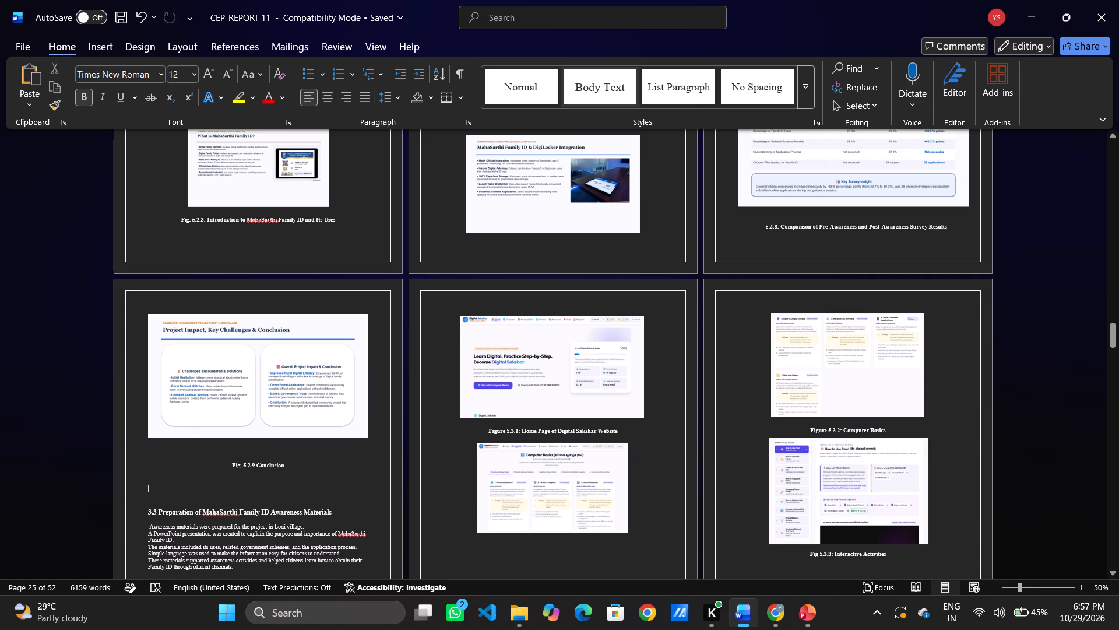
key(ctrl+s)
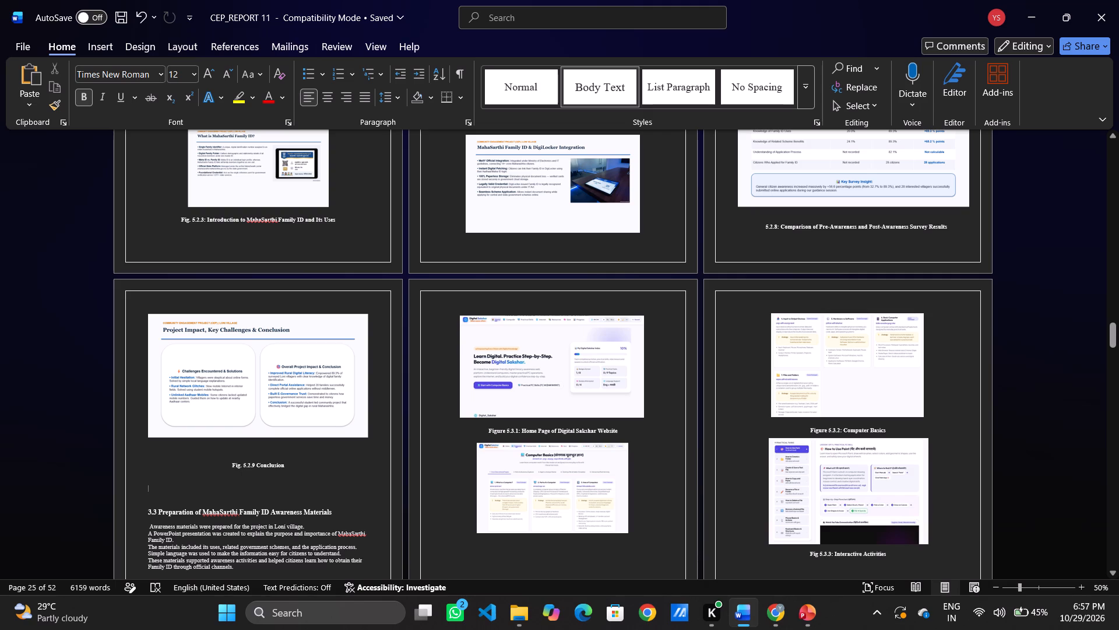